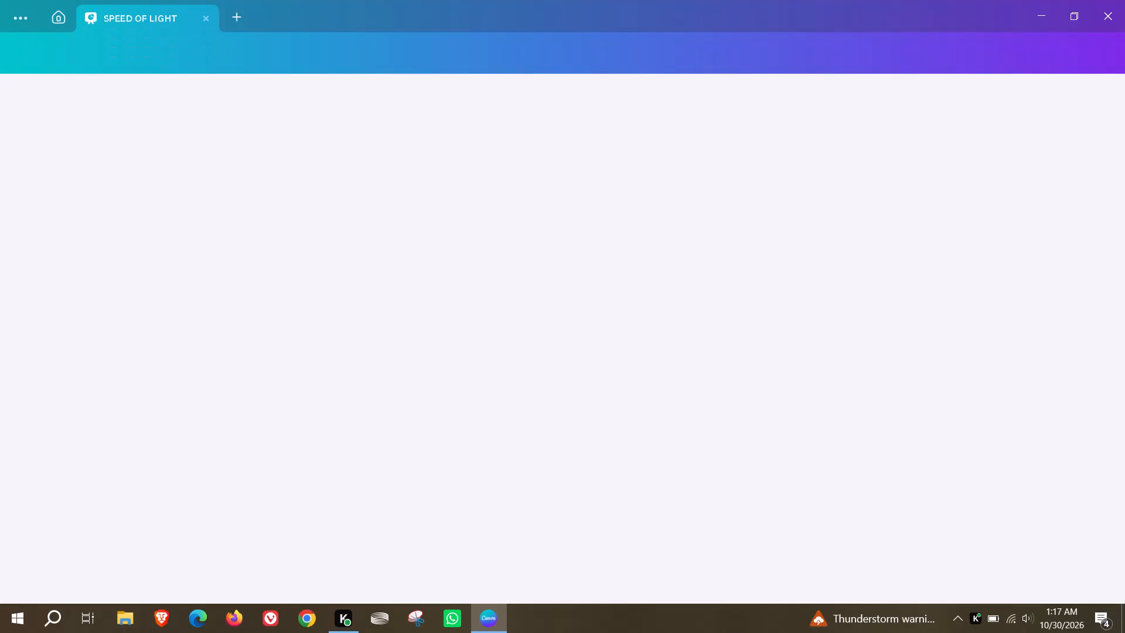
Create a new Presentation design and close the SPEED OF LIGHT design.
click(246, 26)
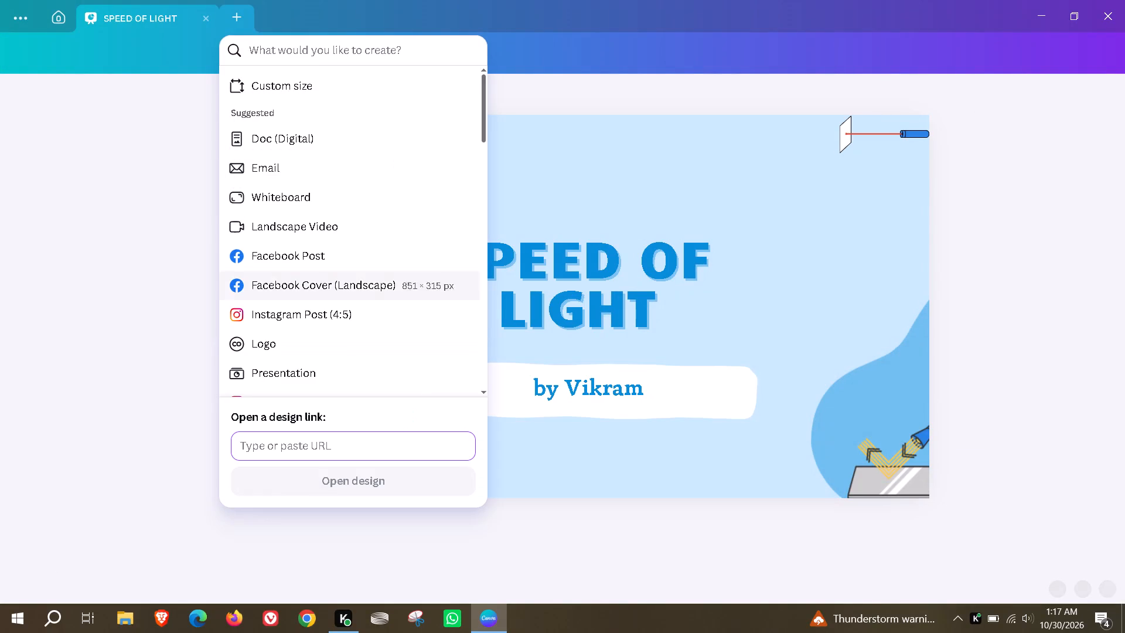
click(306, 365)
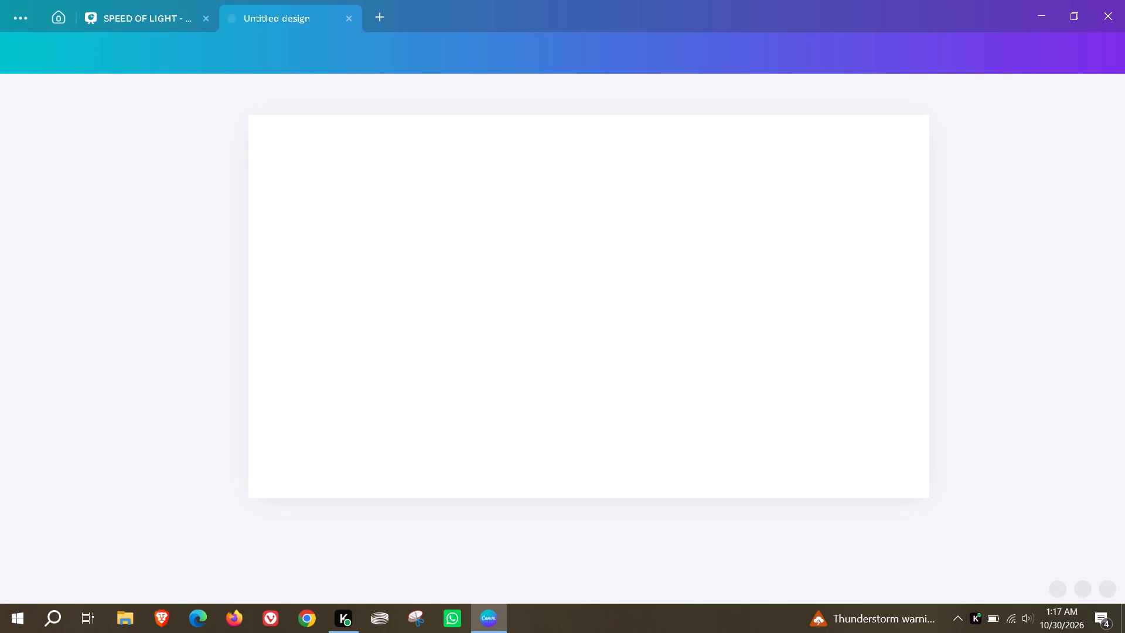
click(209, 18)
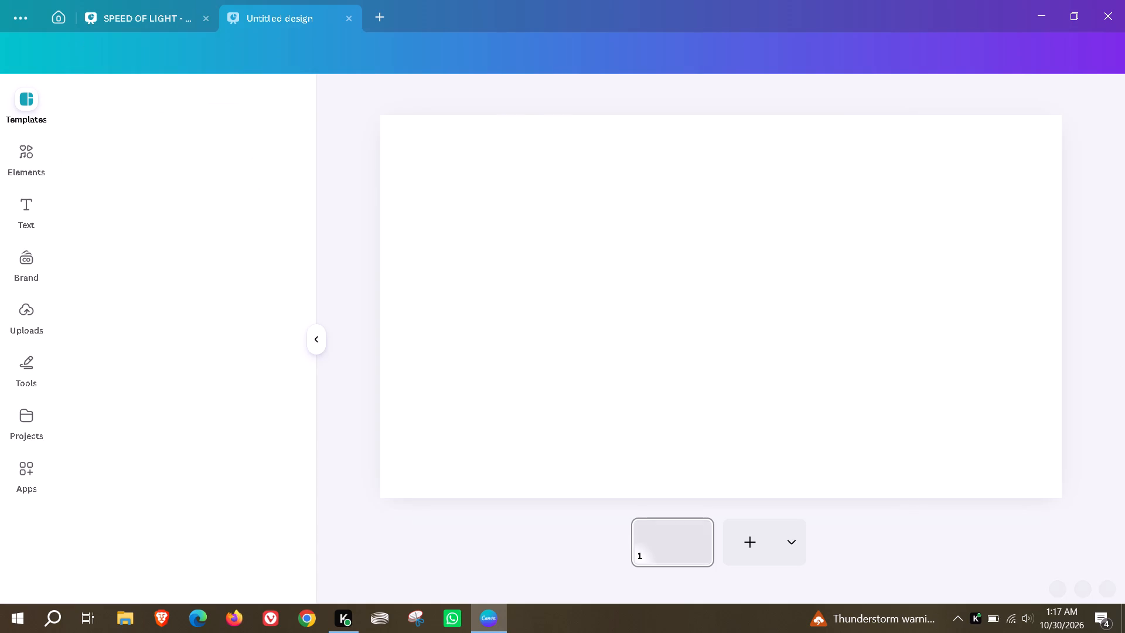
Search the templates for chemistry and apply the Chemical Reactions title page of the Blue and Orange Textured Science template to the blank page.
click(216, 105)
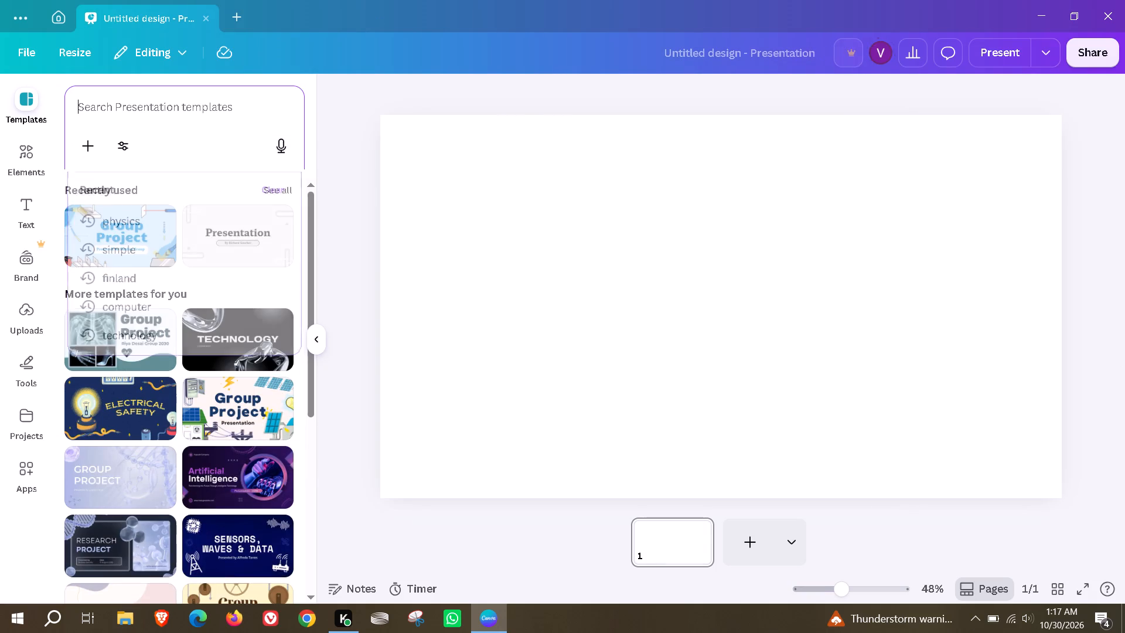
text(chemistry)
key(Return)
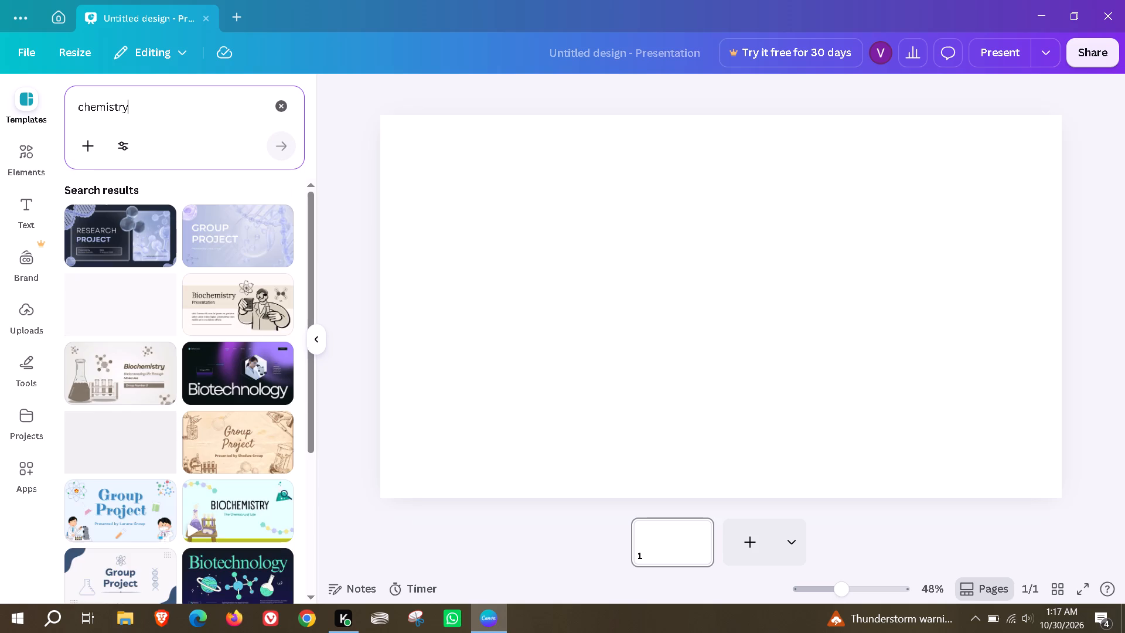
click(115, 304)
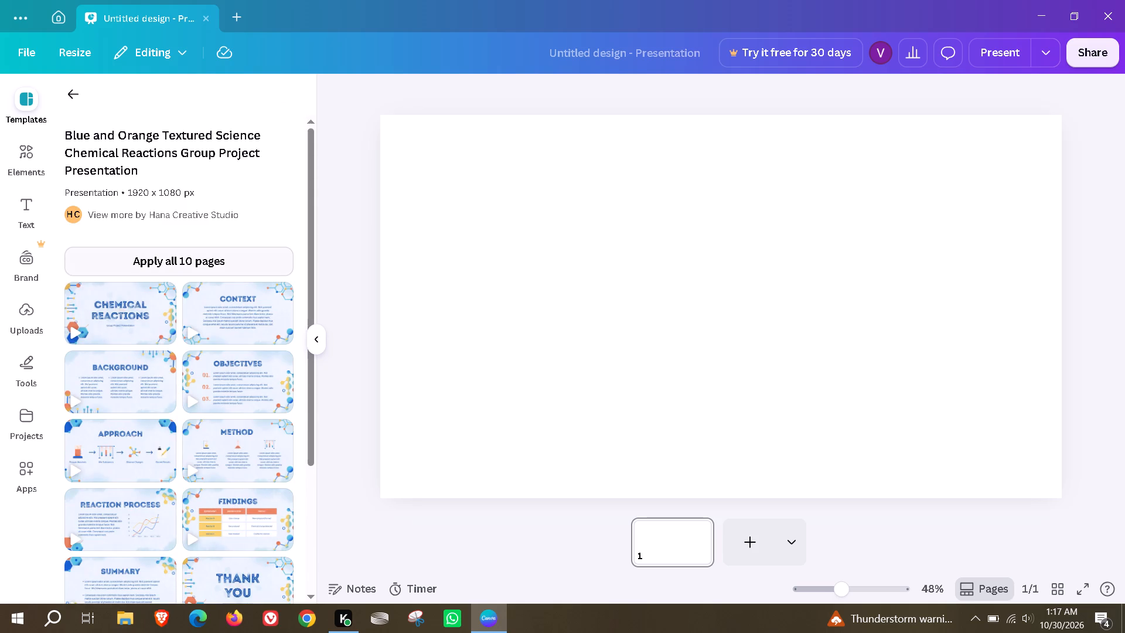
drag(114, 320, 548, 227)
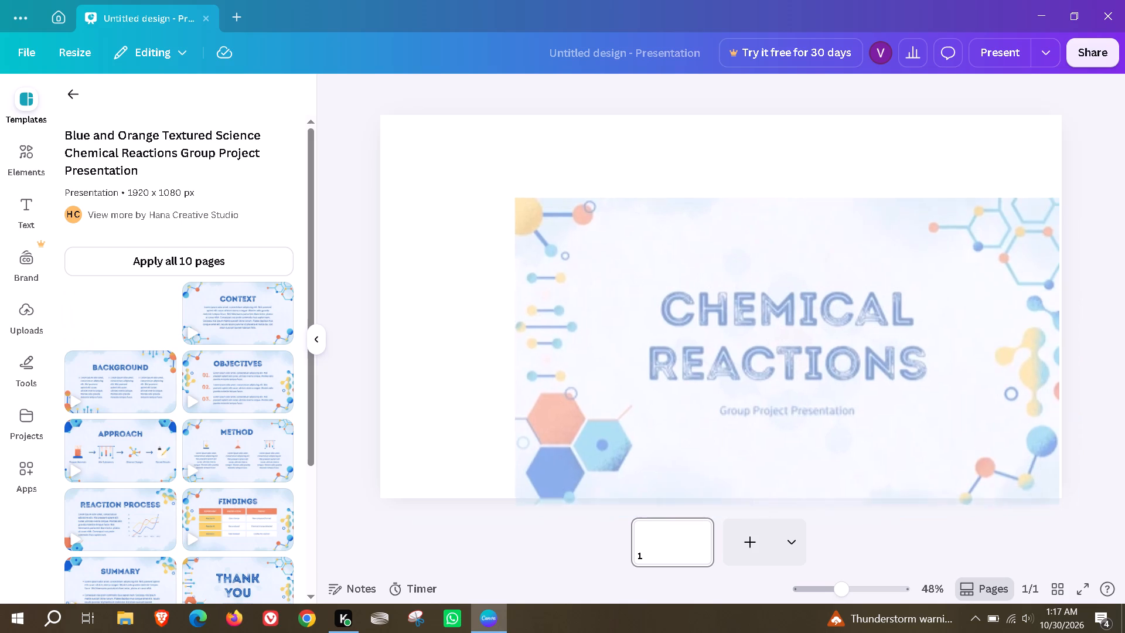
drag(548, 227, 530, 203)
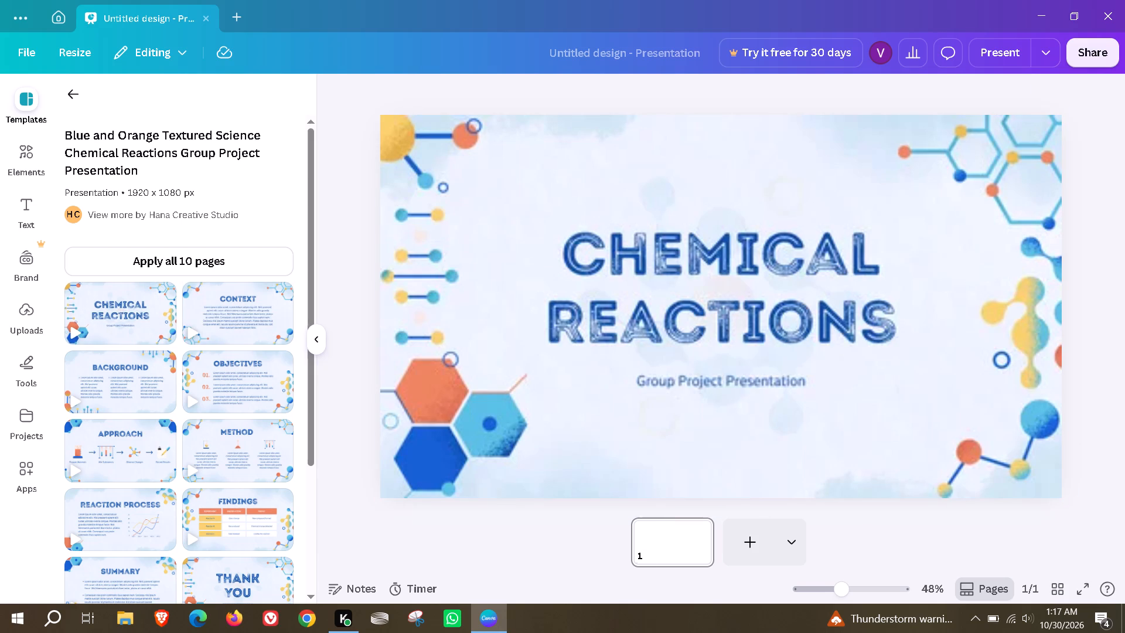
Replace the title page's heading with "Chemistry of space".
double_click(745, 267)
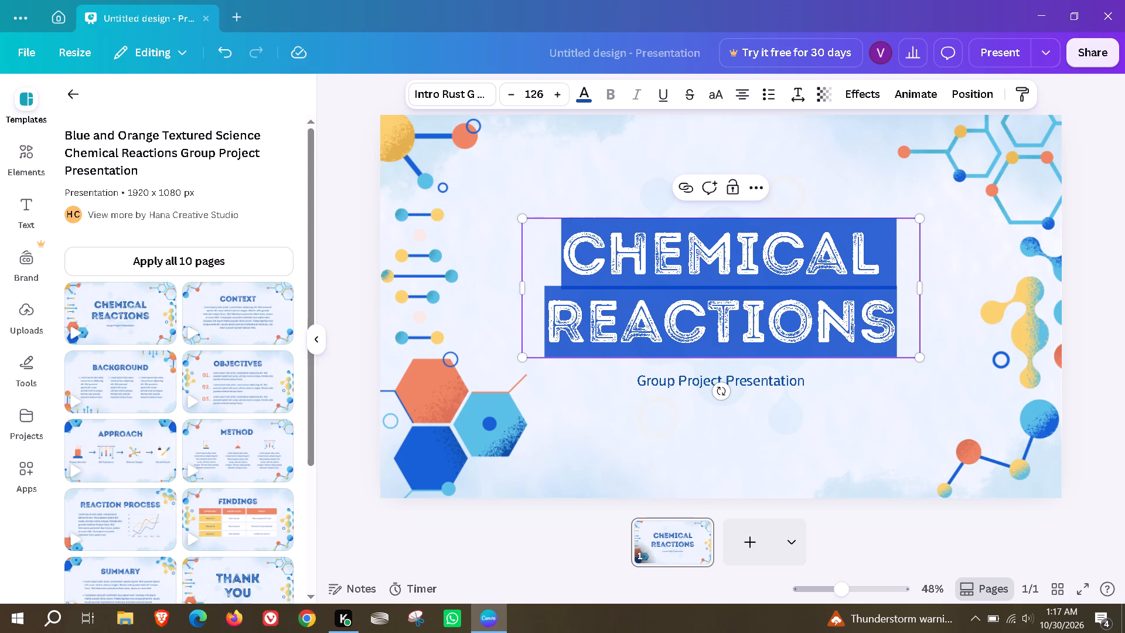
text(Ch)
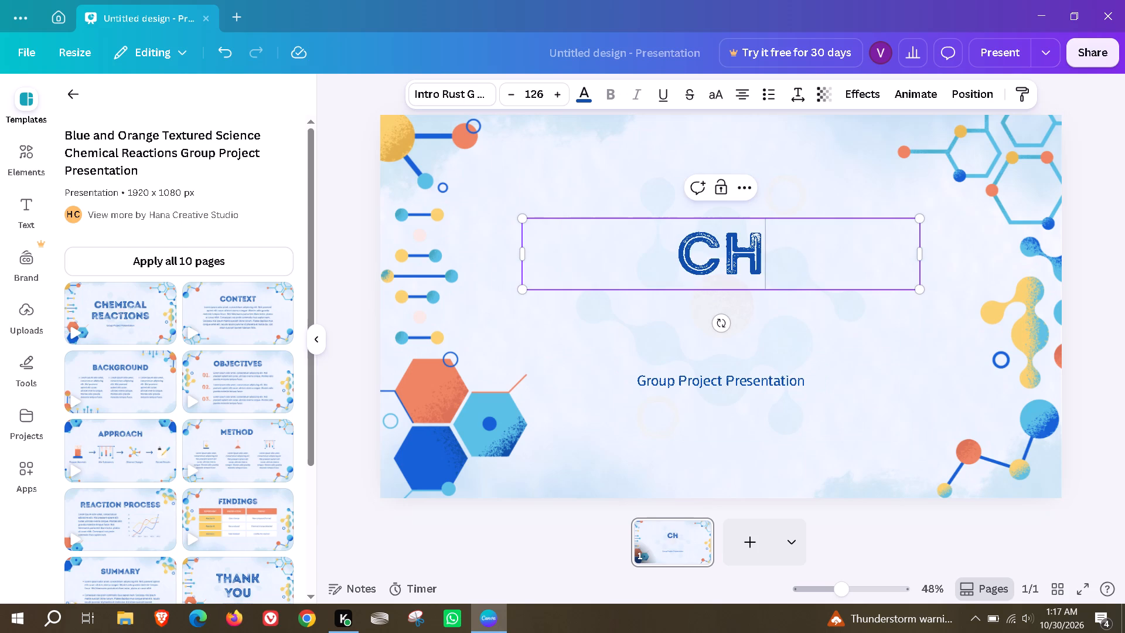
key(BackSpace)
text(hemis)
text(try)
key(space)
text(if)
key(BackSpace)
key(BackSpace)
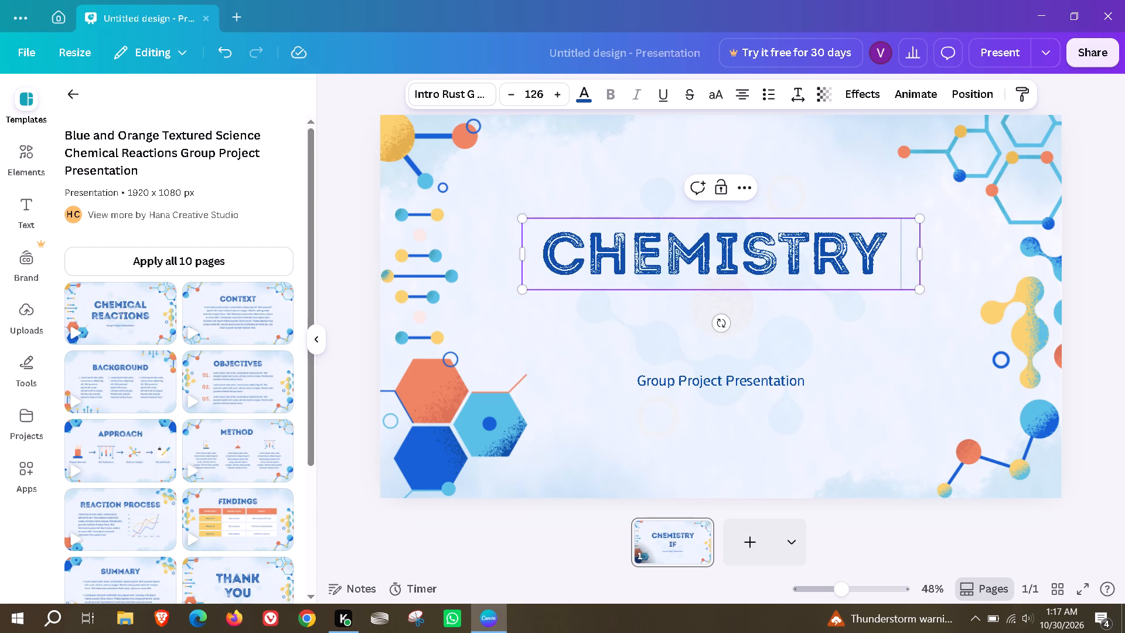
text(of space)
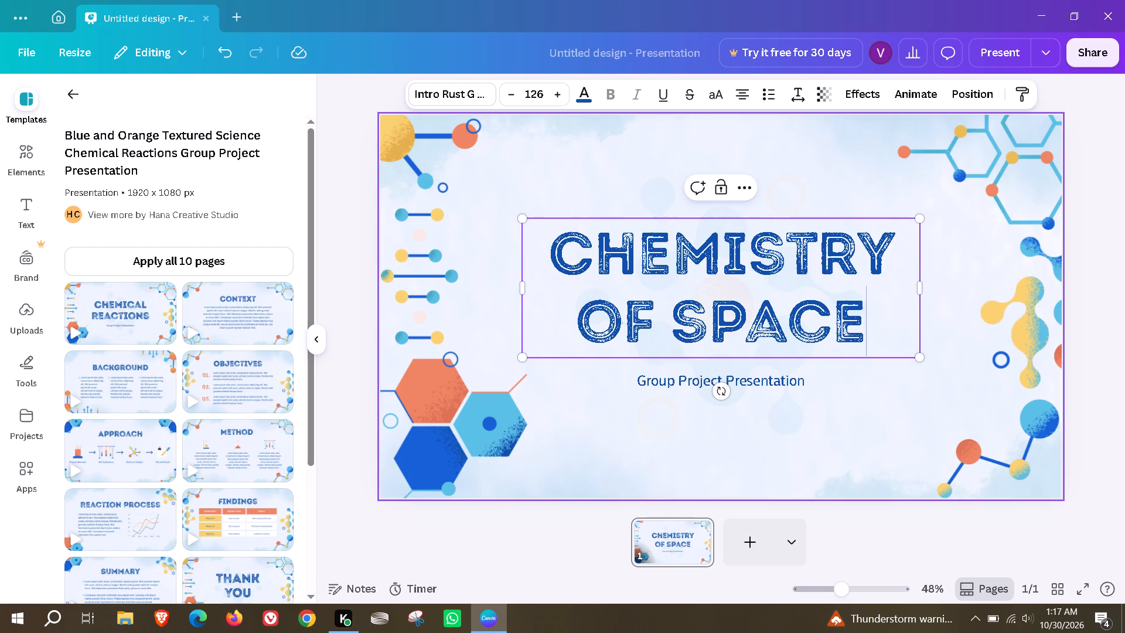
Replace the "Group Project Presentation" subtitle with "by Vikram".
click(786, 386)
click(786, 386)
text(by Vk)
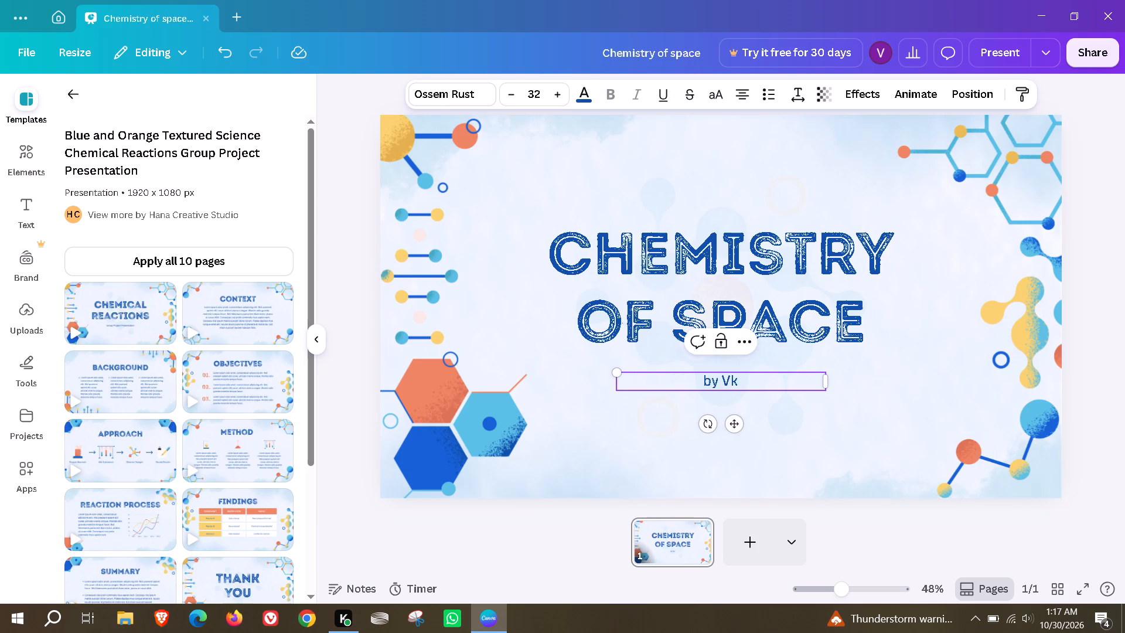
key(BackSpace)
text(ikram)
Move the byline to the right so it sits under the end of the title's second line.
click(804, 438)
drag(741, 382, 819, 387)
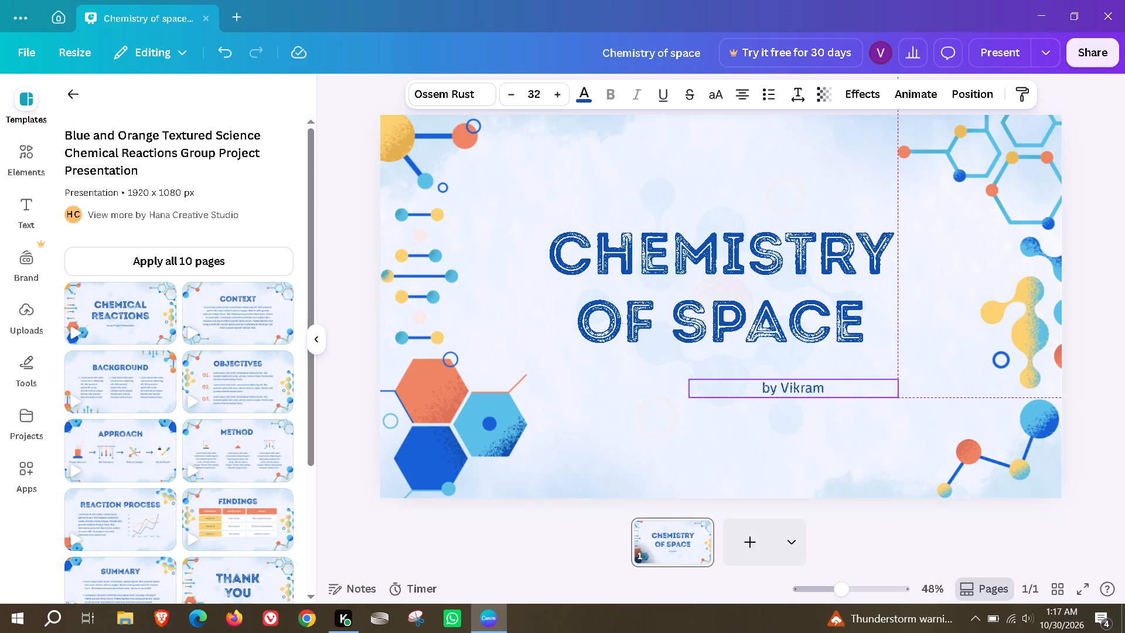
drag(819, 387, 872, 379)
click(739, 426)
click(743, 451)
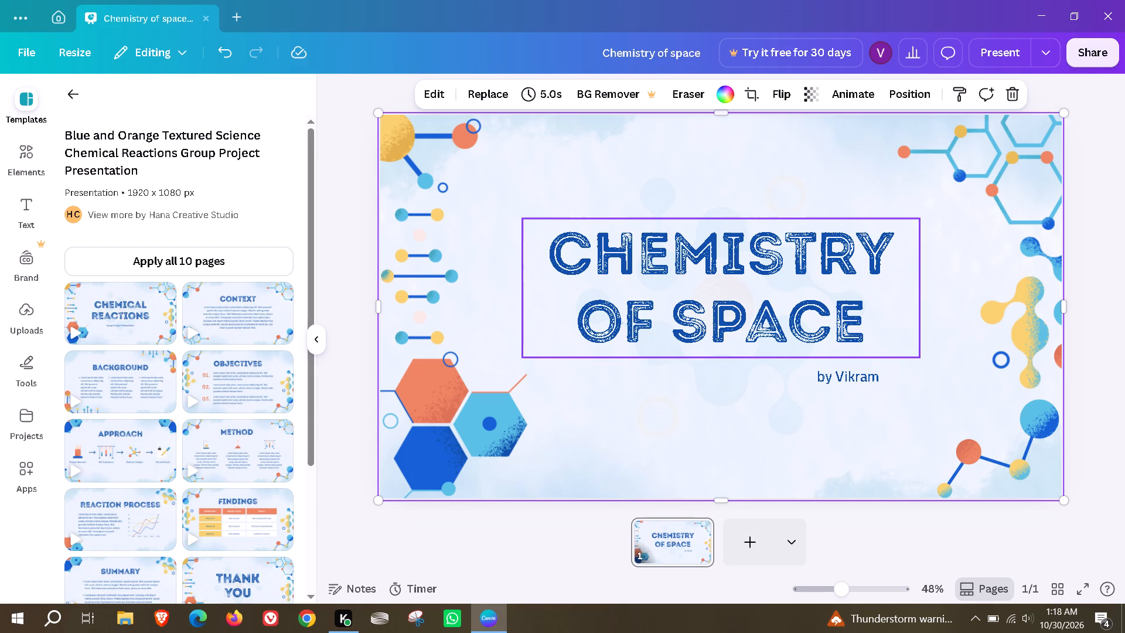
click(517, 402)
click(559, 399)
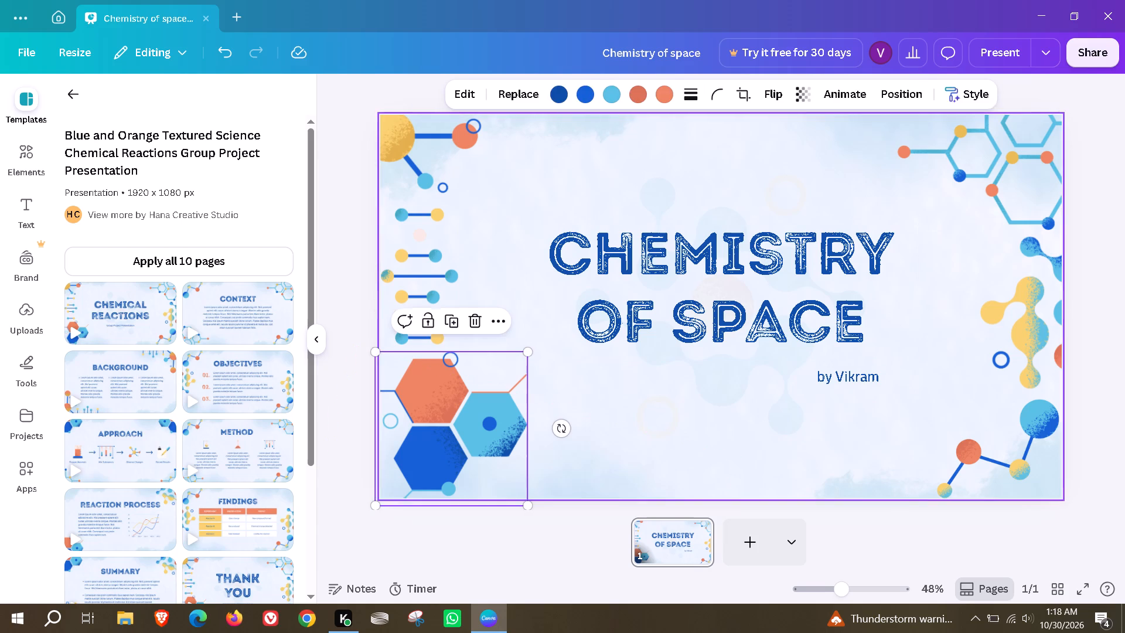
Add the template's Context page as a new page and change its heading to INTRODUCTION.
click(247, 330)
click(657, 363)
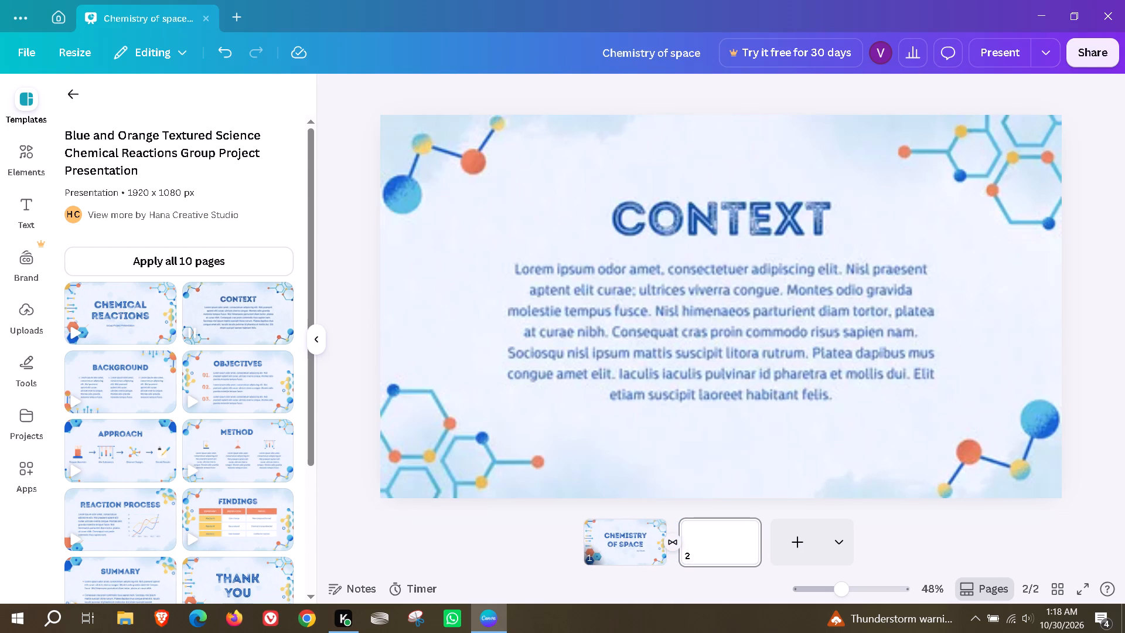
double_click(737, 225)
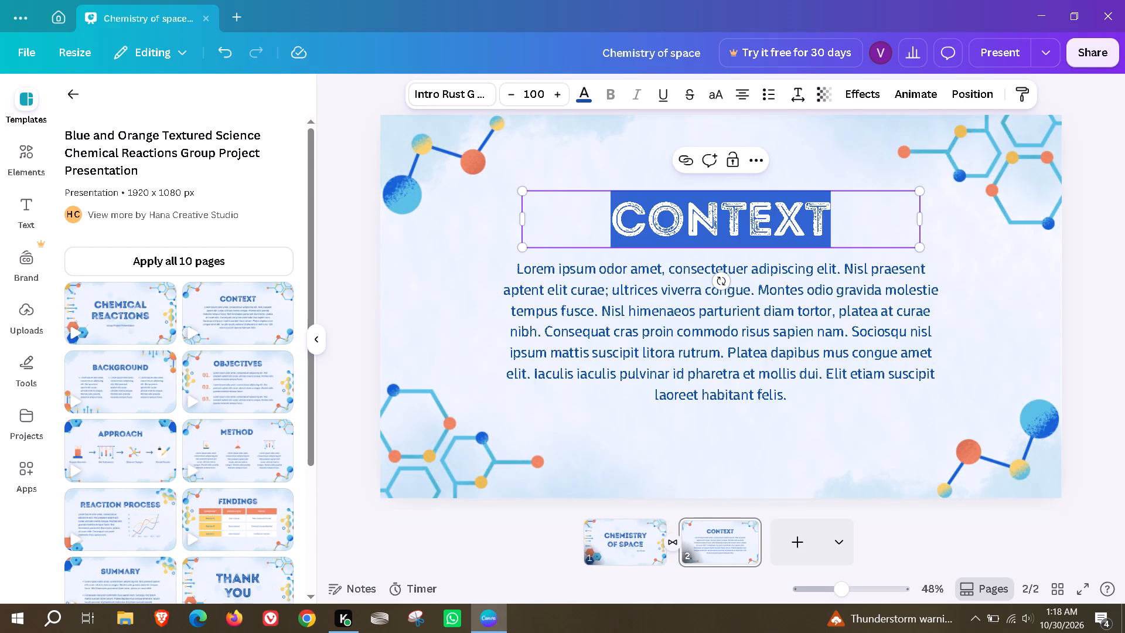
text(INTRODUCTIOn)
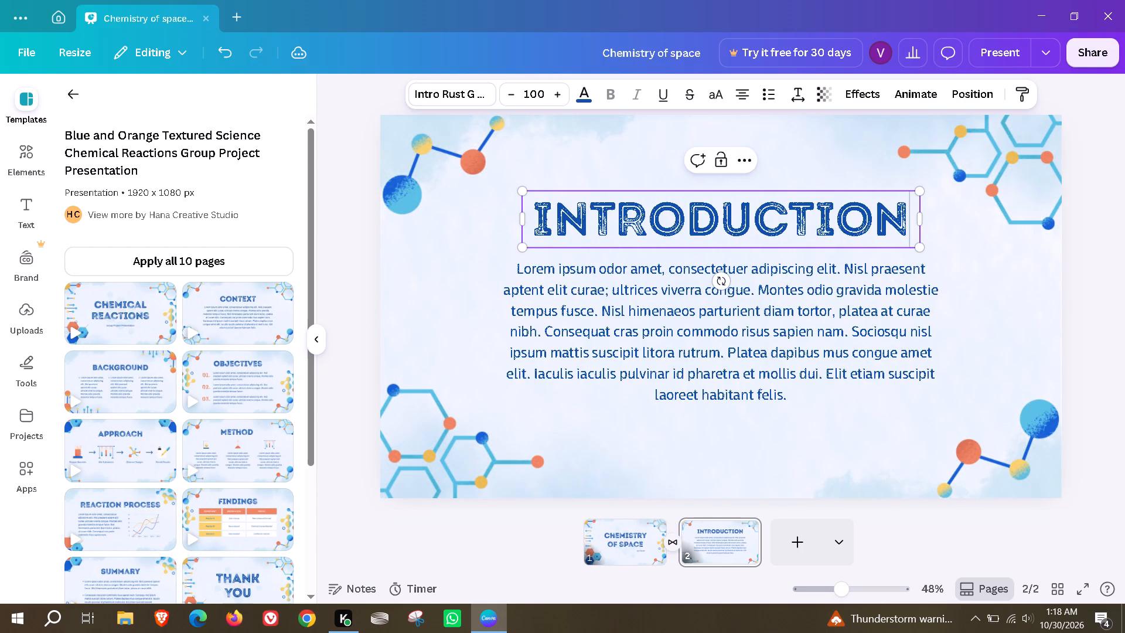
Replace the Introduction body text using Magic Write with the prompt "generate 5-6 lines on is space really empty".
double_click(776, 308)
click(760, 226)
scroll(793, 430, down, 4)
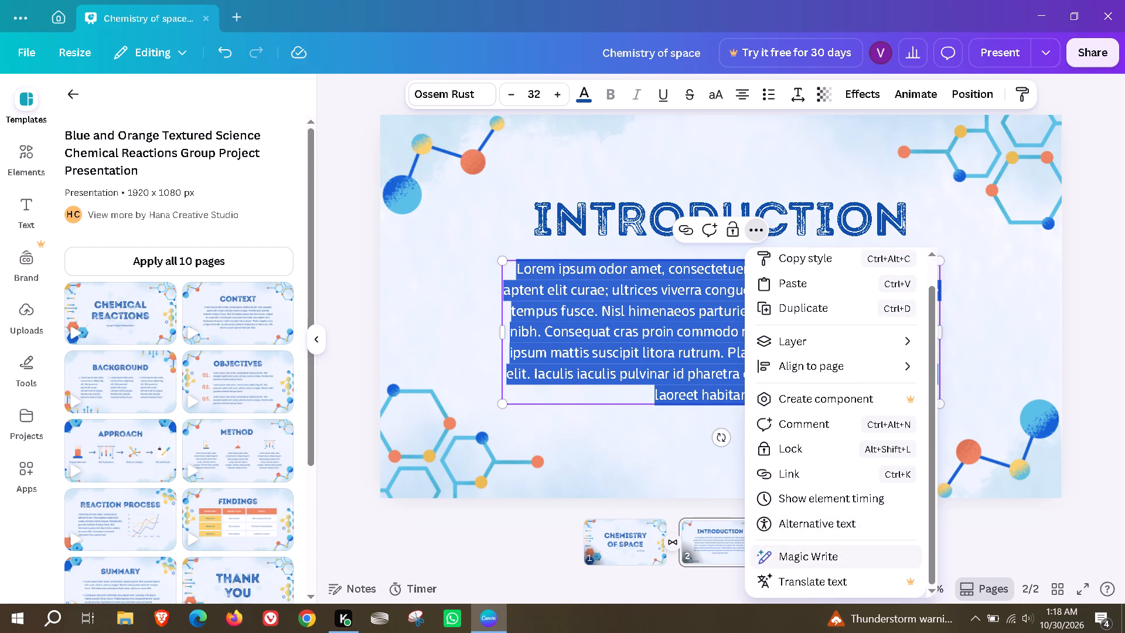
click(799, 549)
click(817, 263)
text(generat)
text(e)
key(space)
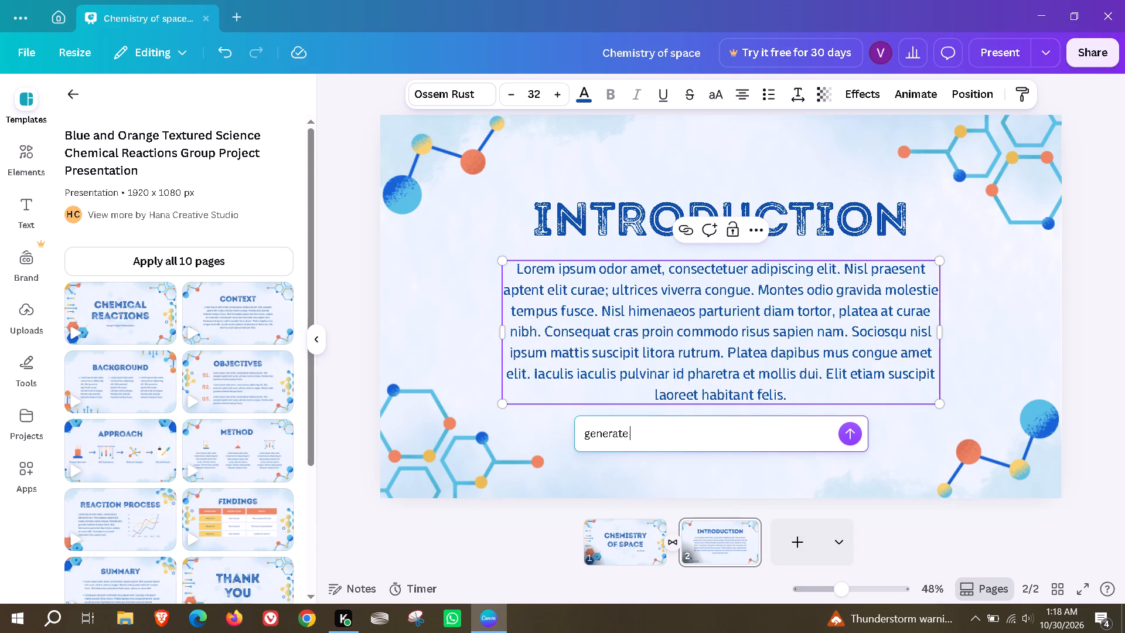
text(5-6 lines on)
key(space)
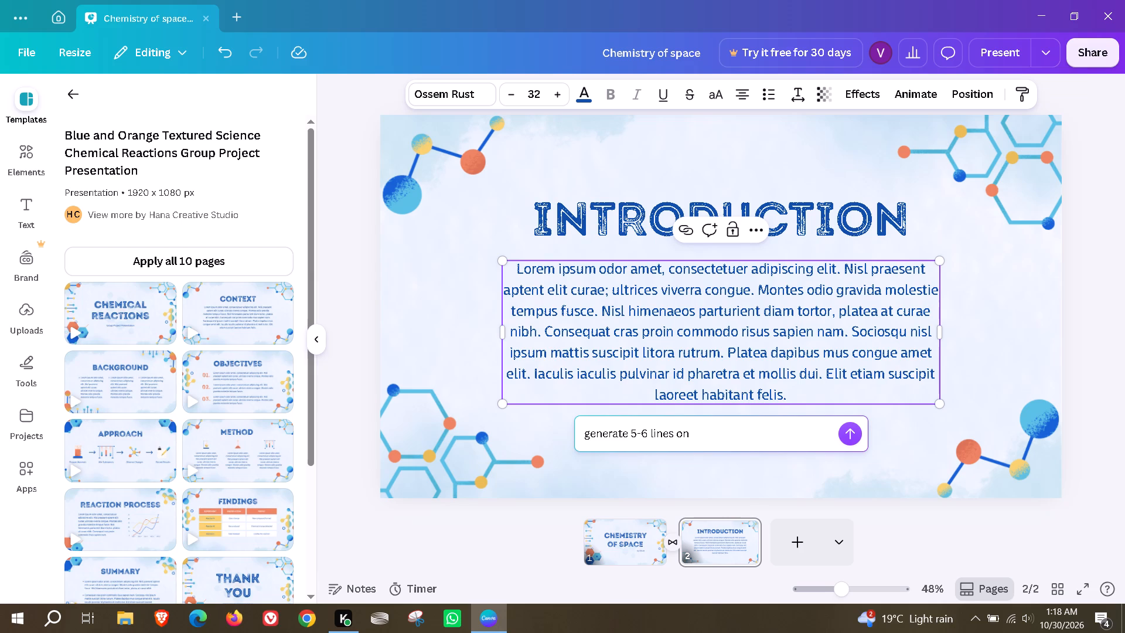
key(i)
text(s space really empt)
text(y)
key(space)
key(Return)
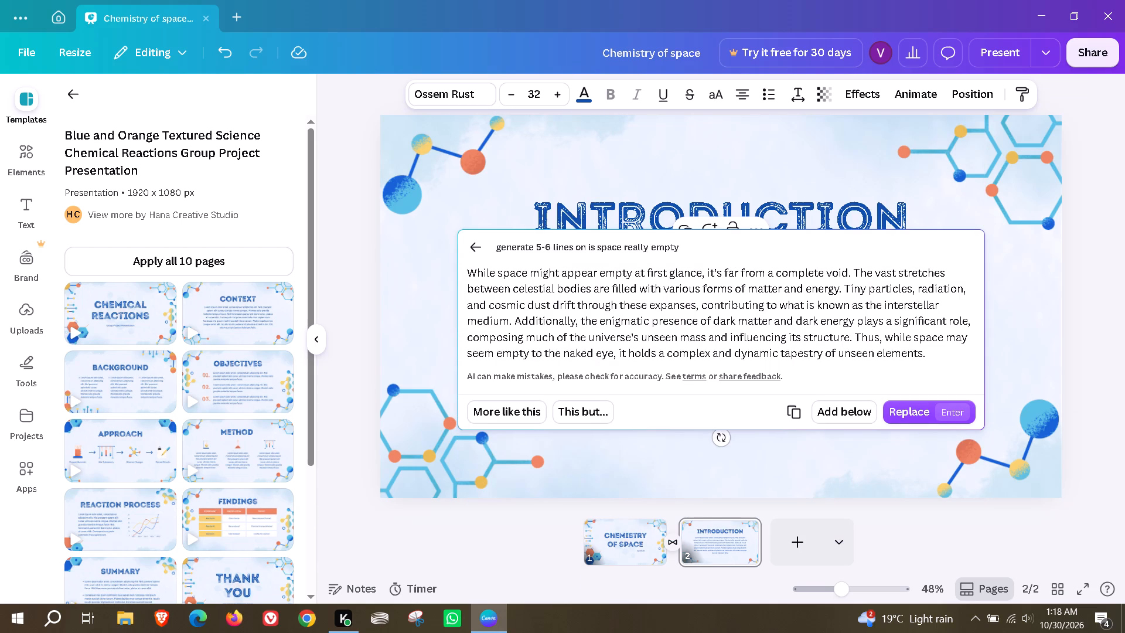
click(918, 404)
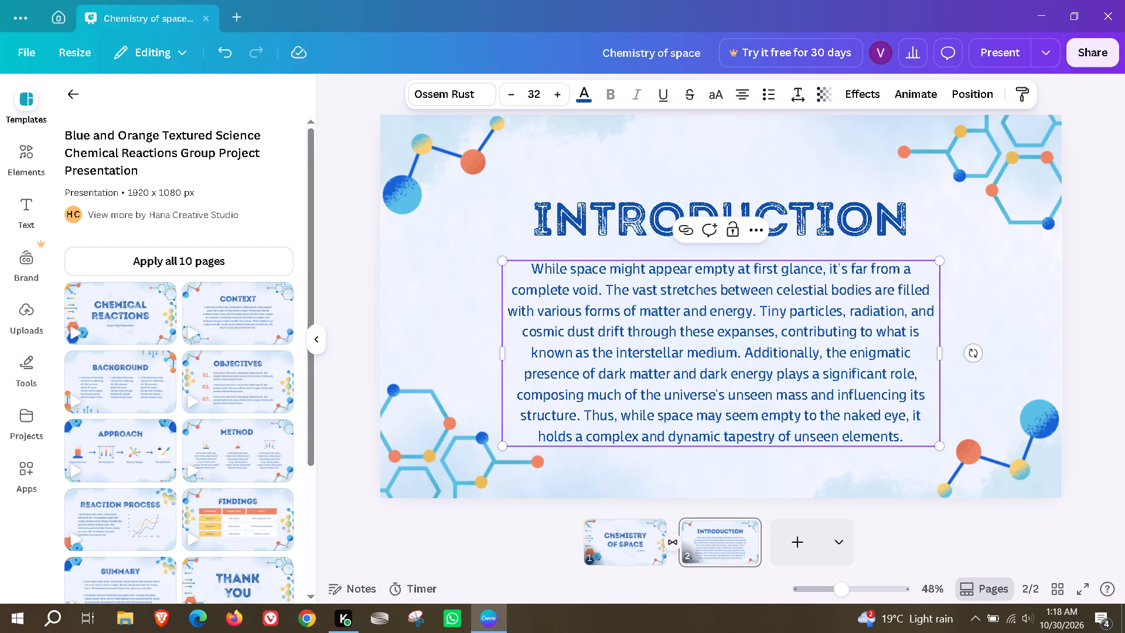
Scale the Introduction body text down to about size 27.9 and widen its text box to nearly the original width.
drag(937, 443, 893, 391)
click(845, 449)
click(843, 348)
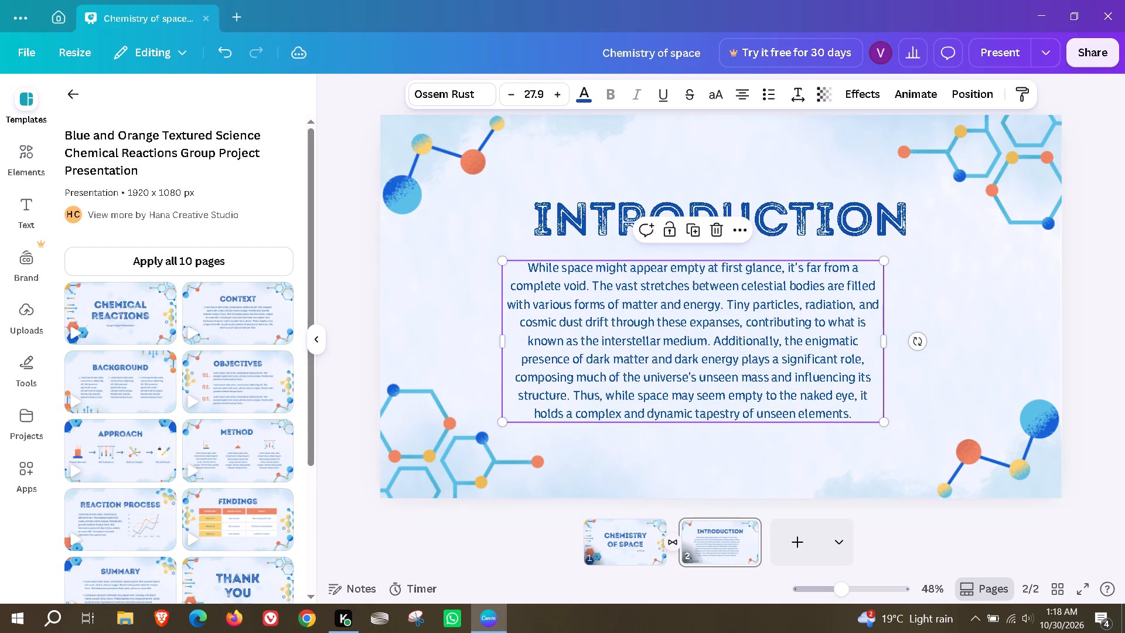
drag(888, 341, 932, 349)
click(829, 417)
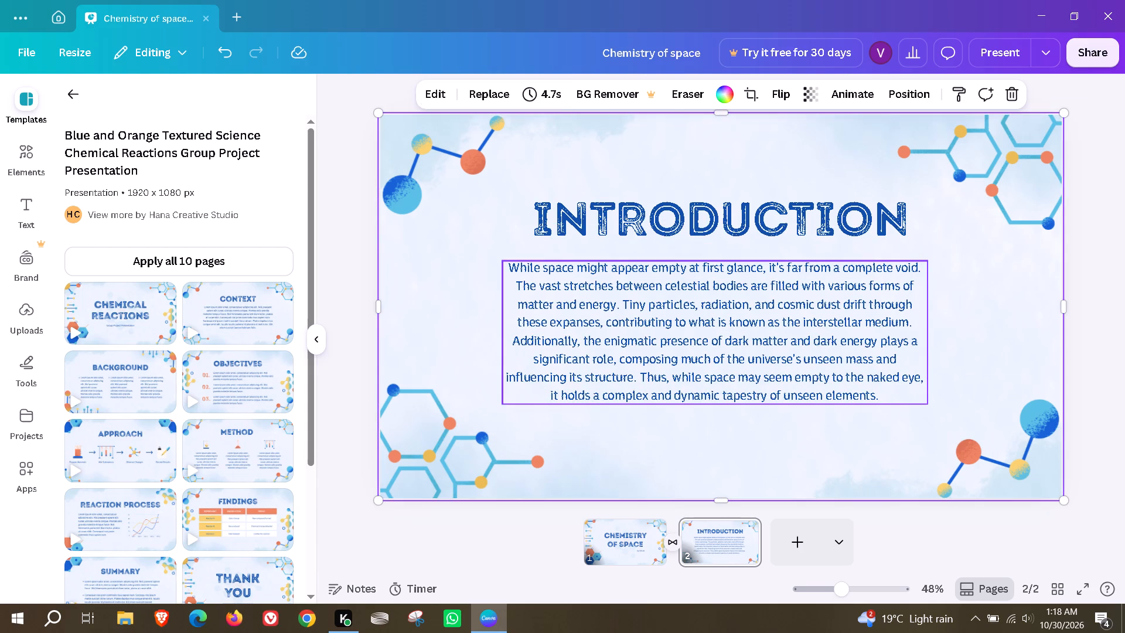
Add the template's Background page as a new third page.
click(115, 380)
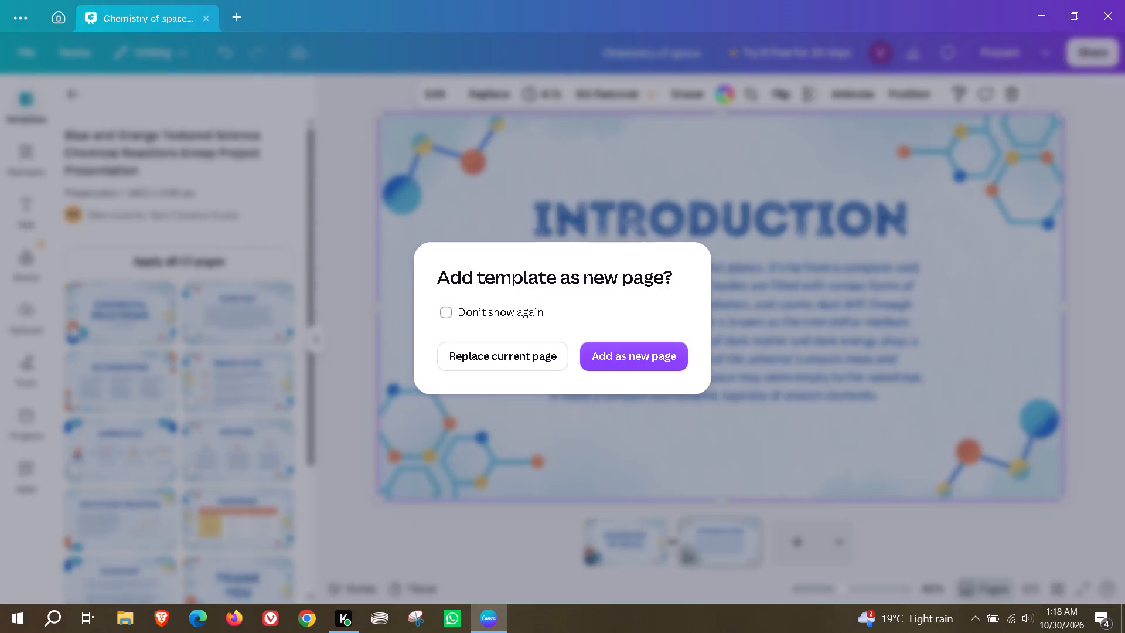
click(604, 353)
Change the third page's heading to THE MOST ABUNDANT ELEMENTS IN THE UNIVERSE.
double_click(677, 230)
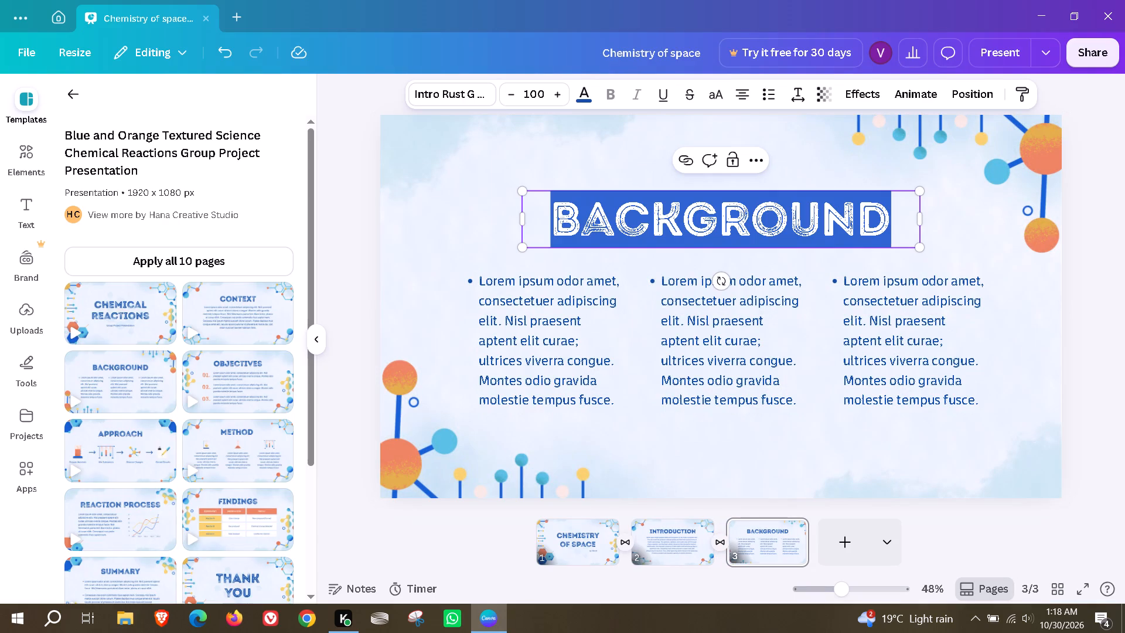
text(THE MOST a)
text(bun)
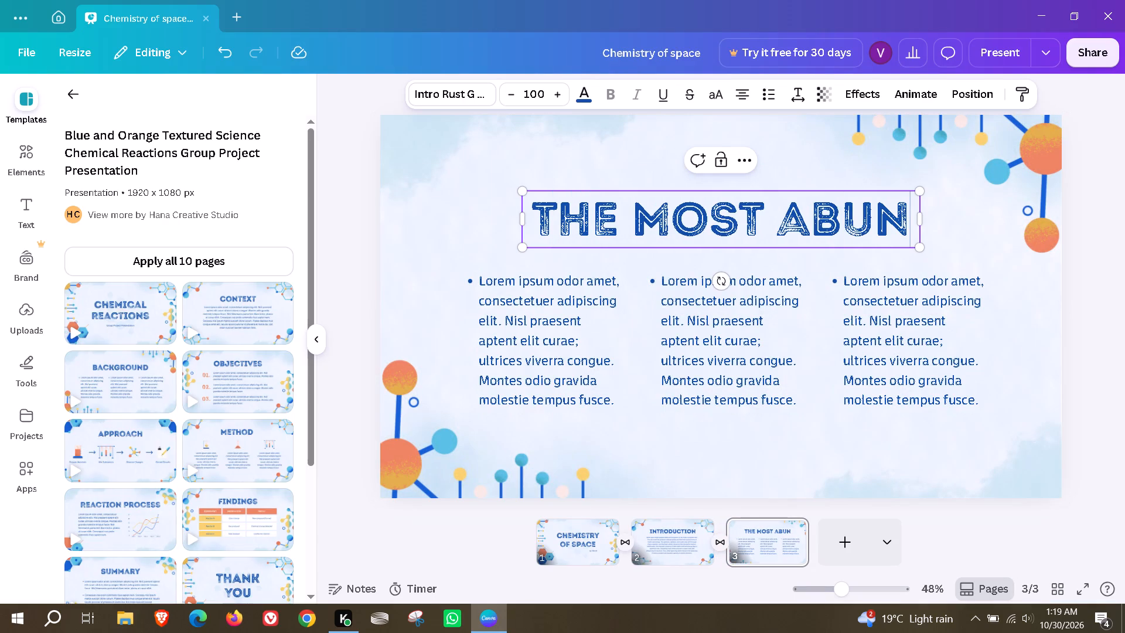
text(dant elemtns)
key(space)
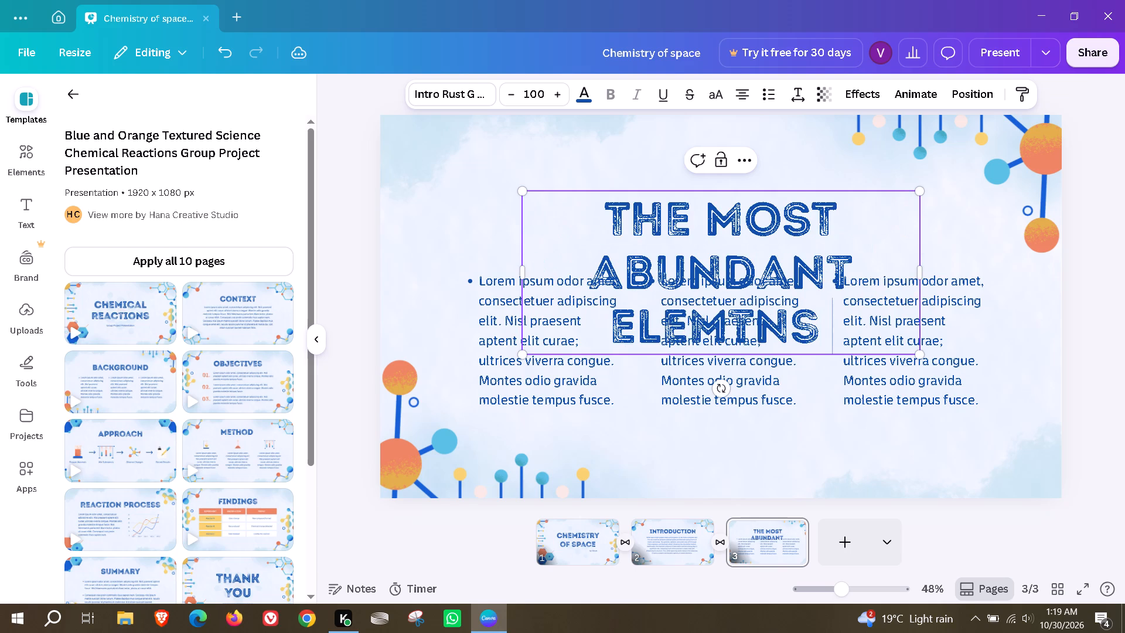
key(BackSpace)
key(BackSpace)
key(BackSpace)
key(BackSpace)
text(ents in the world)
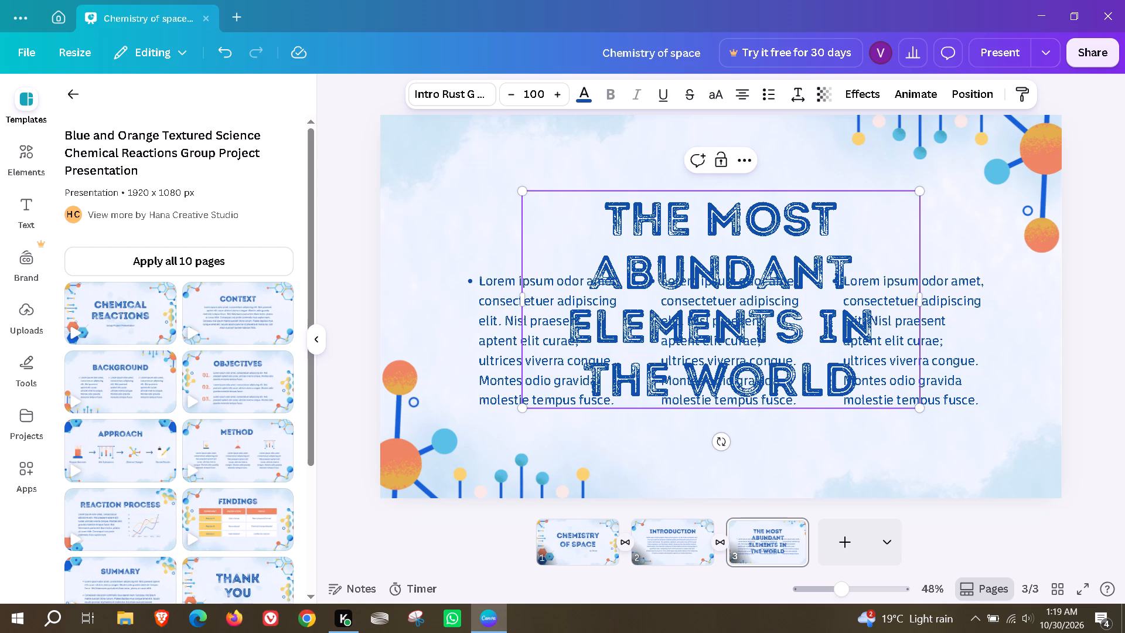
key(BackSpace)
key(BackSpace)
key(BackSpace)
key(BackSpace)
key(BackSpace)
key(BackSpace)
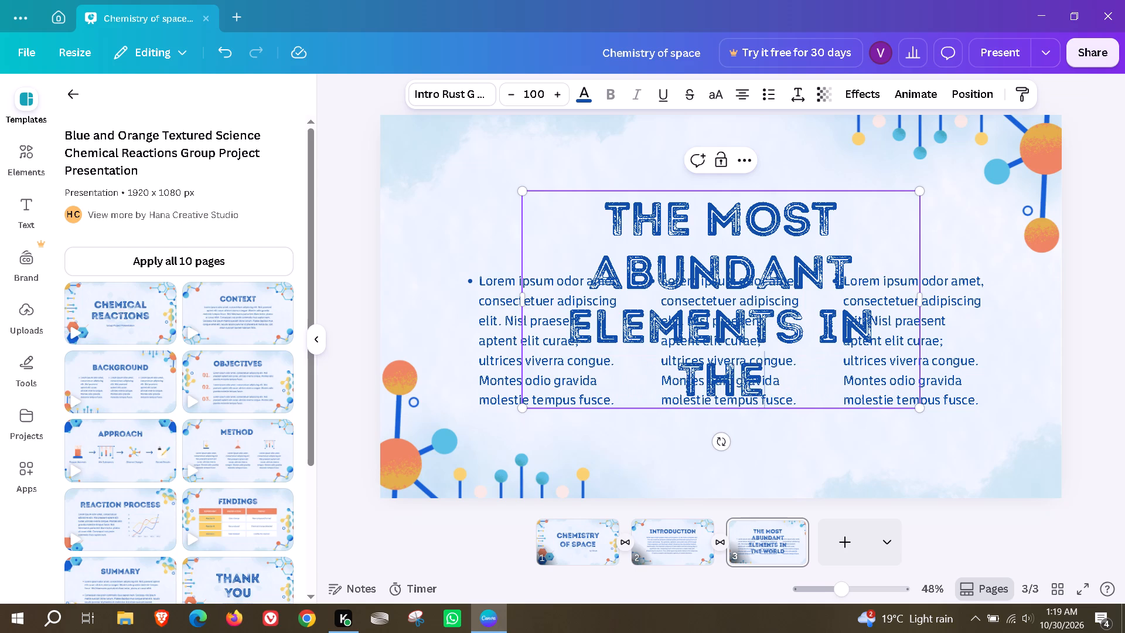
key(space)
text(Universe)
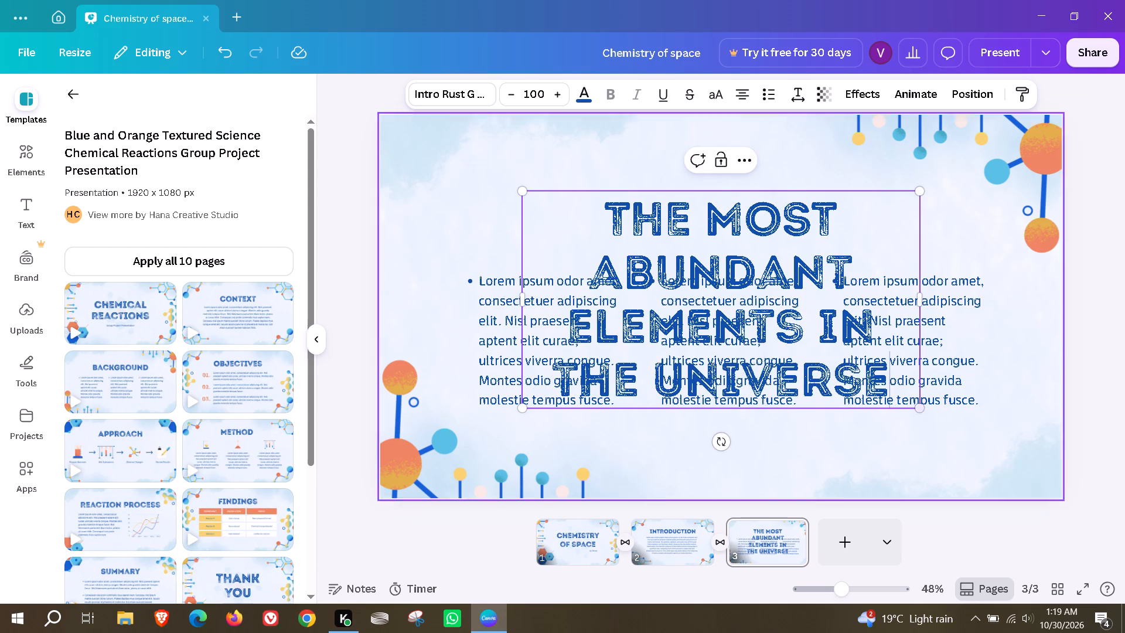
Scale the third page's heading down to about size 45.5 and widen its box to about 930 so it wraps onto two lines.
drag(917, 407, 721, 246)
drag(707, 240, 854, 251)
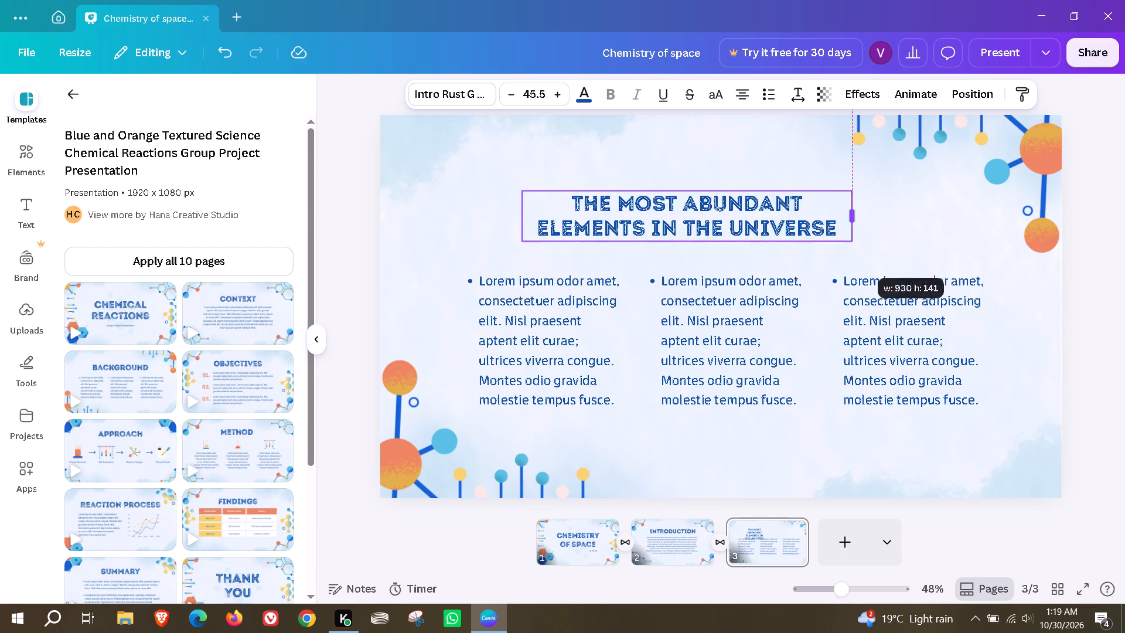
drag(854, 251, 852, 253)
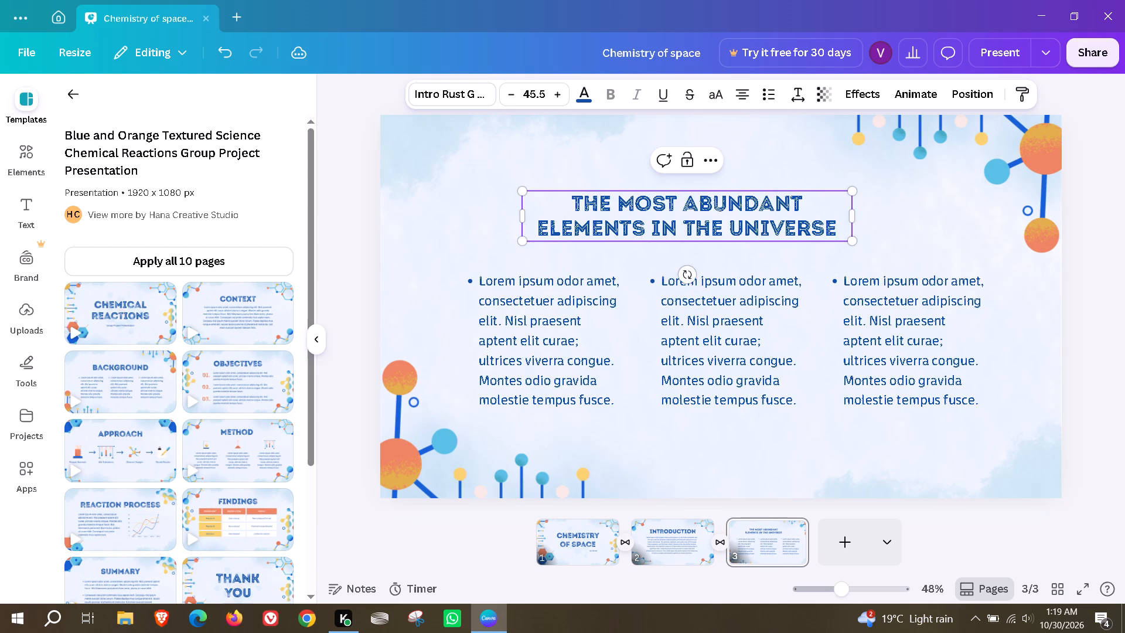
click(908, 224)
Delete the first two body text columns on the third page and move the remaining column to the centre under the heading.
click(558, 335)
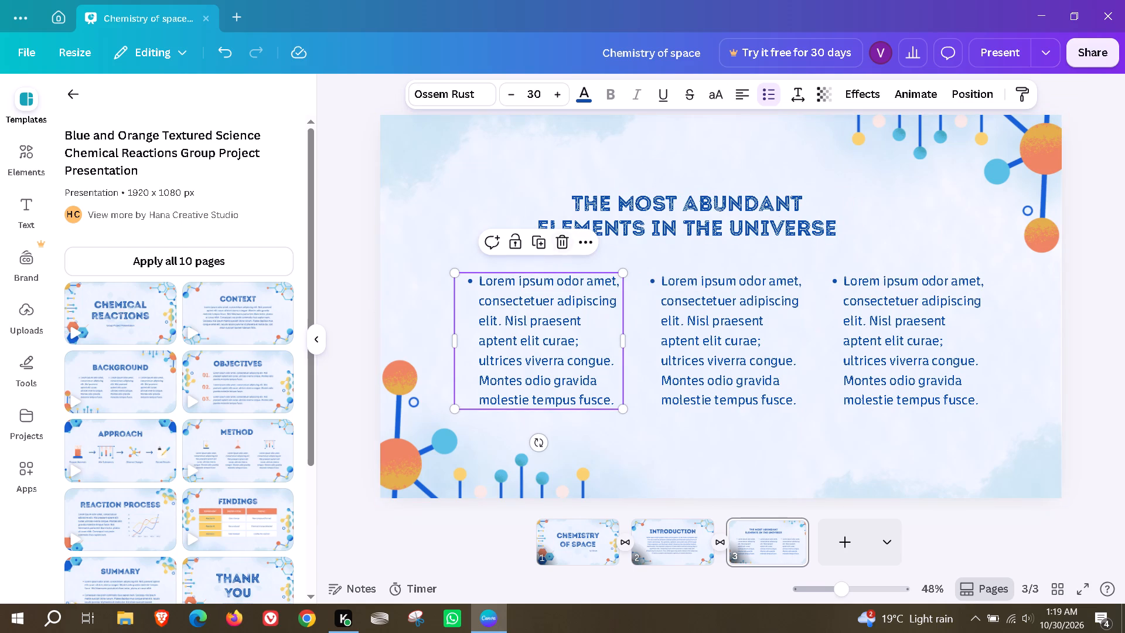
click(559, 244)
click(727, 346)
click(744, 248)
drag(914, 335, 694, 331)
Replace the remaining column's text using Magic Write with the prompt "generate 5-6 lines on the most abundant elements in the universe".
double_click(694, 332)
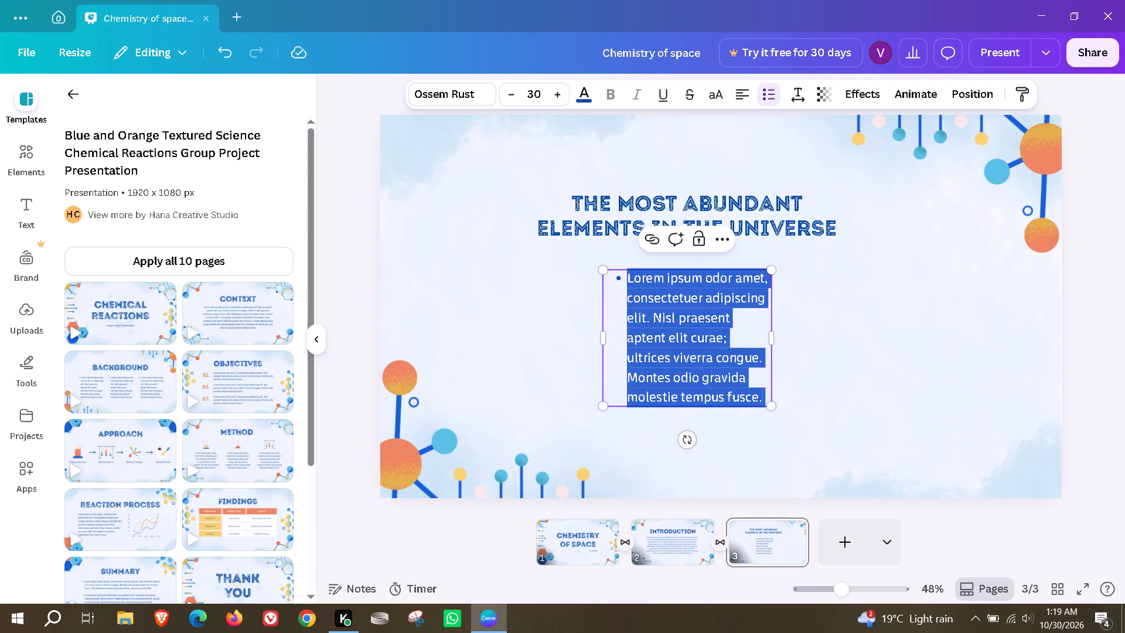
click(714, 241)
scroll(779, 440, down, 3)
click(792, 552)
click(807, 286)
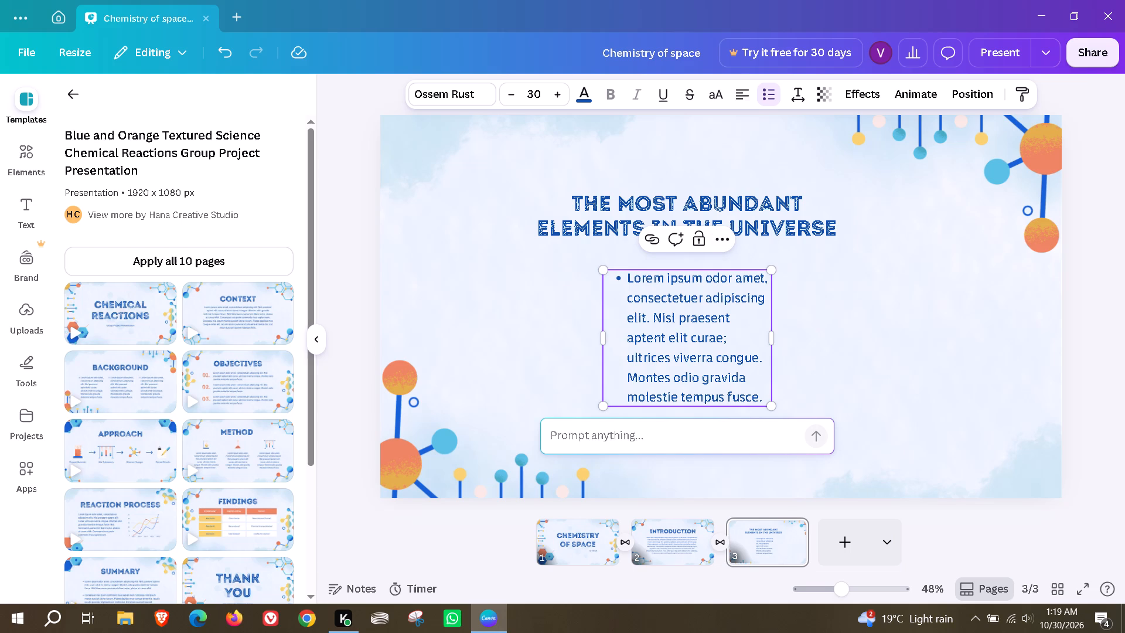
text(generate 5-6 lines on)
key(space)
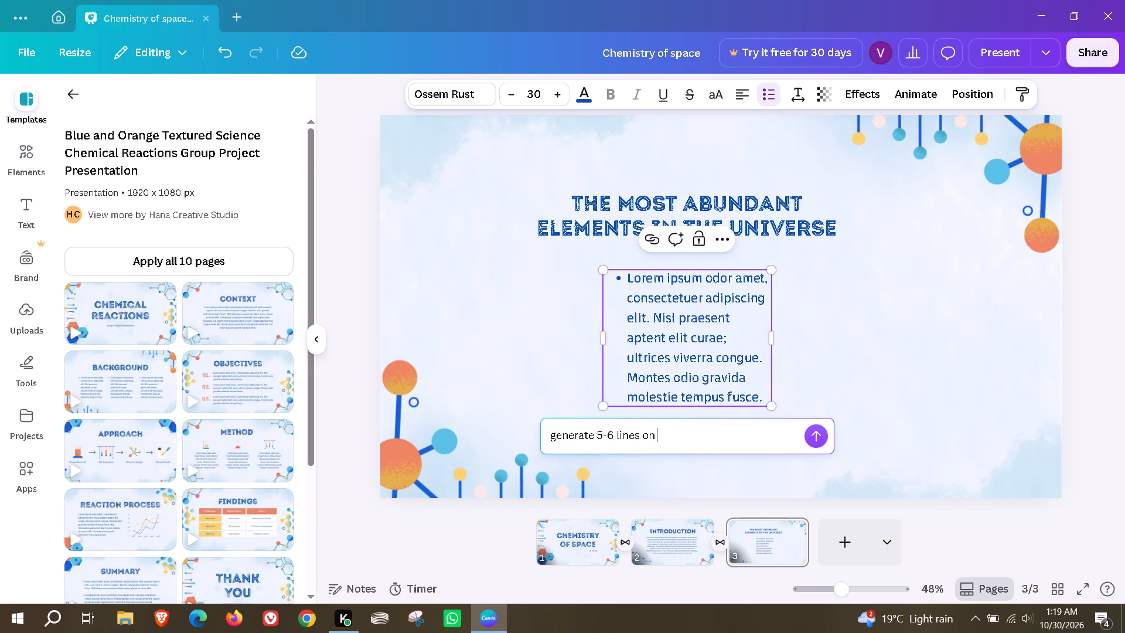
text(the)
key(space)
text(most abundant elements in teh)
key(space)
key(BackSpace)
key(BackSpace)
key(BackSpace)
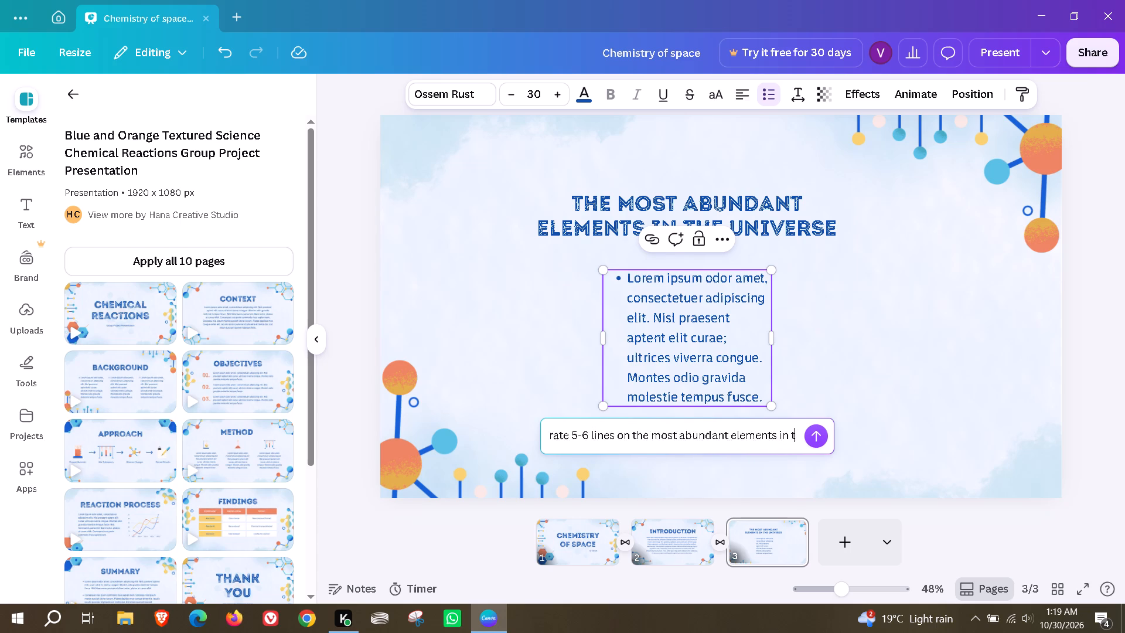
text(he universe)
key(Return)
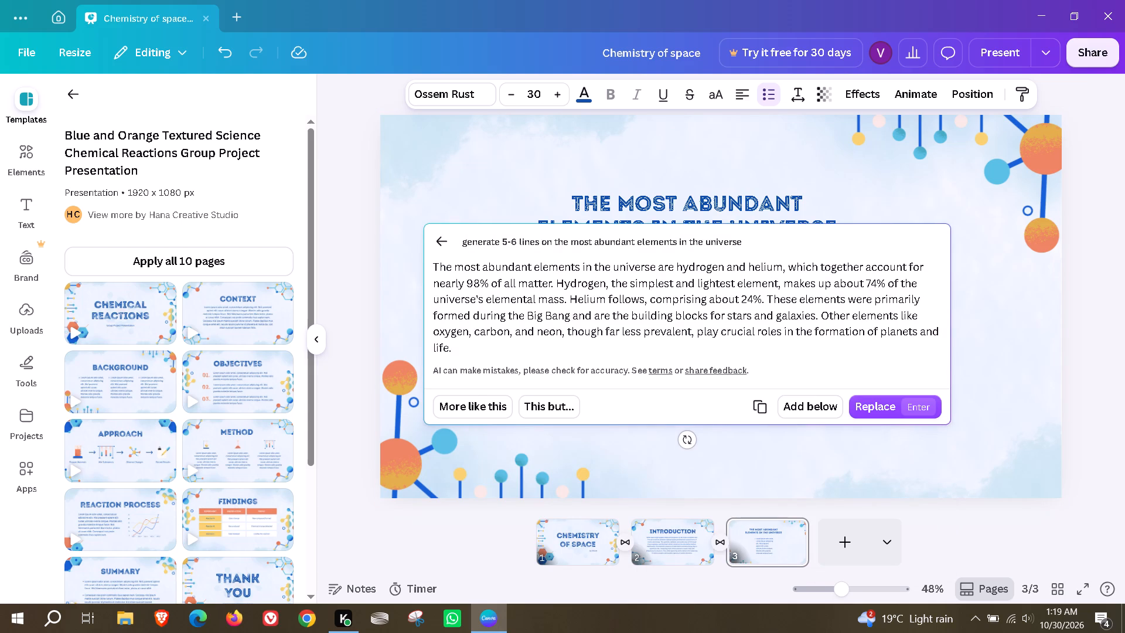
click(892, 404)
Widen the generated body text box on the third page and centre it below the two-line heading.
drag(778, 489, 966, 474)
click(881, 475)
drag(800, 411, 752, 395)
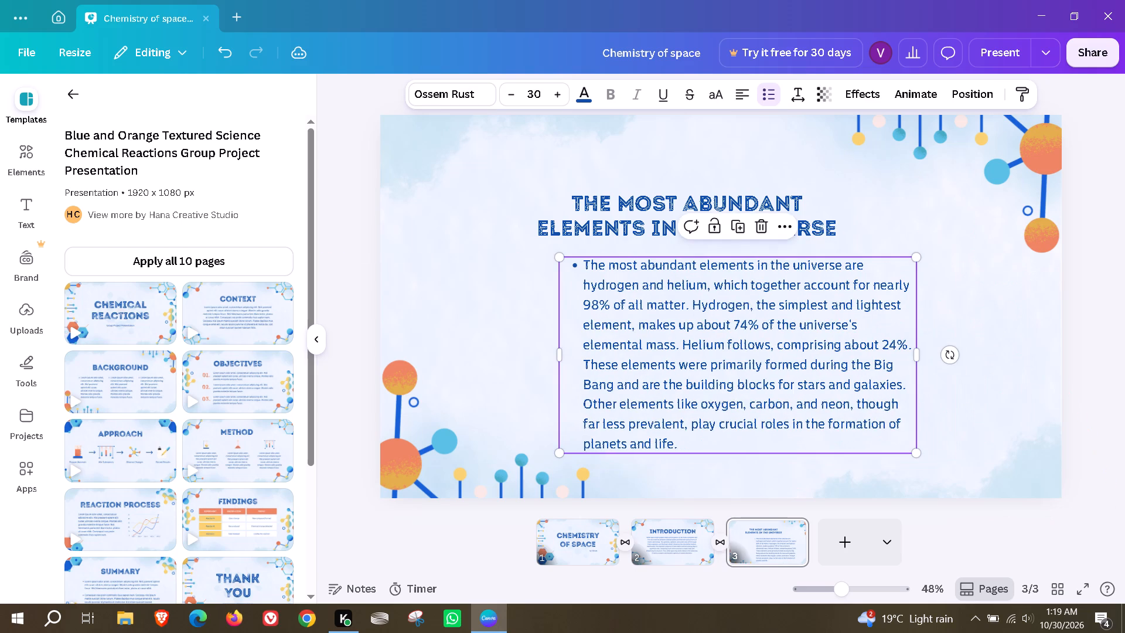
drag(920, 352, 984, 363)
click(797, 426)
drag(754, 355, 708, 358)
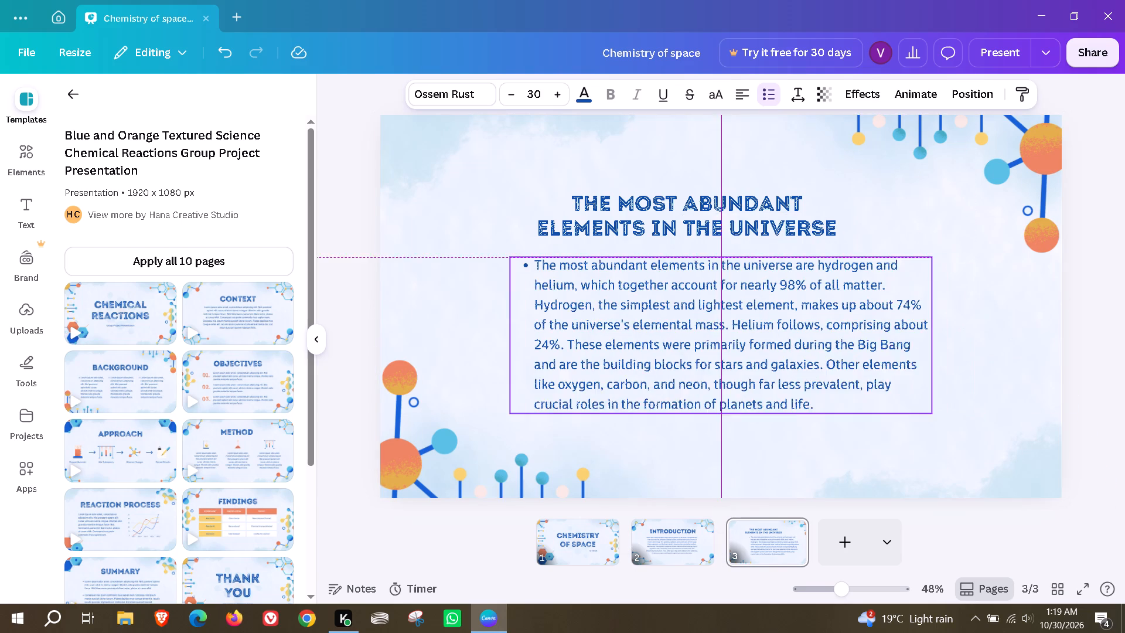
drag(708, 358, 686, 364)
click(767, 444)
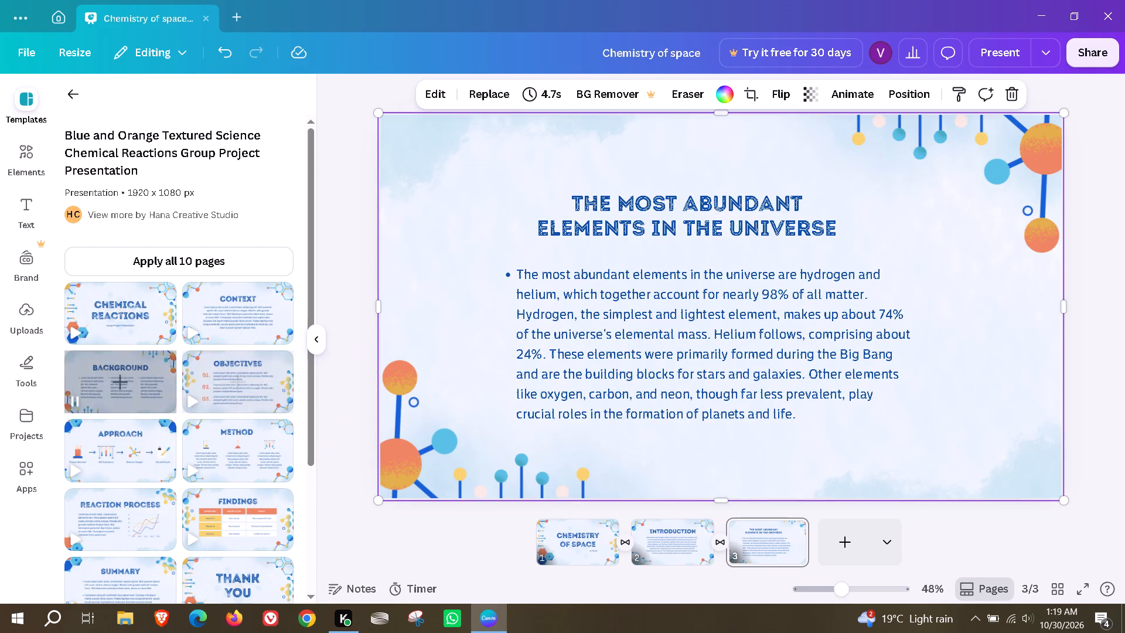
Add the template's Objectives page as a new fourth page.
click(223, 377)
click(650, 340)
click(650, 355)
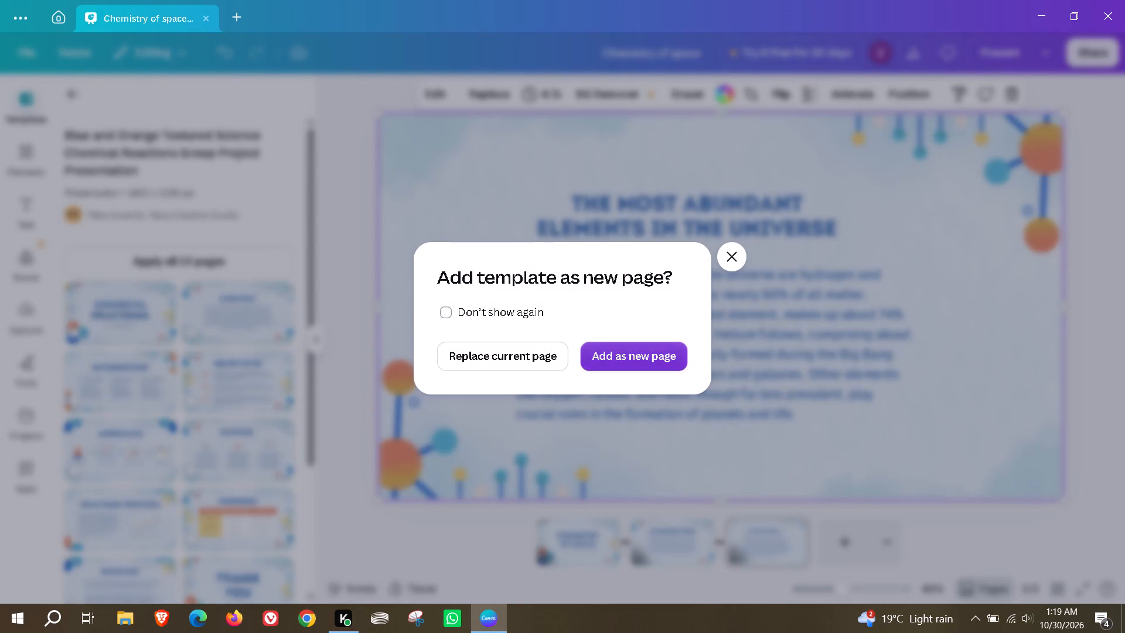
Delete the number labels 01., 02. and 03. from the fourth page.
drag(508, 230, 534, 422)
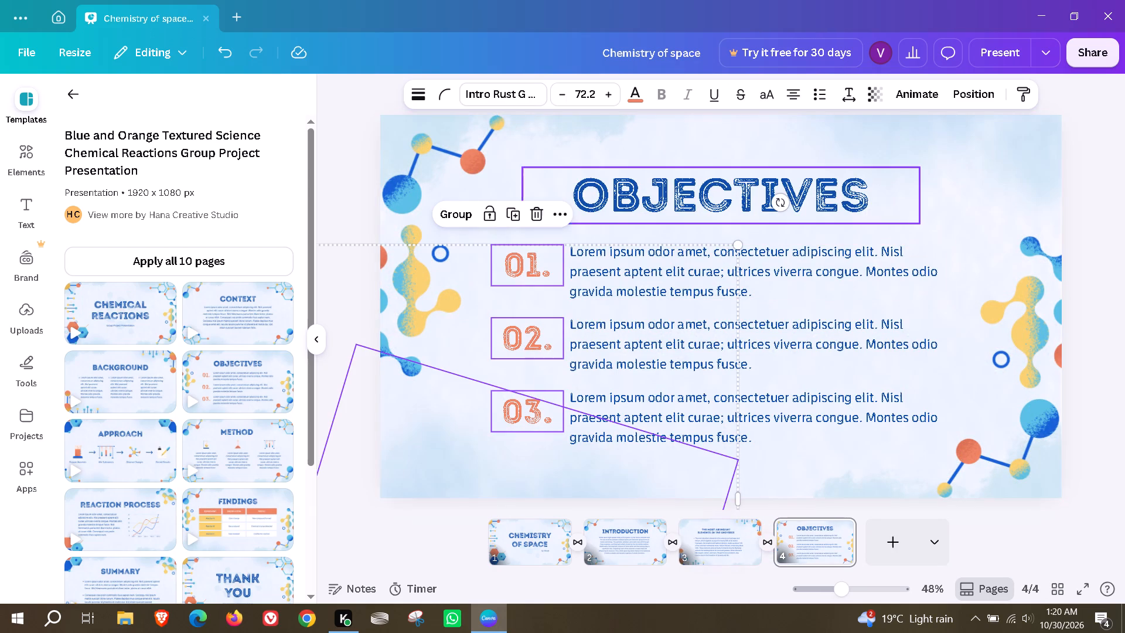
click(476, 307)
drag(483, 254, 517, 338)
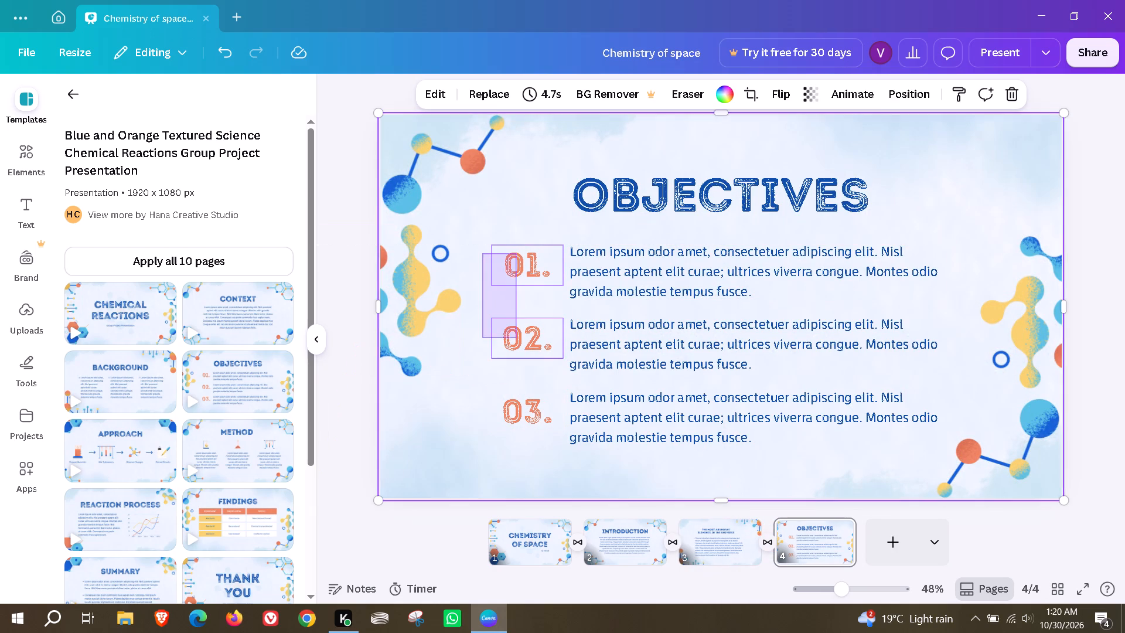
drag(517, 338, 520, 345)
click(555, 219)
click(527, 417)
click(543, 363)
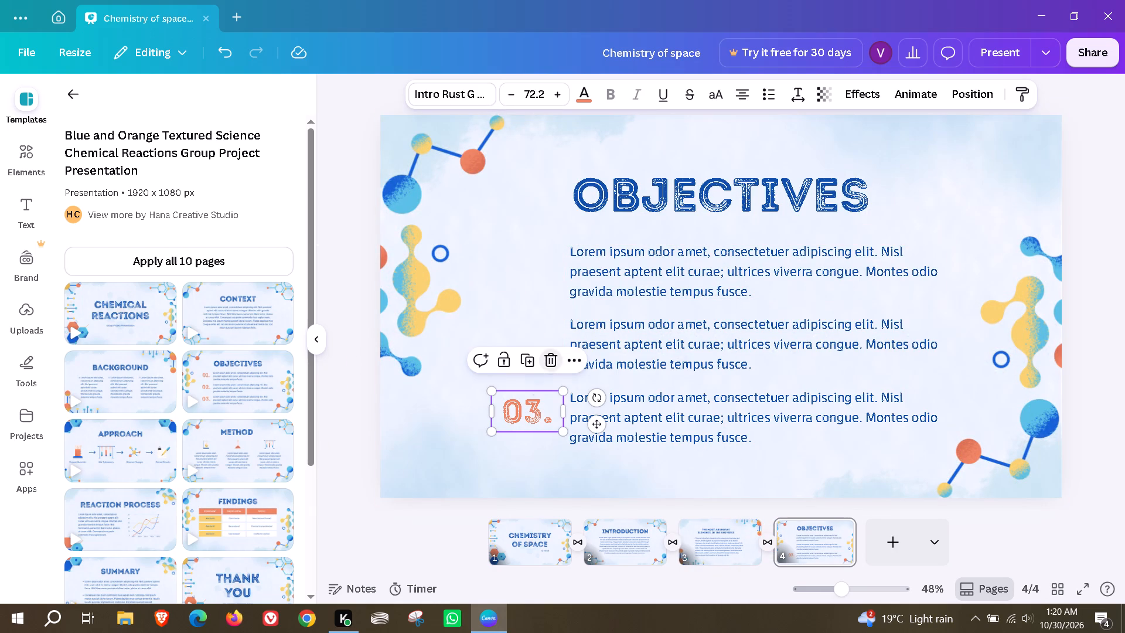
Delete the second and third body paragraphs on the fourth page, keeping only the first one.
drag(542, 309, 633, 455)
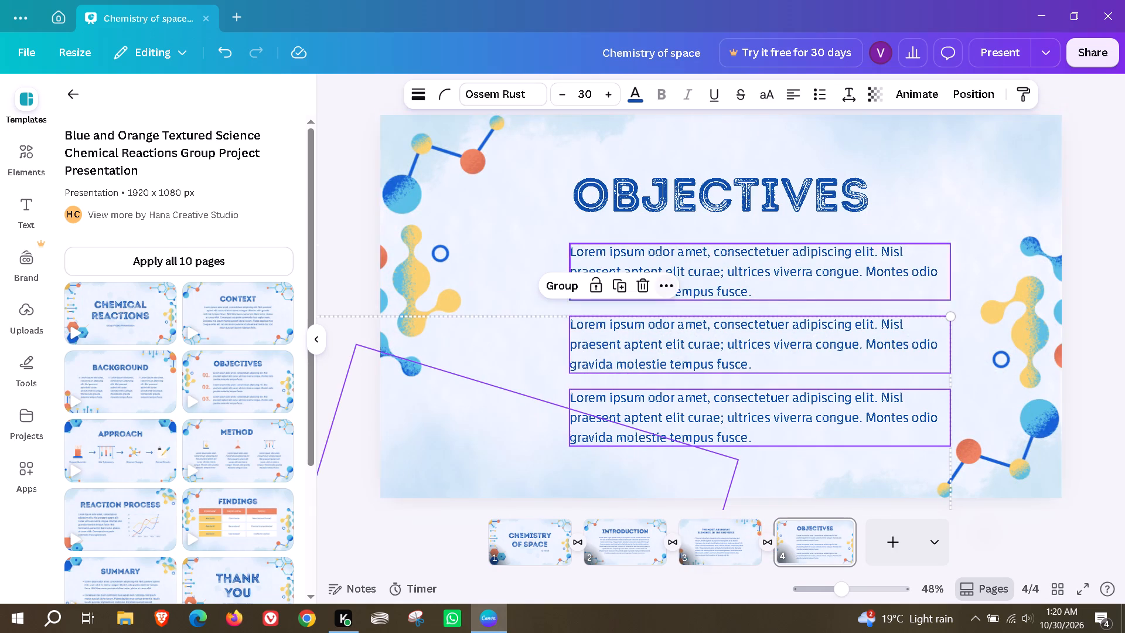
click(554, 333)
drag(551, 327, 609, 395)
click(631, 341)
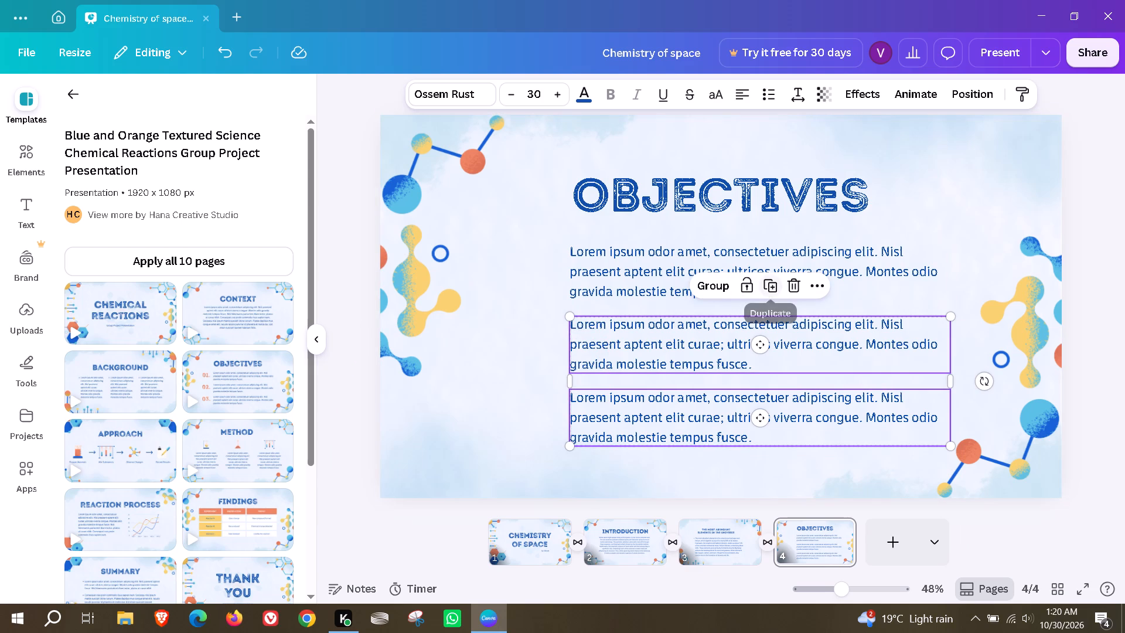
click(782, 287)
double_click(736, 274)
Change the fourth page's heading to HYDROGEN.
double_click(639, 195)
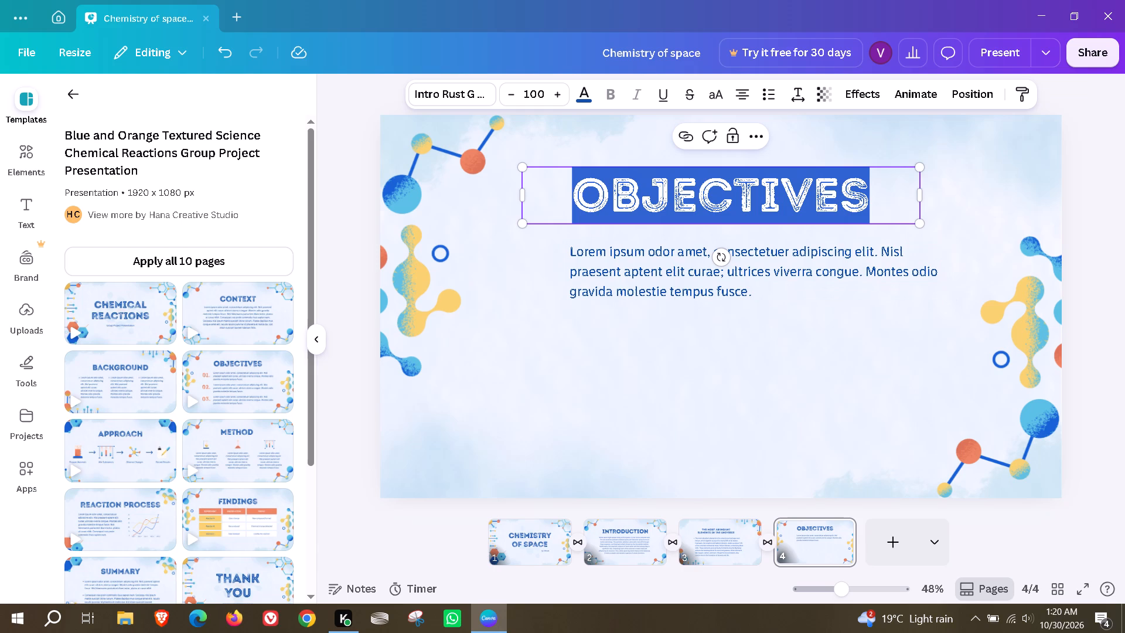
text(HYDROGEN)
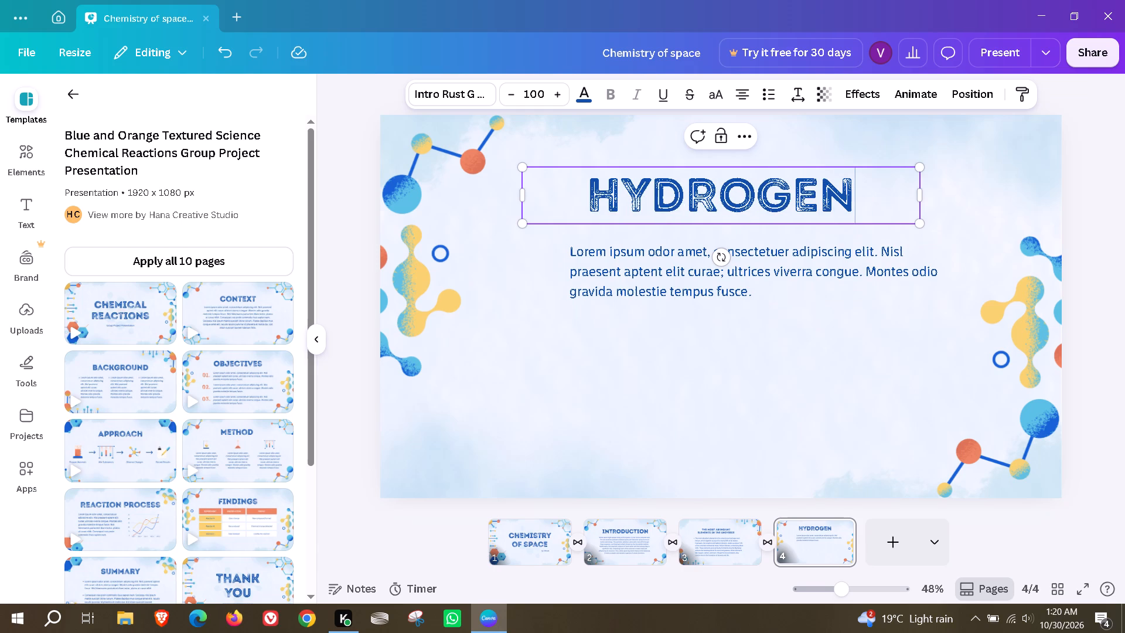
Replace the Hydrogen body text using Magic Write with the prompt "generate 5-6 lines on hydrogen and explain how it is the fuel of stars".
double_click(609, 268)
click(788, 210)
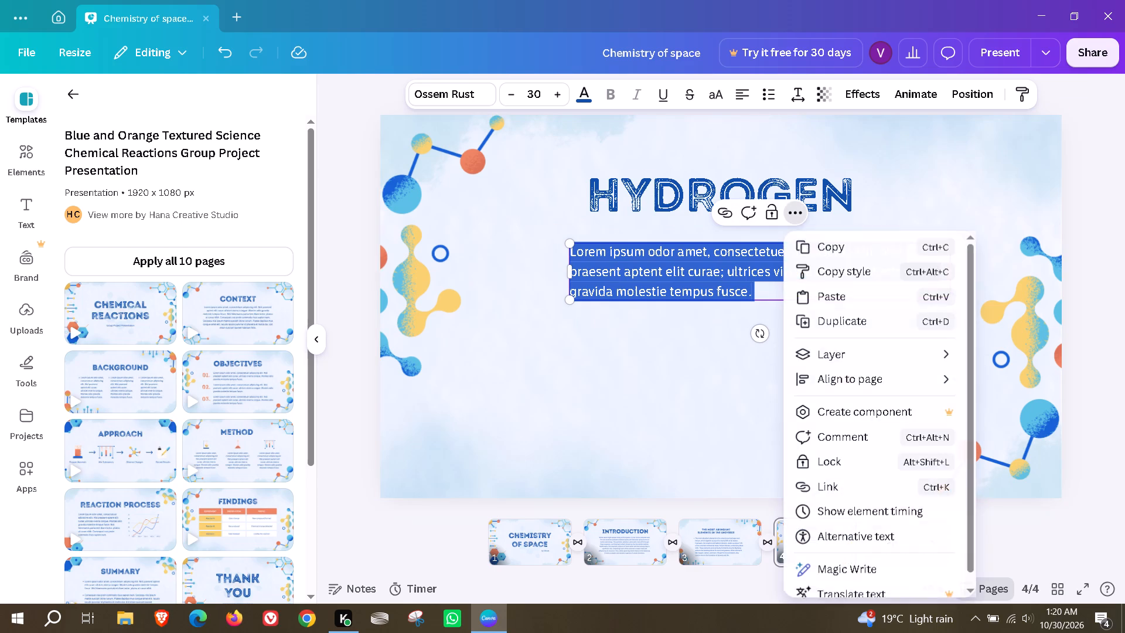
scroll(826, 413, down, 3)
click(840, 550)
click(835, 256)
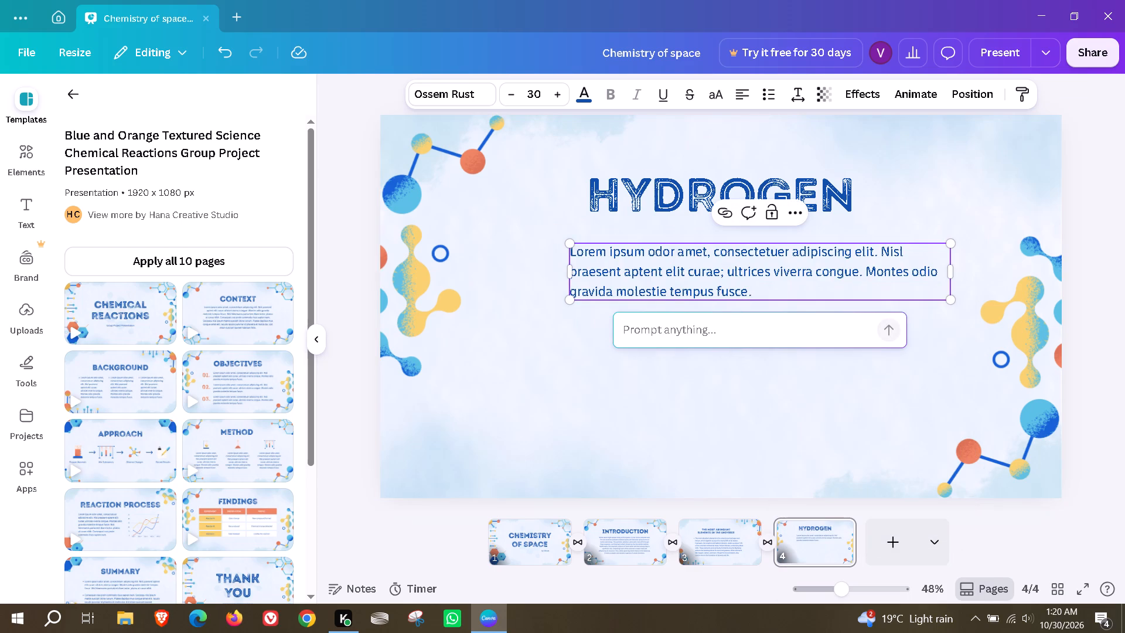
text(generat)
key(t)
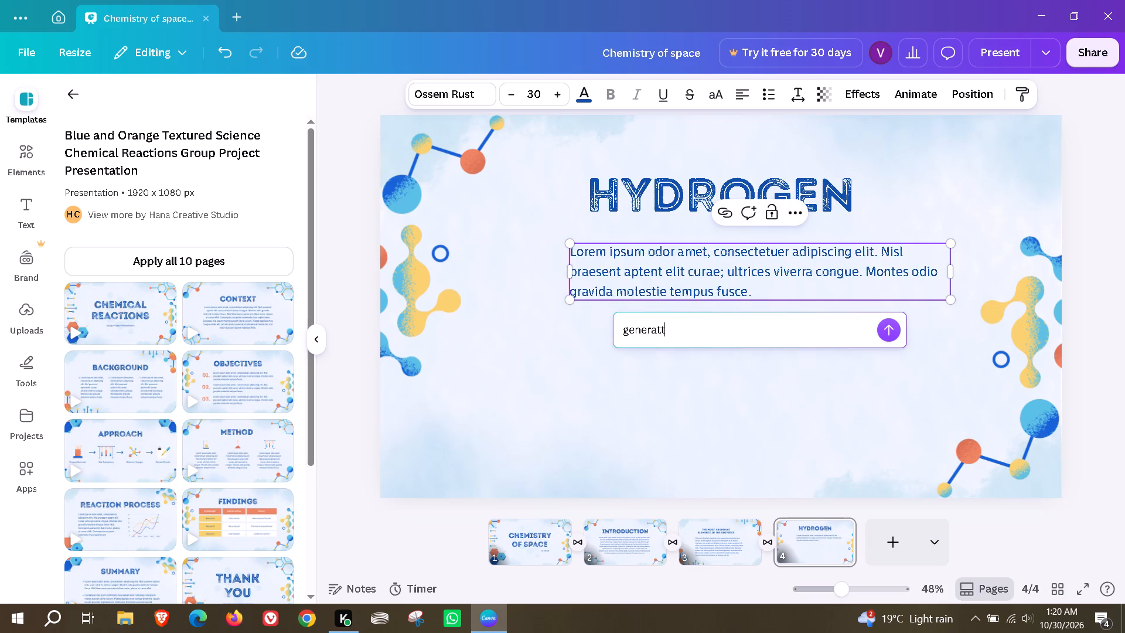
key(BackSpace)
text(e)
key(space)
text(5-6 lines on hydrogen)
key(space)
text(and explain how it is the fue)
text(l of stars)
key(Return)
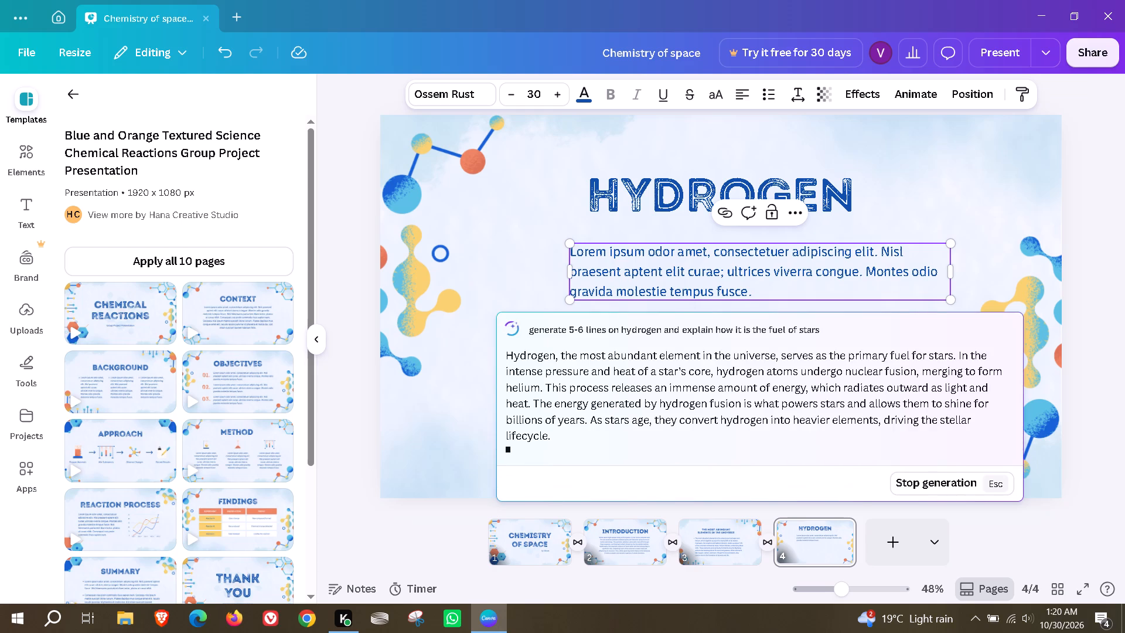
click(955, 502)
Move the Hydrogen body text to the page's horizontal centre and lower the heading to sit closer above it.
click(640, 423)
drag(810, 349, 805, 348)
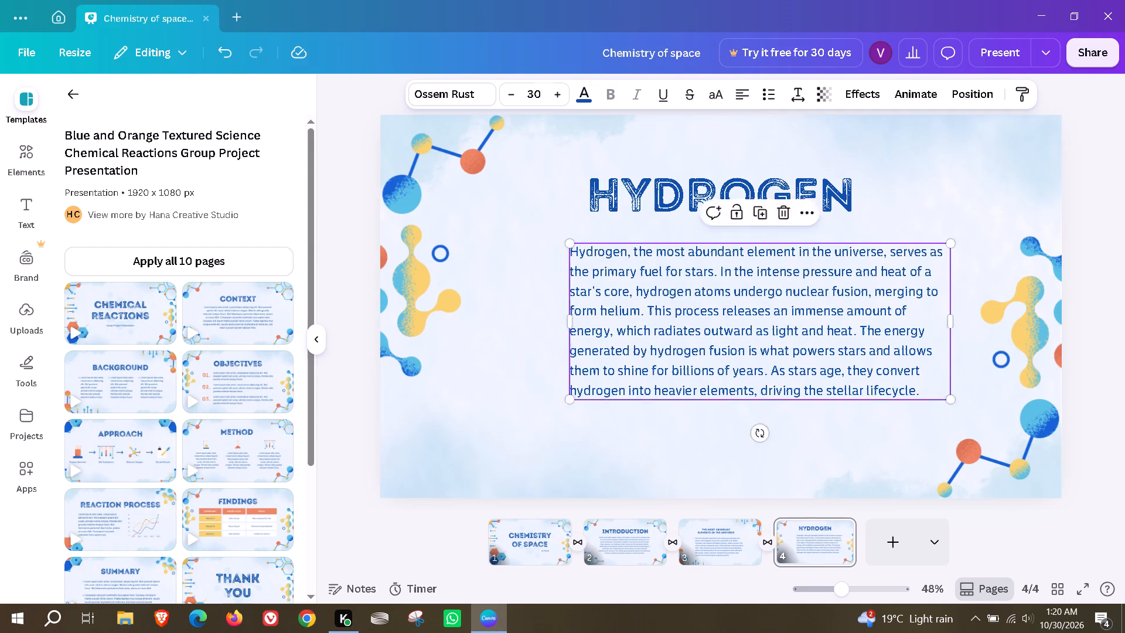
drag(805, 348, 762, 363)
drag(817, 200, 817, 219)
click(803, 373)
click(823, 444)
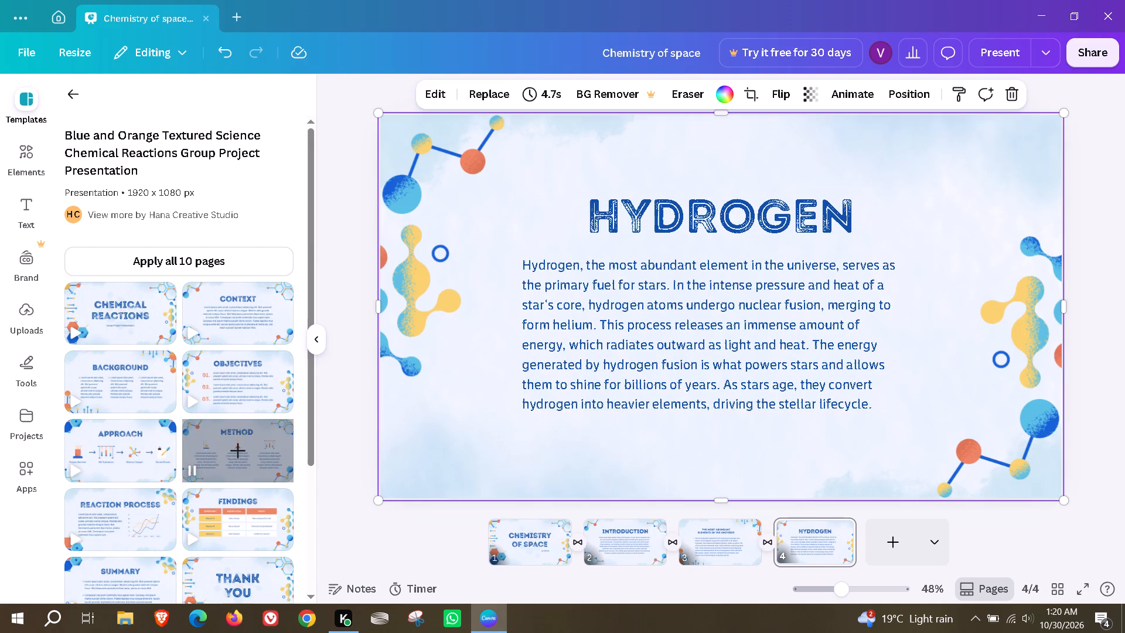
Add the template's Objectives page again as a new fifth page.
click(210, 399)
click(648, 359)
Change the fifth page's heading to COSMIC CLOUDS and resize it to fit on one line.
double_click(715, 206)
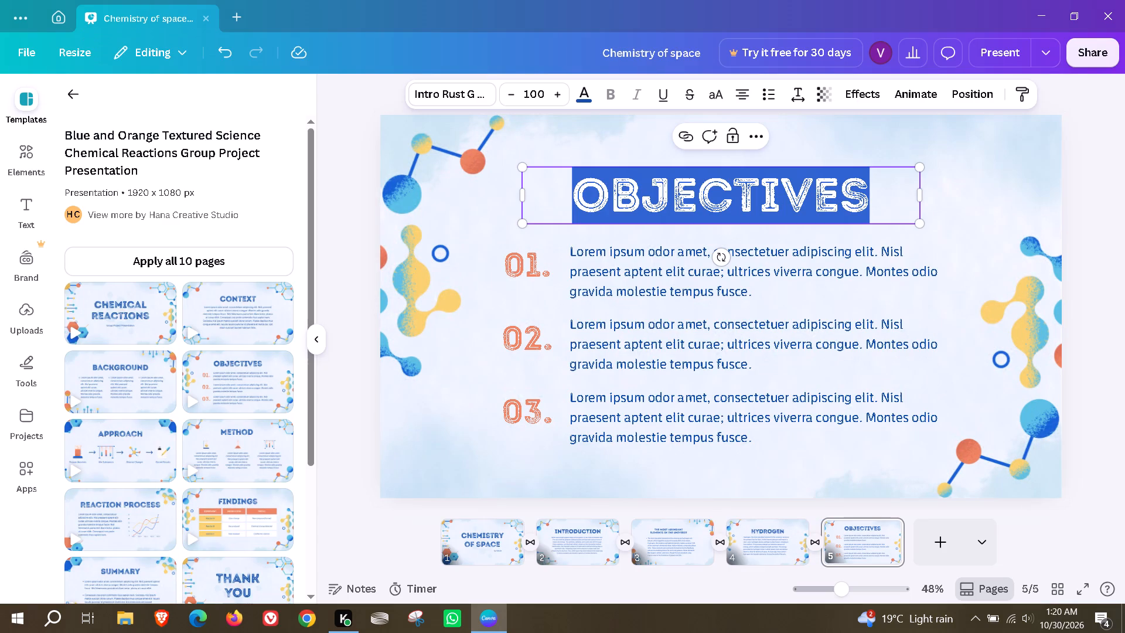
text(COSMIC CLA)
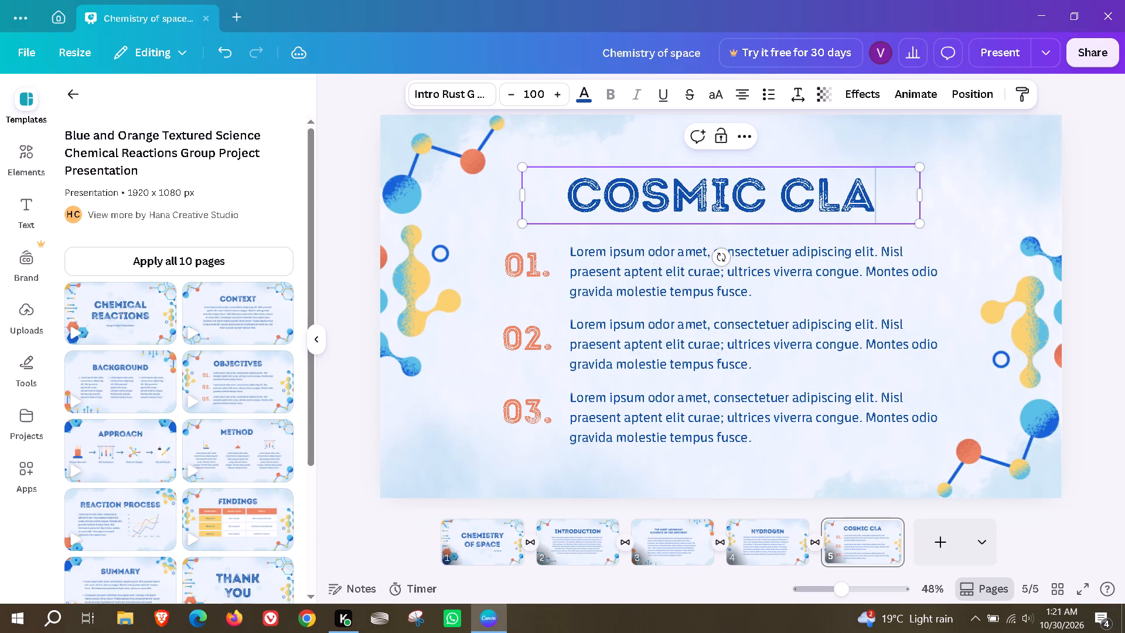
key(shift+BackSpace)
text(OUDS)
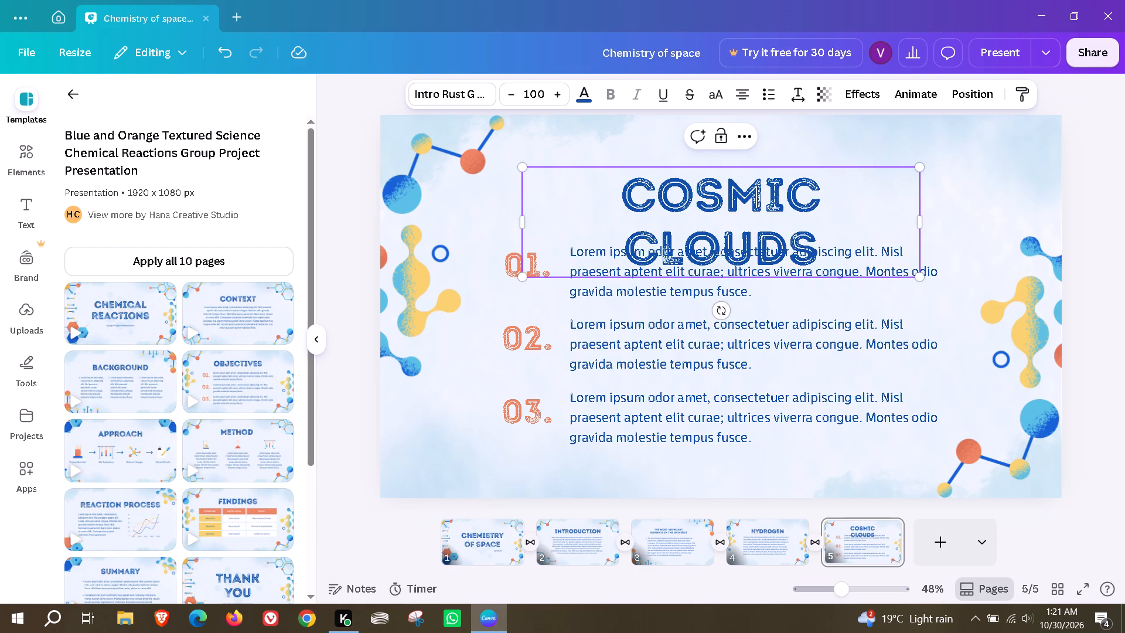
drag(926, 225, 963, 219)
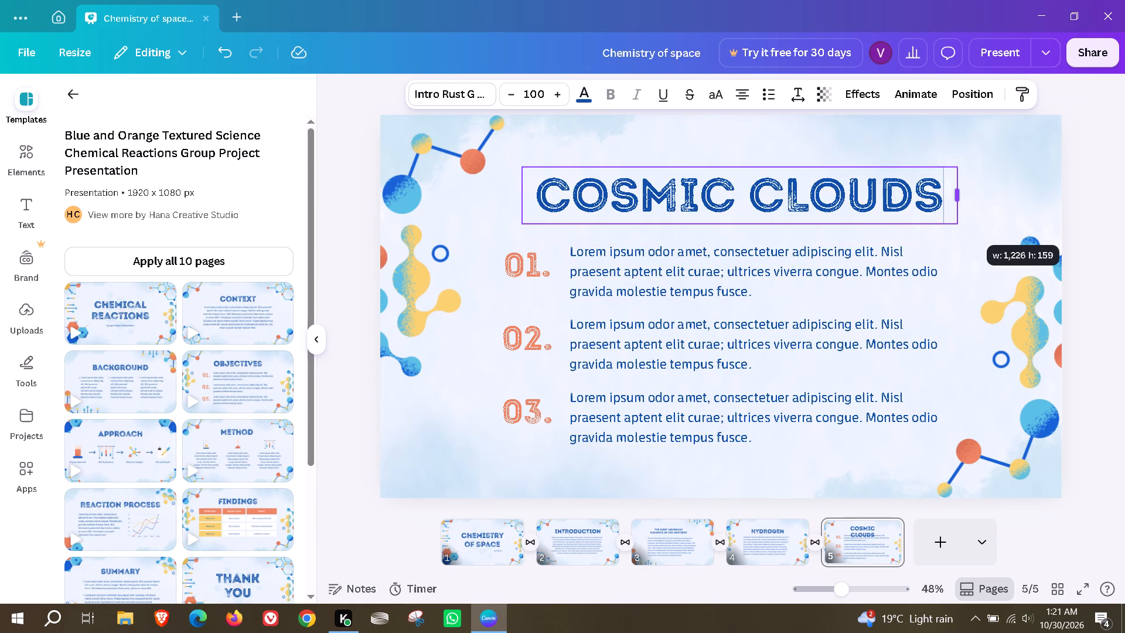
drag(963, 219, 959, 218)
drag(949, 227, 915, 218)
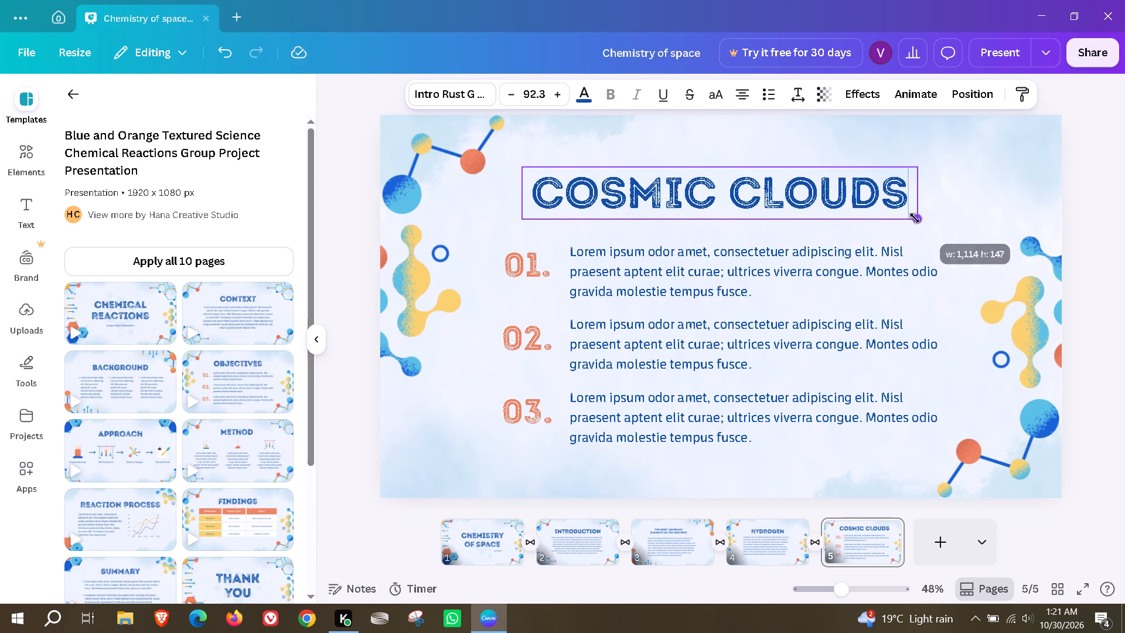
drag(915, 218, 913, 218)
Delete the 01, 02 and 03 numbers and the lower two paragraphs, and move the remaining paragraph down toward the page centre.
drag(476, 240, 531, 344)
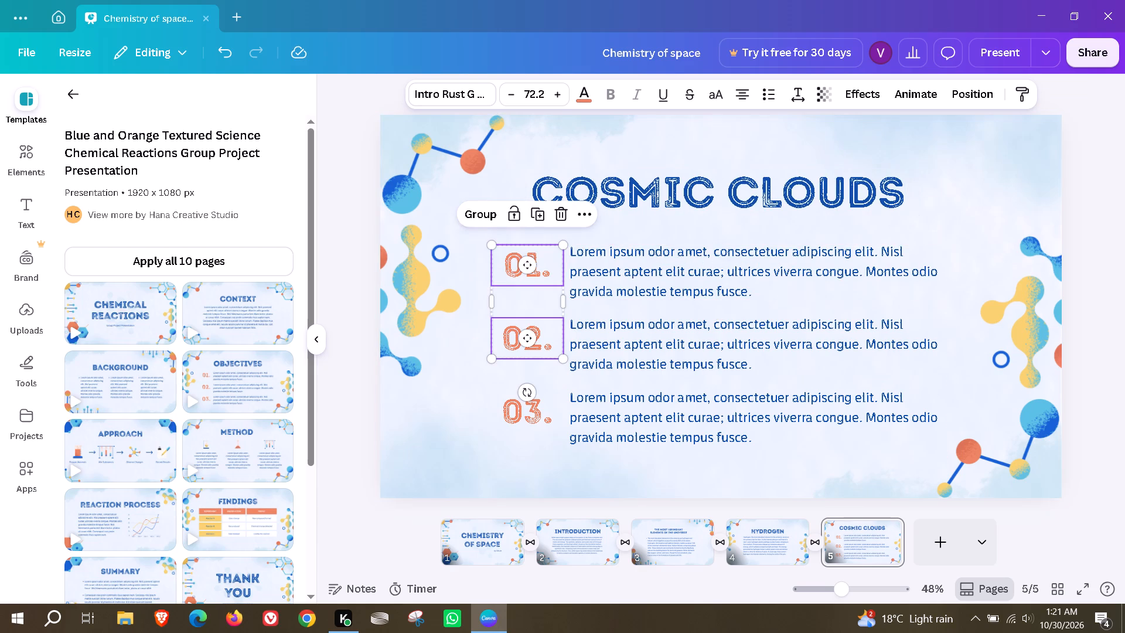
click(568, 216)
click(543, 410)
click(557, 352)
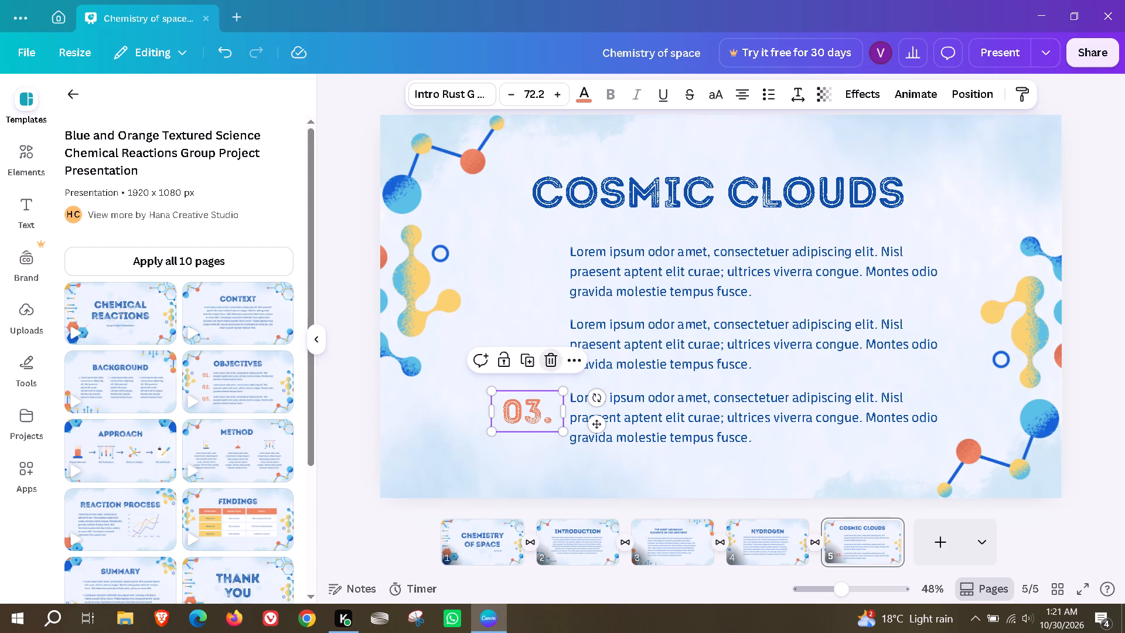
drag(552, 318, 618, 398)
click(796, 285)
drag(779, 277, 715, 310)
Replace the Cosmic Clouds body text using Magic Write with the prompt "generate 5-6 lines on cosmic clouds nebulae and their chemistry".
double_click(712, 310)
click(739, 253)
scroll(798, 486, down, 3)
click(797, 553)
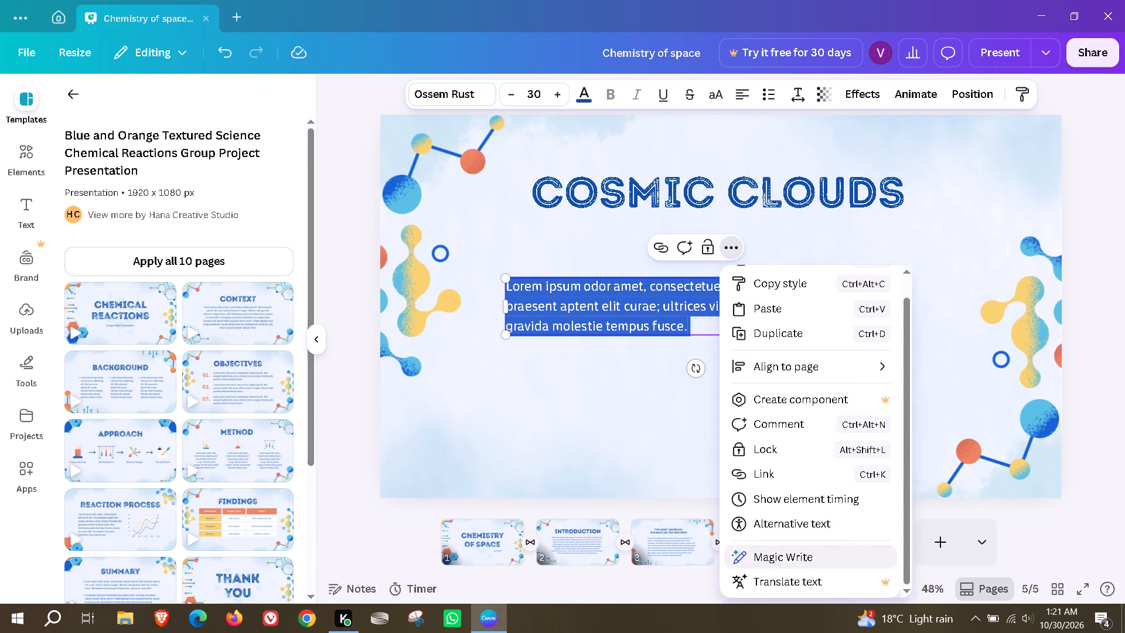
click(809, 292)
text(generate)
key(space)
text(5-6 lines on cosmic clu)
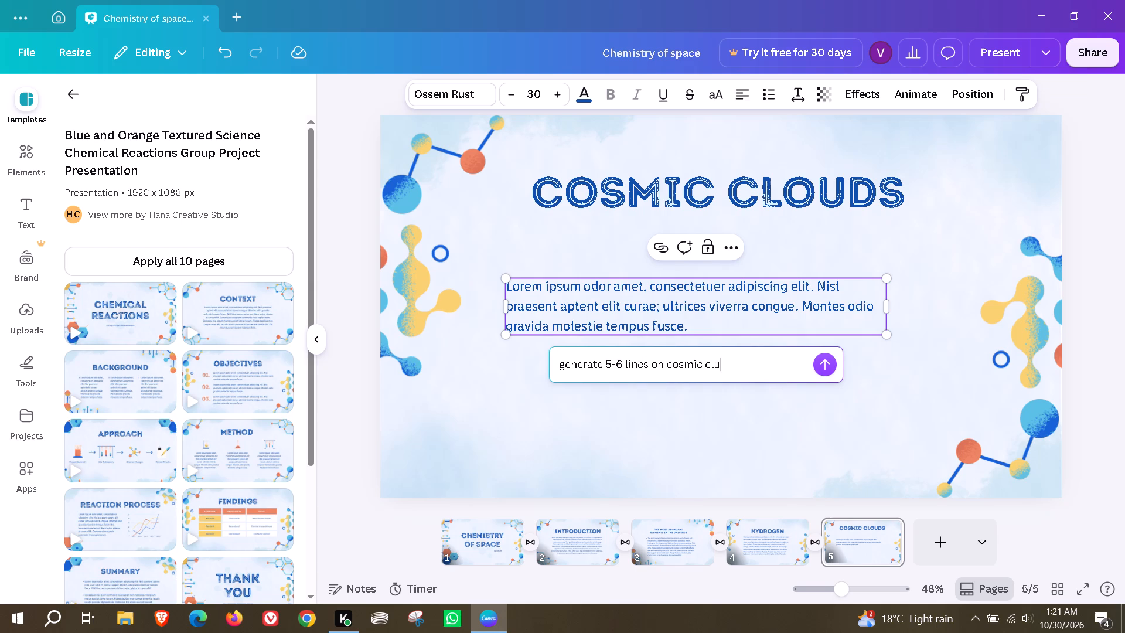
key(BackSpace)
text(oud)
text(s)
key(space)
text(nebulae and their chemistry)
key(Return)
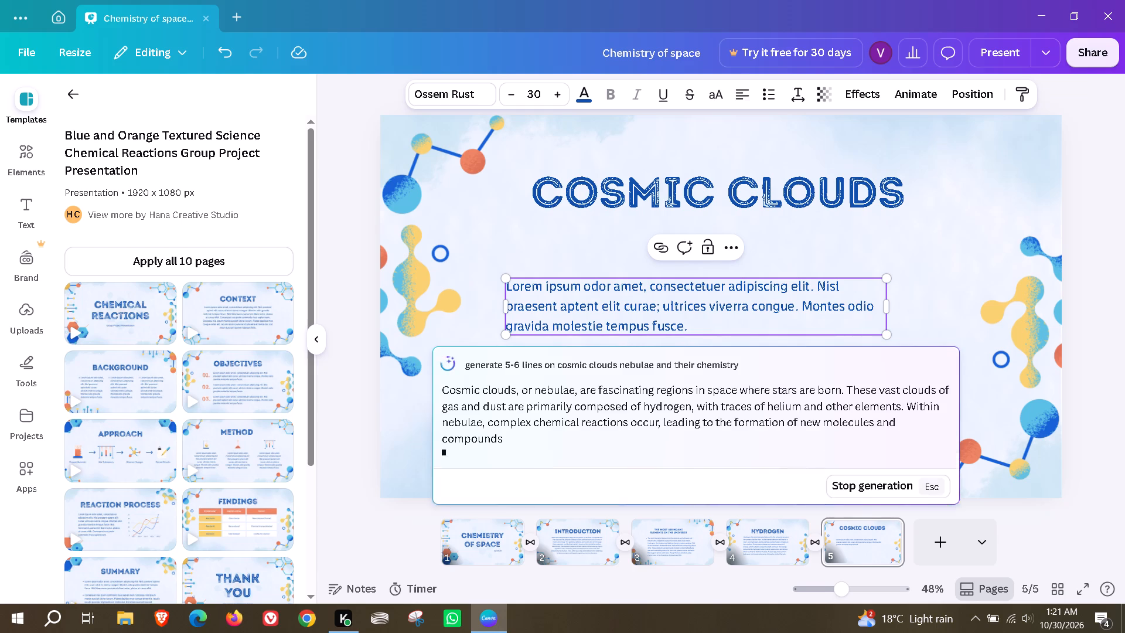
click(896, 539)
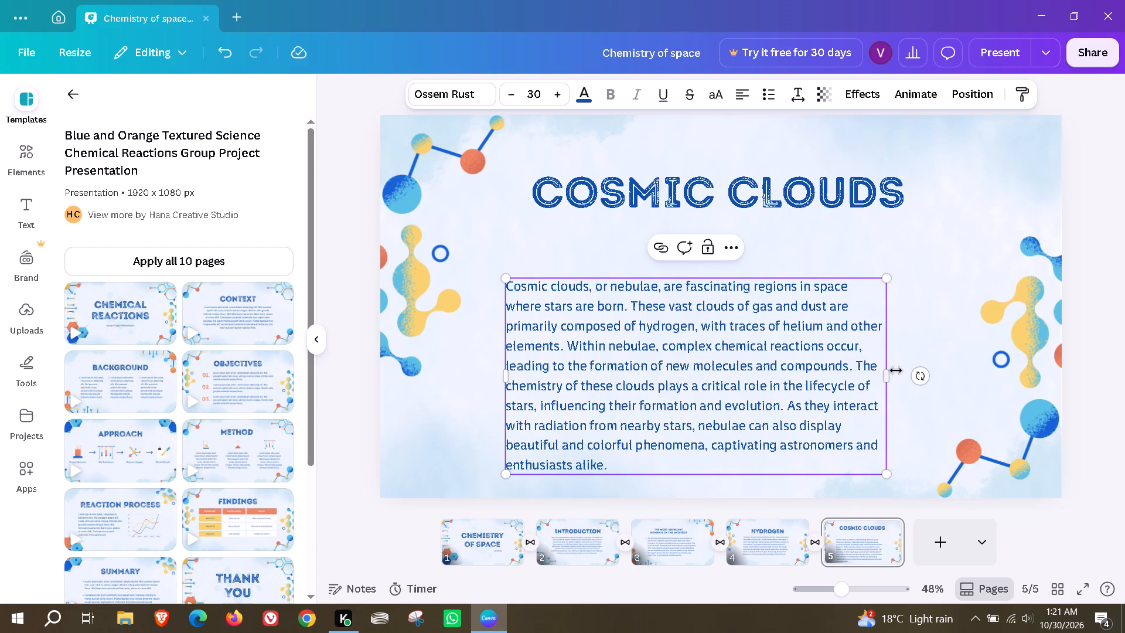
Widen the Cosmic Clouds body text box and move it slightly up and left beneath the heading.
drag(896, 370, 958, 375)
drag(719, 417, 716, 393)
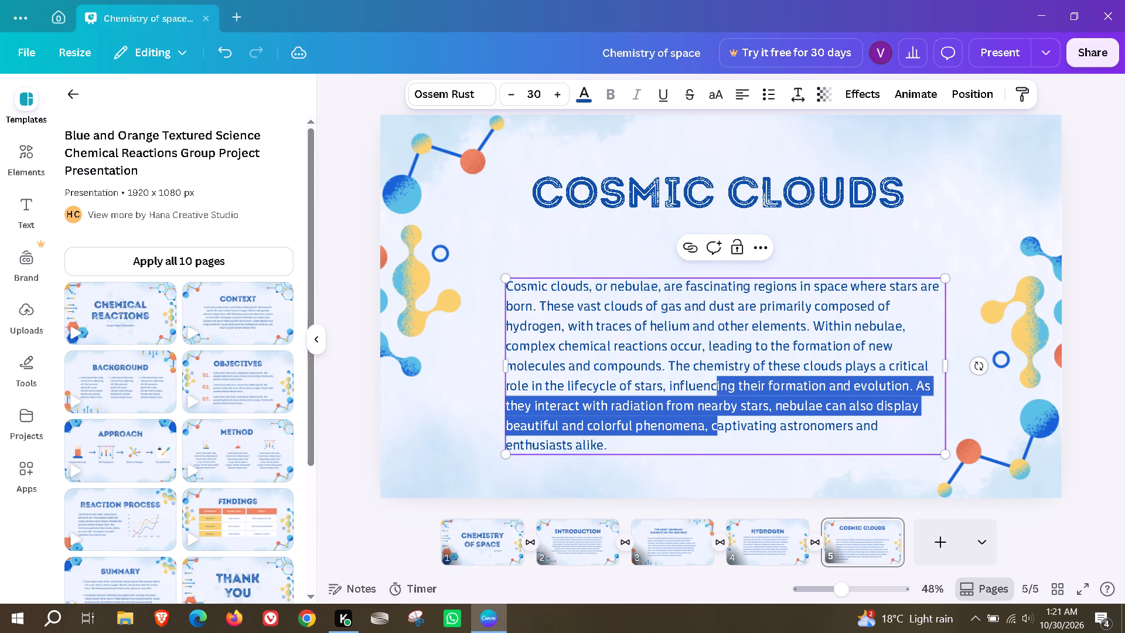
drag(716, 393, 715, 391)
click(725, 470)
click(657, 244)
drag(698, 353, 689, 335)
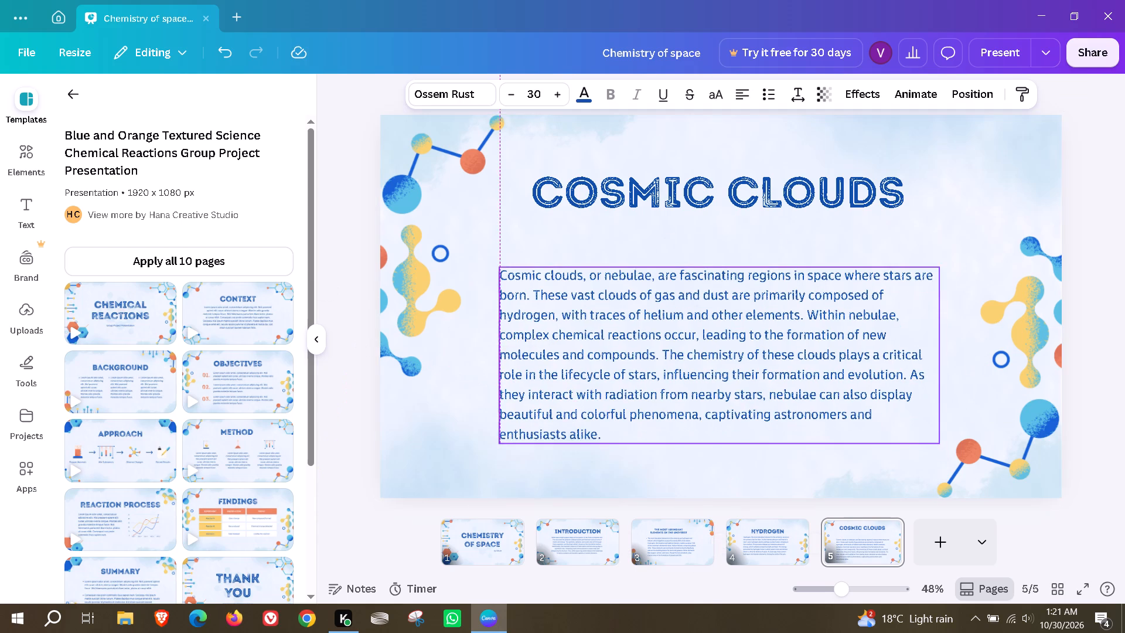
drag(689, 335, 686, 329)
click(782, 449)
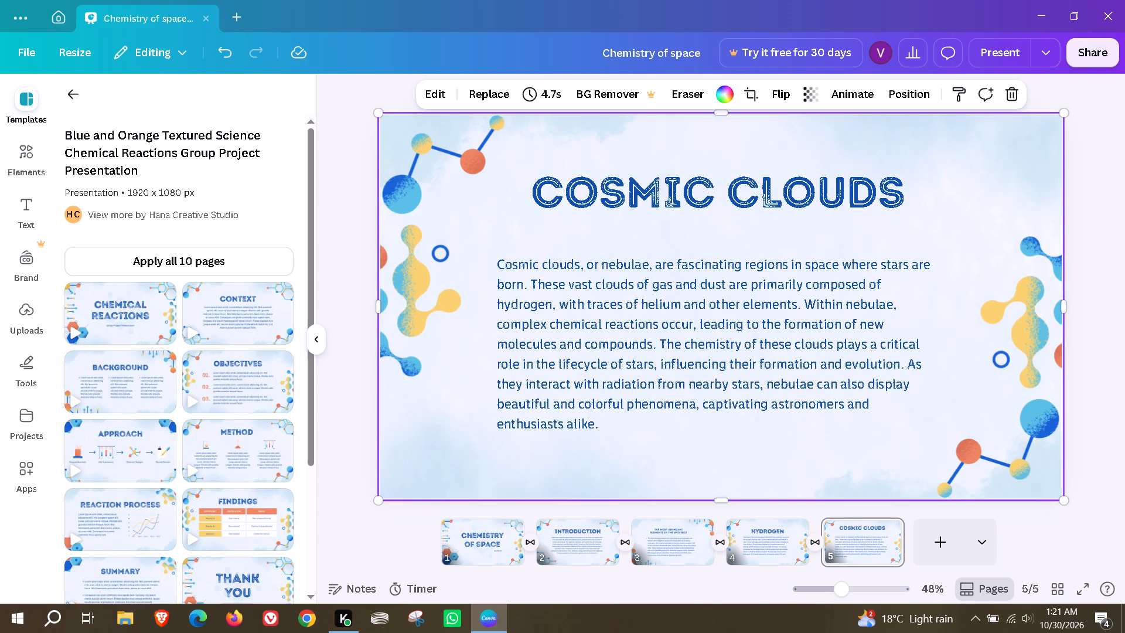
Add the template's Method page as a new sixth page.
click(217, 458)
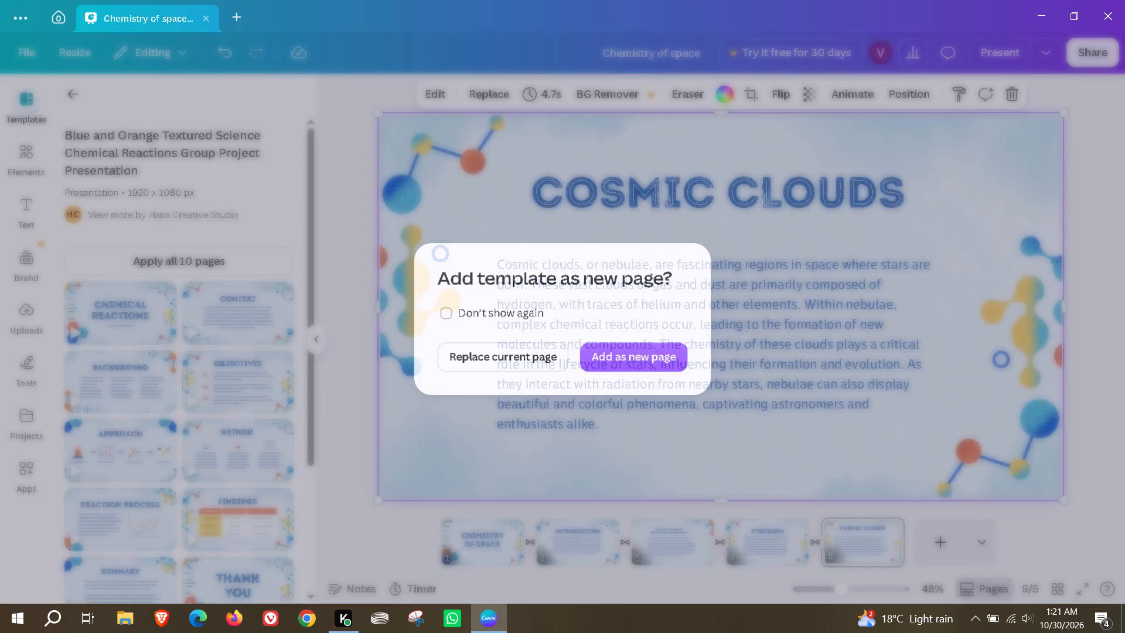
click(654, 359)
Change the sixth page's heading to HOW ARE ELEMENTS CREATED IN SPACE.
double_click(710, 194)
double_click(710, 193)
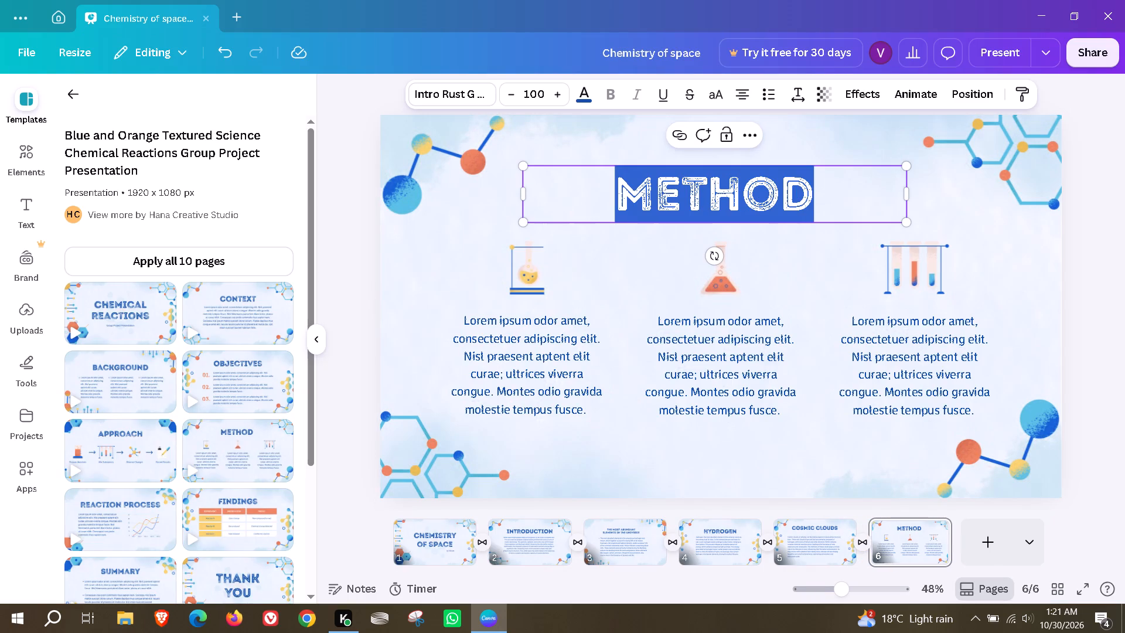
text(HOW ARE ELEMENYS)
key(shift+BackSpace)
key(shift+BackSpace)
text(TS CREATED)
key(space)
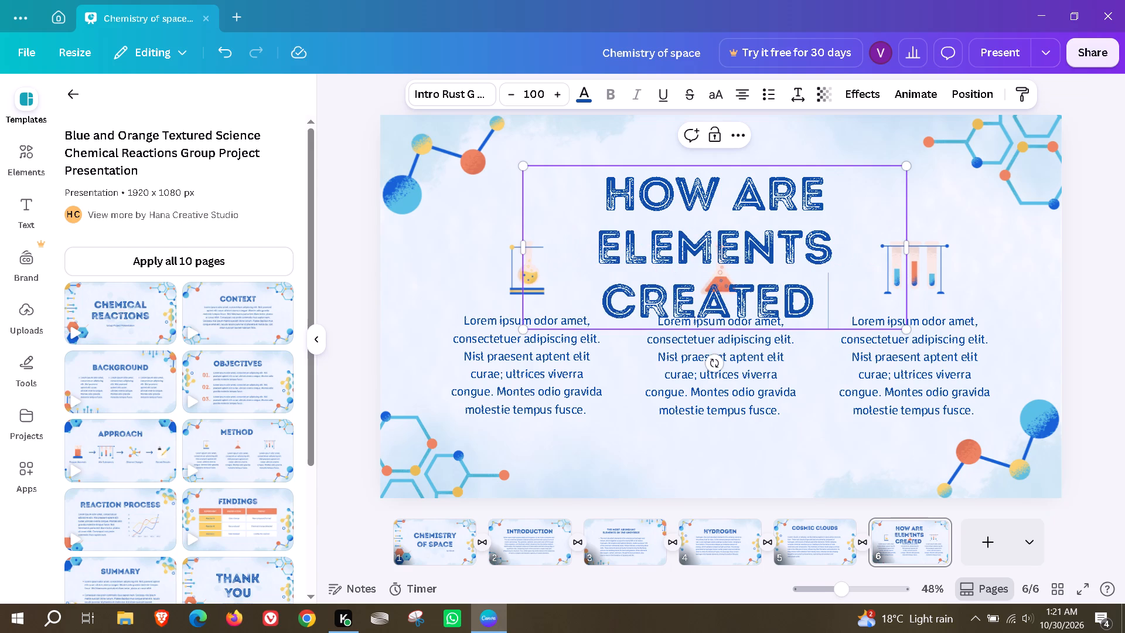
text(IN SA)
key(shift+BackSpace)
text(PACE)
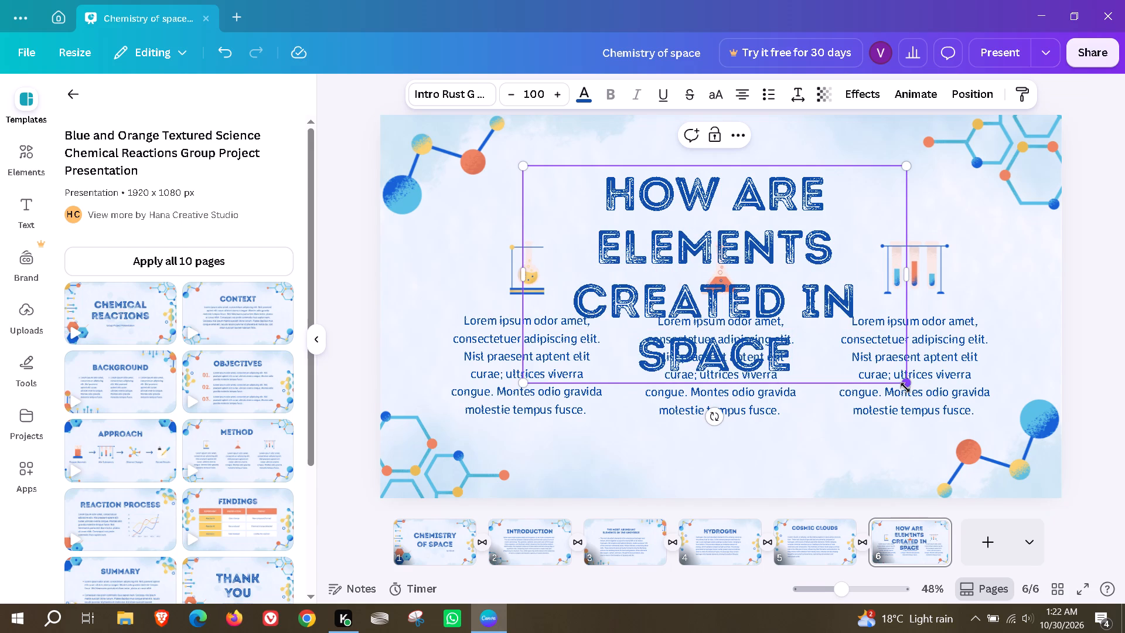
Shrink the sixth page's heading to about size 57.7 and widen its box so it fits on two lines.
drag(847, 318, 827, 306)
click(830, 411)
click(808, 301)
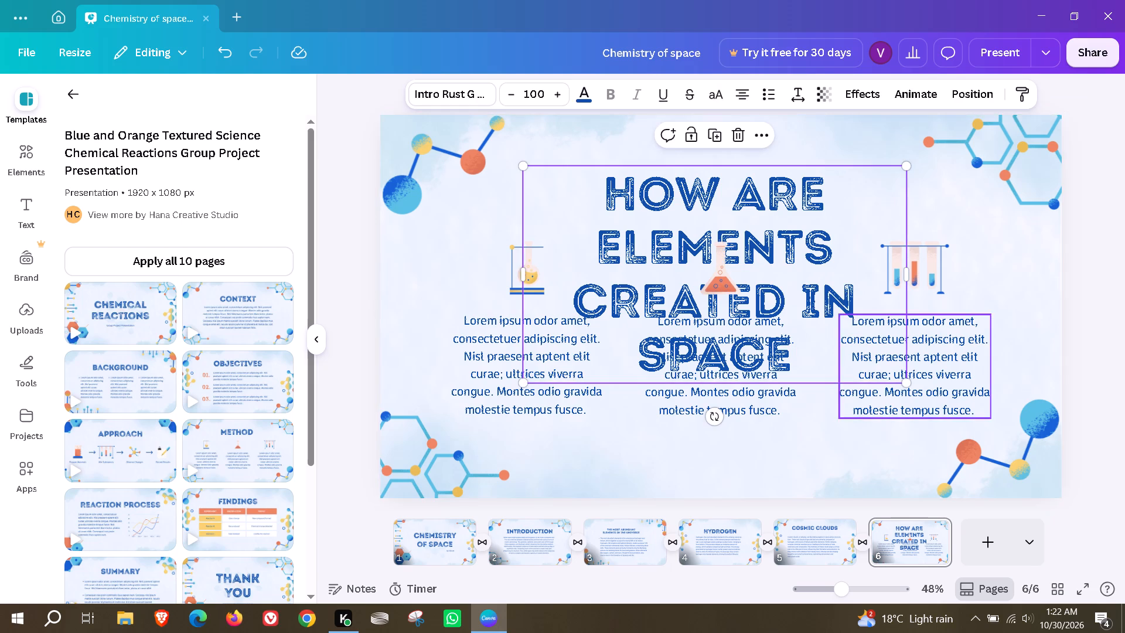
drag(902, 383, 762, 257)
drag(744, 236, 893, 215)
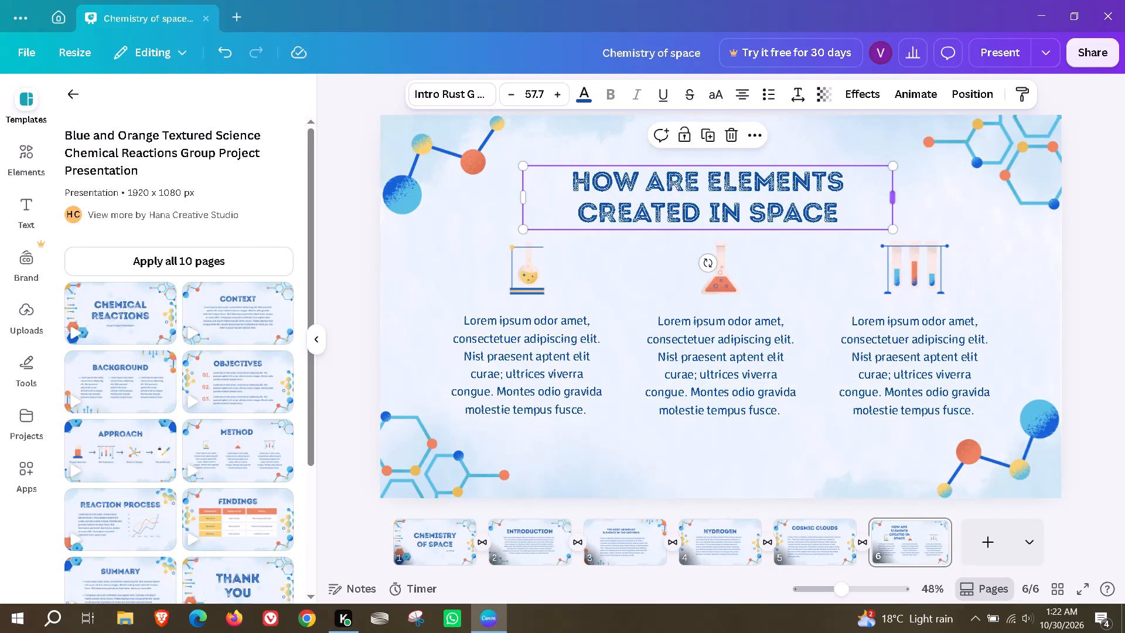
Delete the three laboratory glassware illustrations from the sixth page.
click(556, 287)
click(527, 262)
click(547, 217)
click(714, 281)
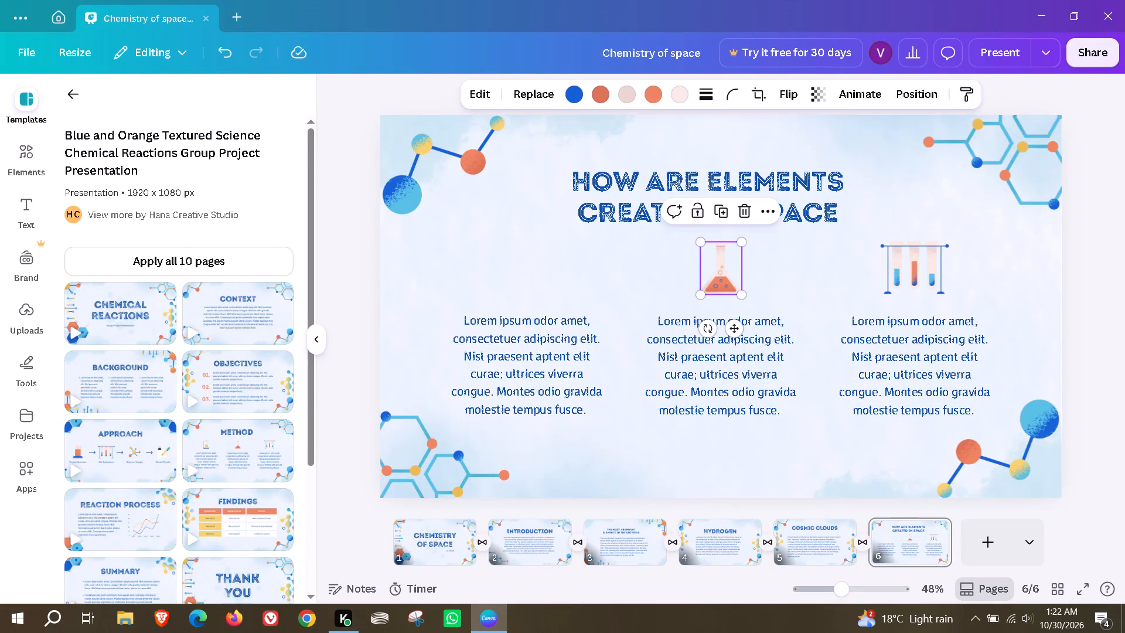
click(744, 215)
click(911, 270)
click(934, 204)
Delete the left and middle paragraphs, and move the remaining paragraph under the heading with a wider text box.
click(574, 350)
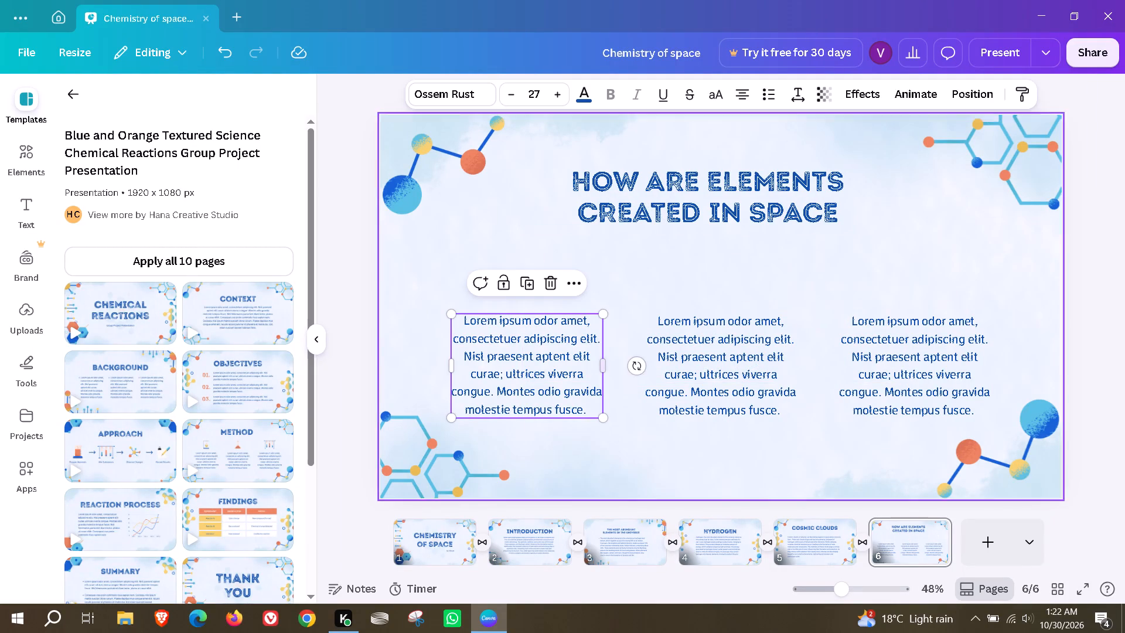
click(551, 290)
click(706, 339)
click(742, 289)
drag(878, 346, 635, 316)
drag(746, 335, 895, 335)
drag(779, 312, 765, 312)
click(764, 254)
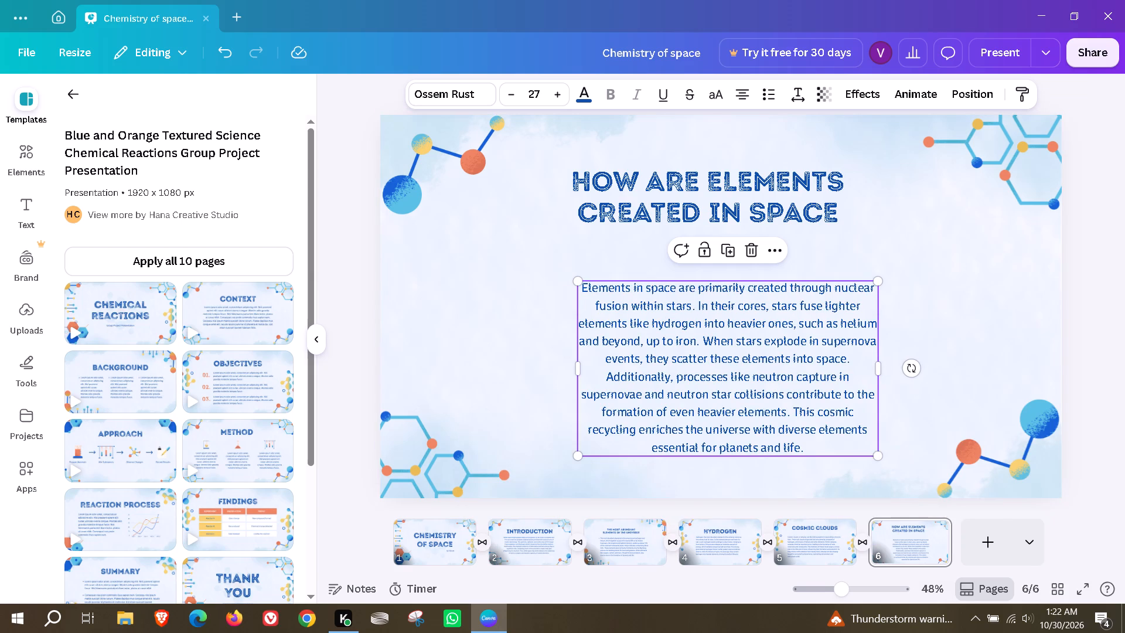
Widen the sixth page's body text box and centre it beneath the heading.
drag(887, 371, 979, 370)
click(774, 443)
drag(759, 375, 704, 367)
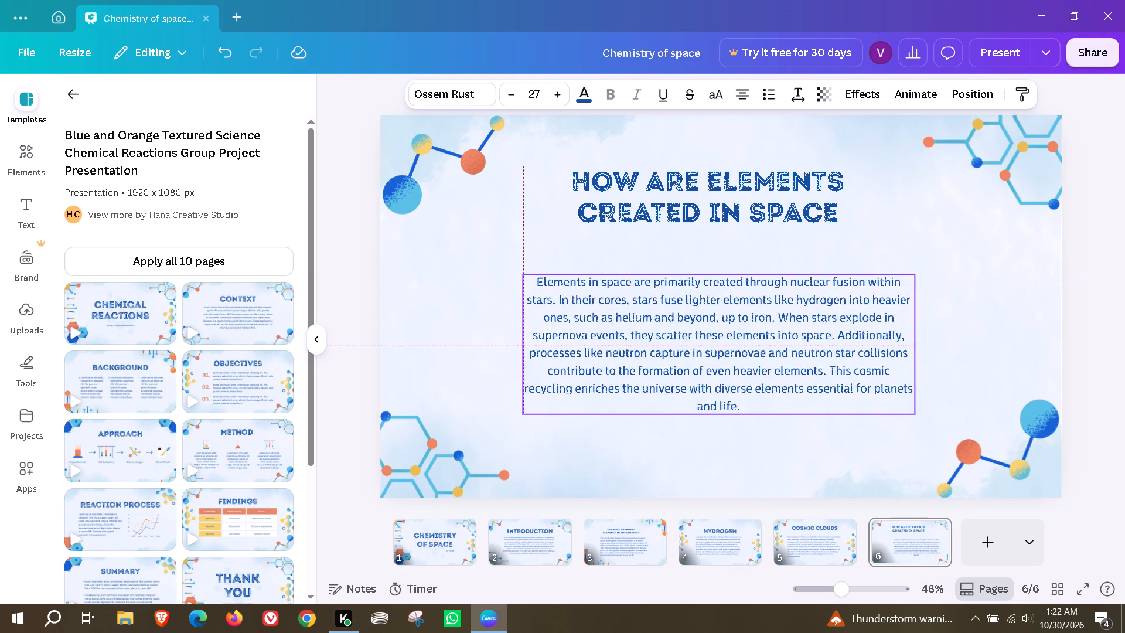
drag(704, 367, 696, 366)
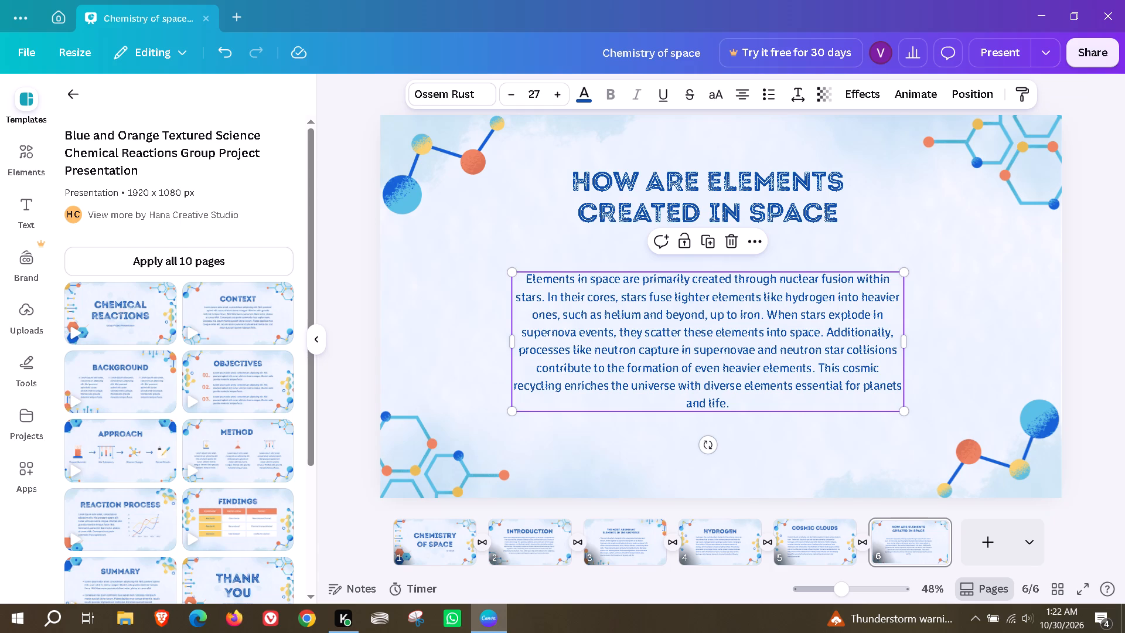
click(773, 434)
Add the template's "Reaction Process" page as a new seventh page.
scroll(212, 423, down, 1)
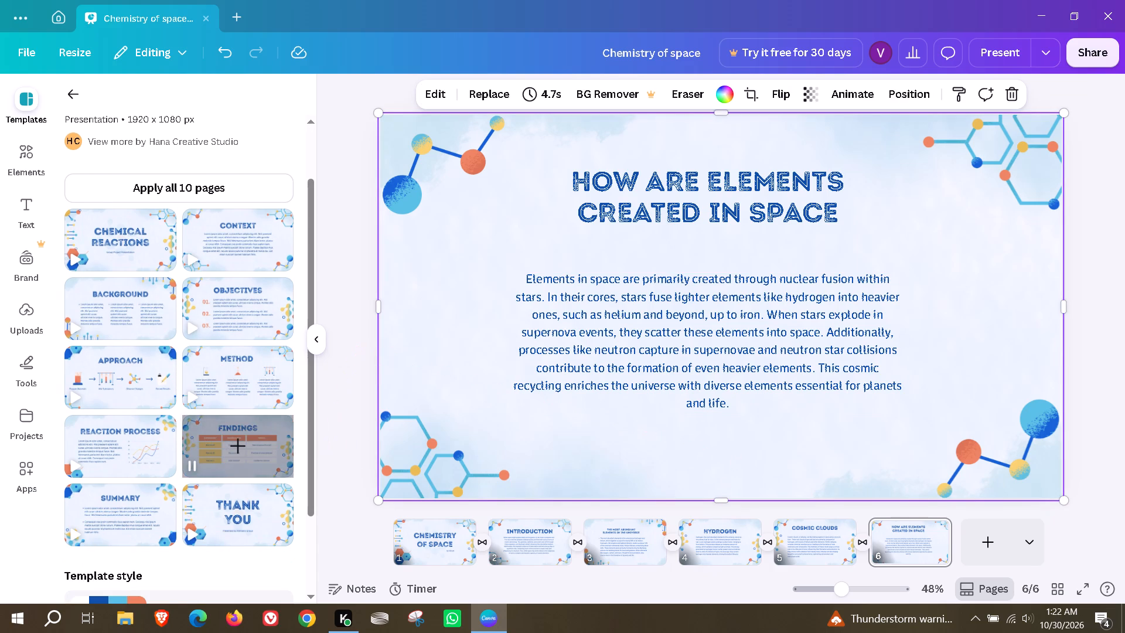
click(145, 434)
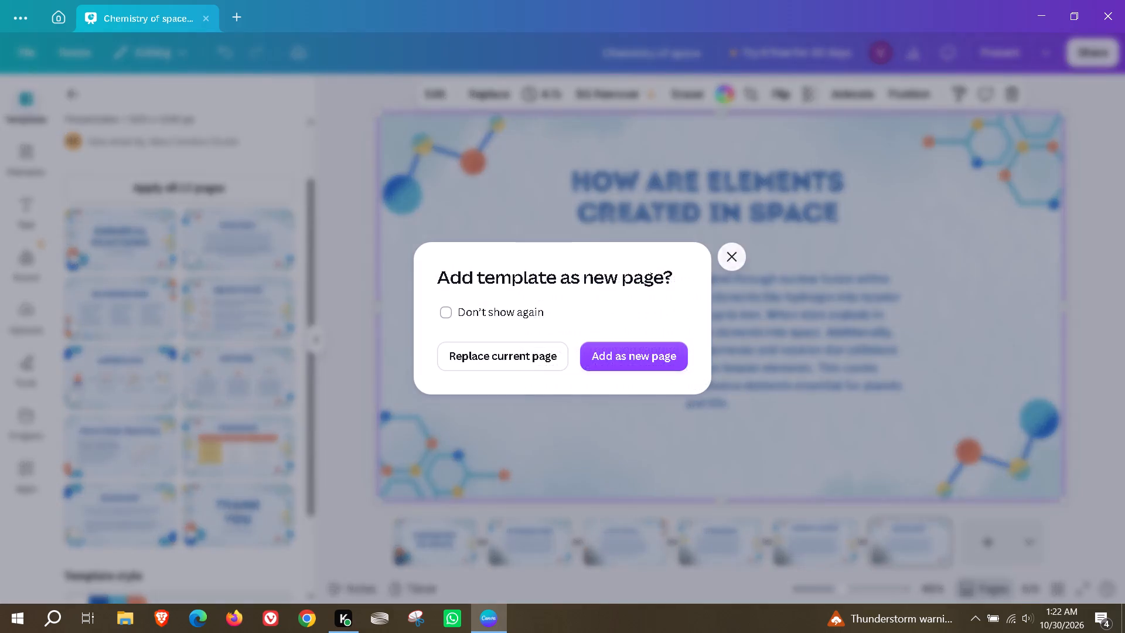
click(649, 359)
Replace the "Reaction Process" heading on the seventh page with "THE chemisyry of interstellar space".
triple_click(727, 207)
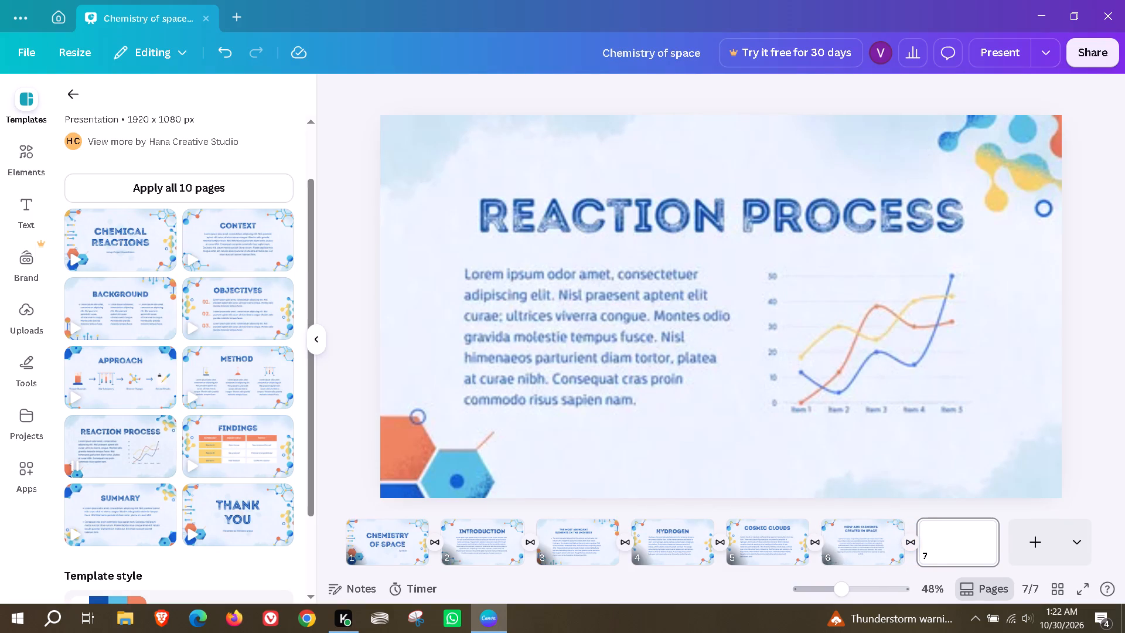
double_click(688, 225)
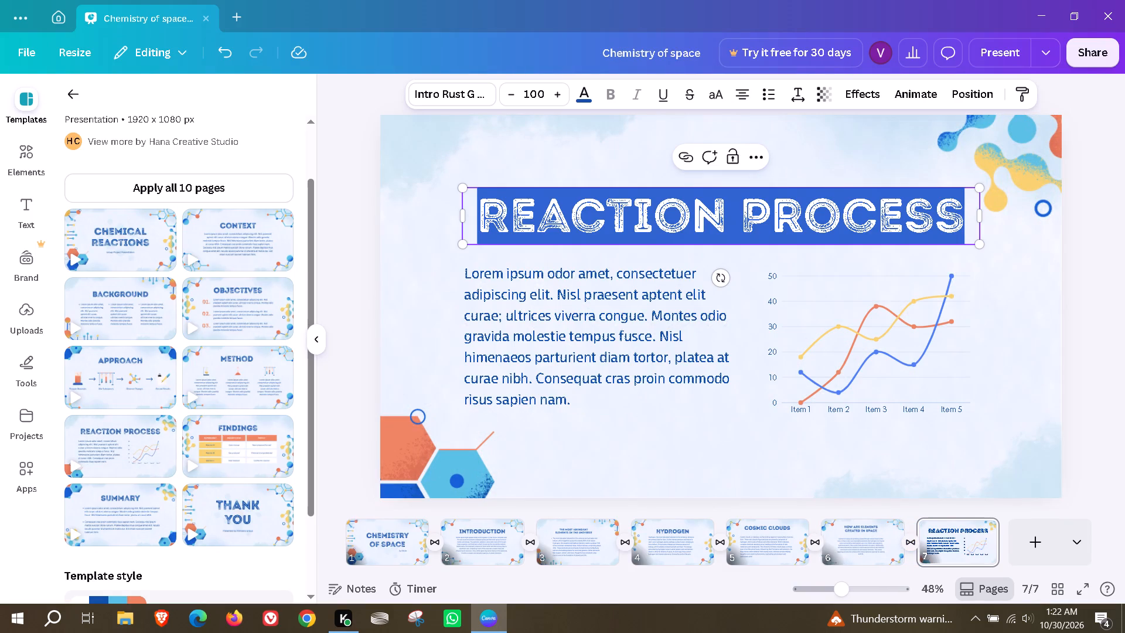
text(THE chemisyru)
key(BackSpace)
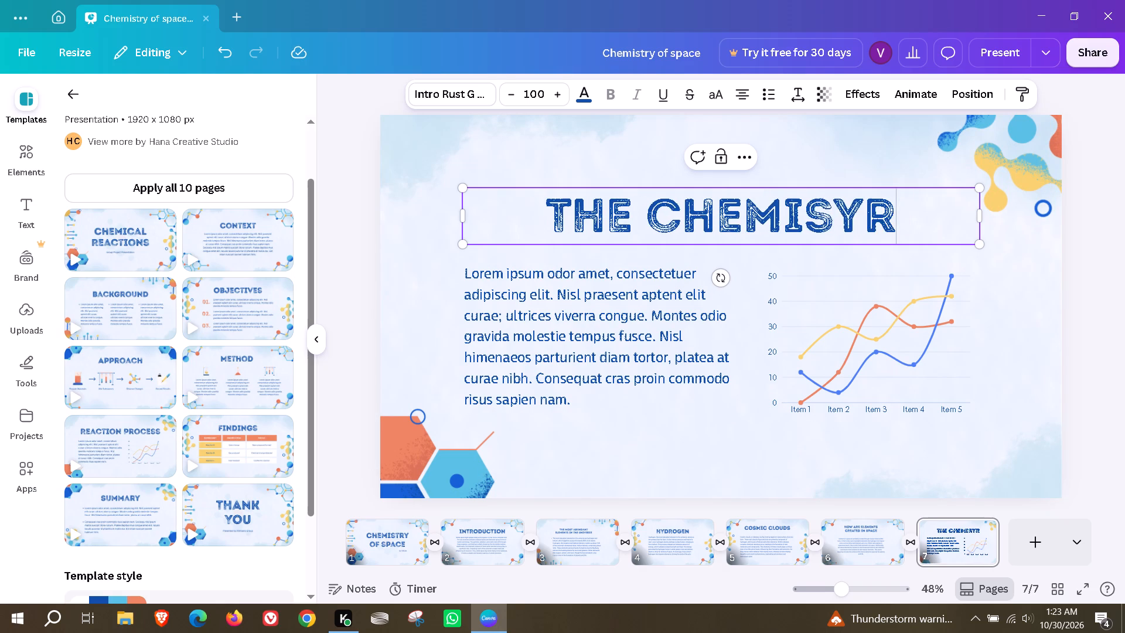
text(y of inet)
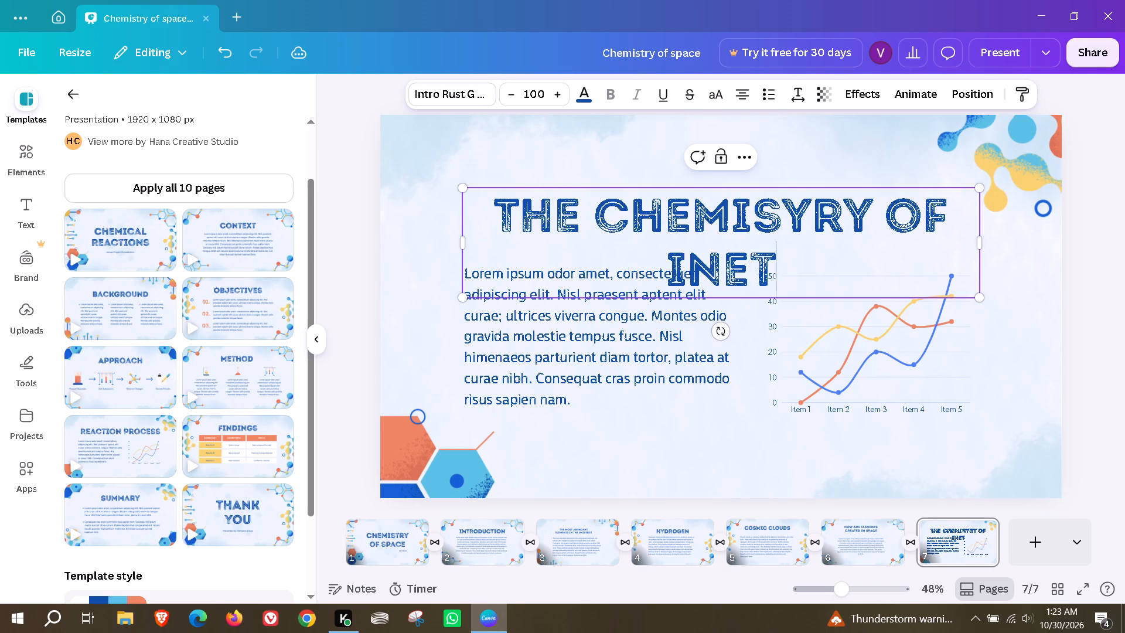
key(BackSpace)
key(BackSpace)
text(terstellar space)
key(space)
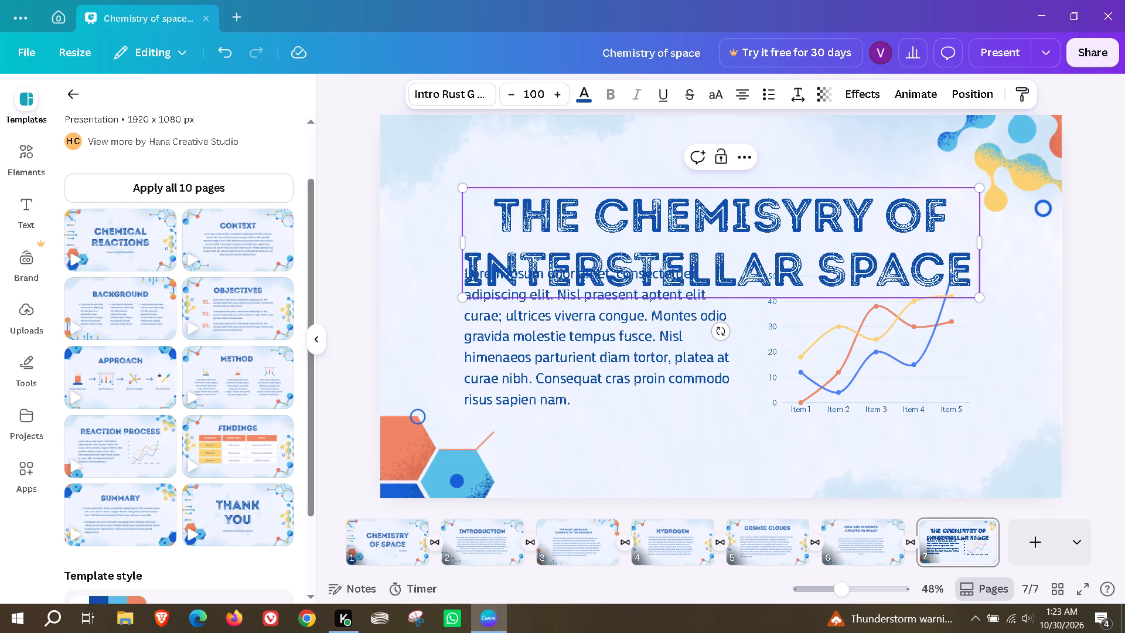
Shrink the seventh page's heading to a font size of about 39.4 and widen its box to fit one line.
drag(979, 294, 768, 218)
drag(768, 218, 767, 218)
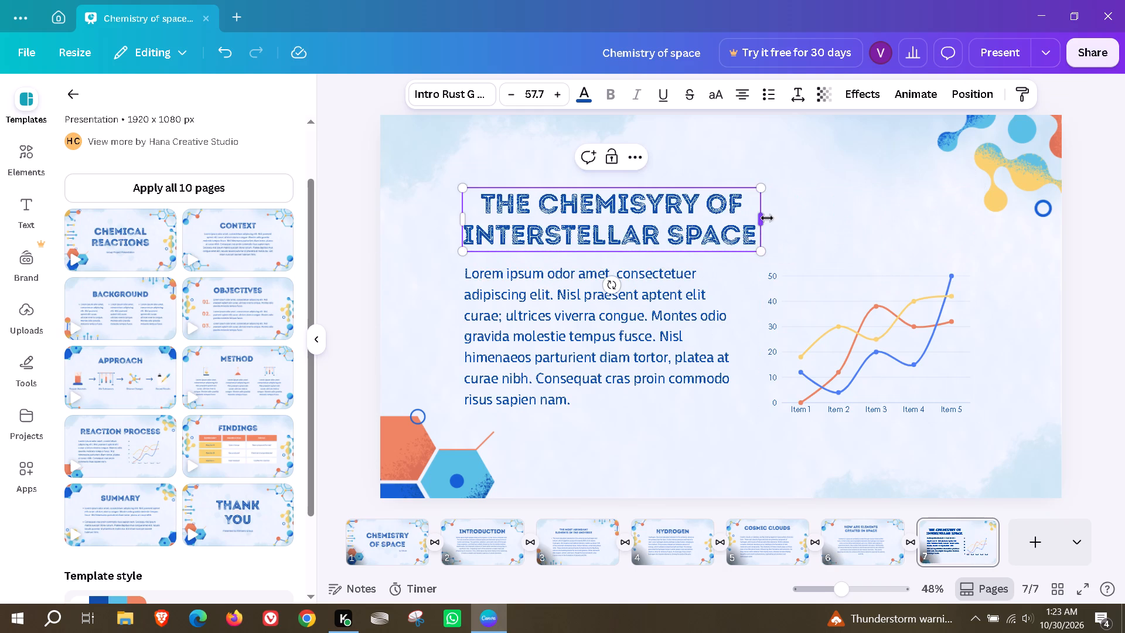
drag(767, 218, 987, 215)
drag(981, 252, 826, 215)
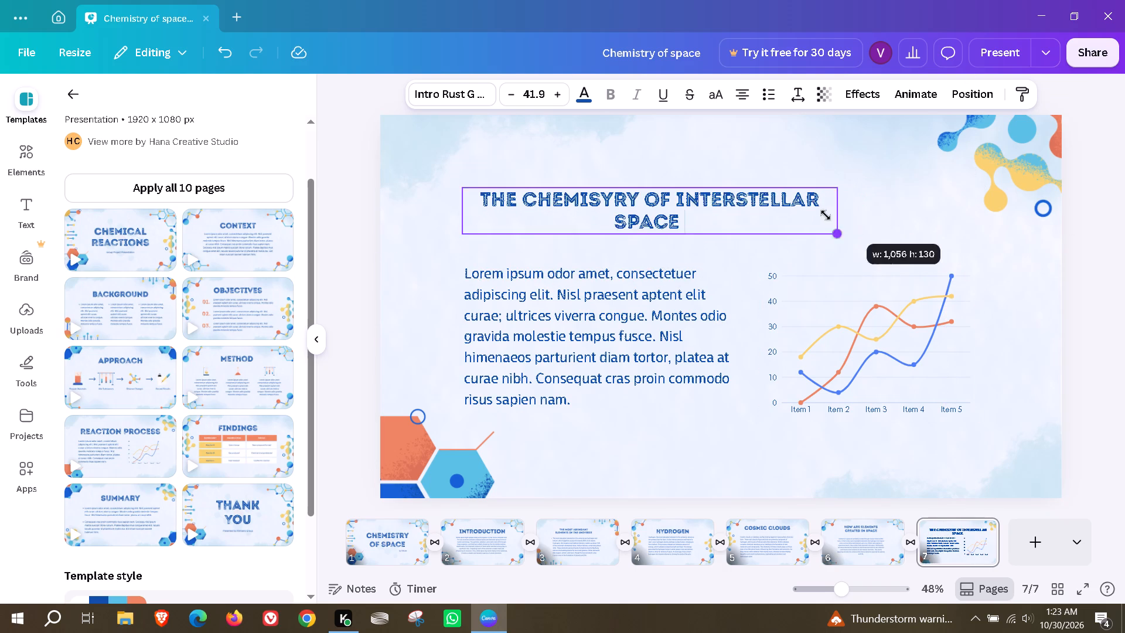
drag(826, 215, 821, 215)
drag(817, 207, 911, 208)
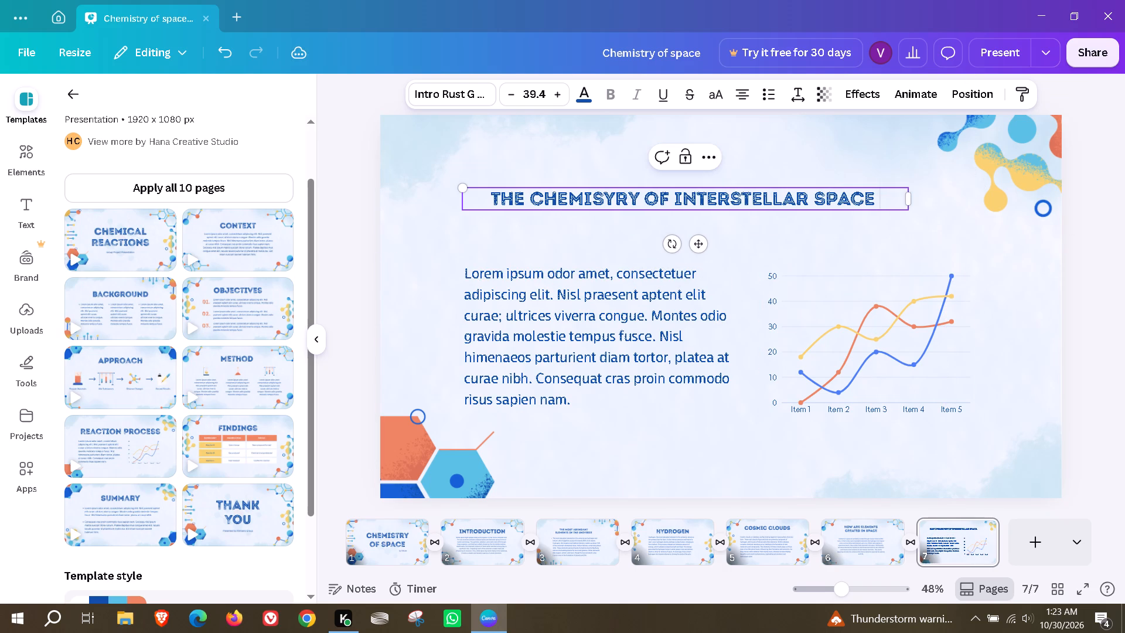
click(826, 233)
Delete the line chart and move the body paragraph towards the centre beneath the heading.
click(654, 329)
click(855, 314)
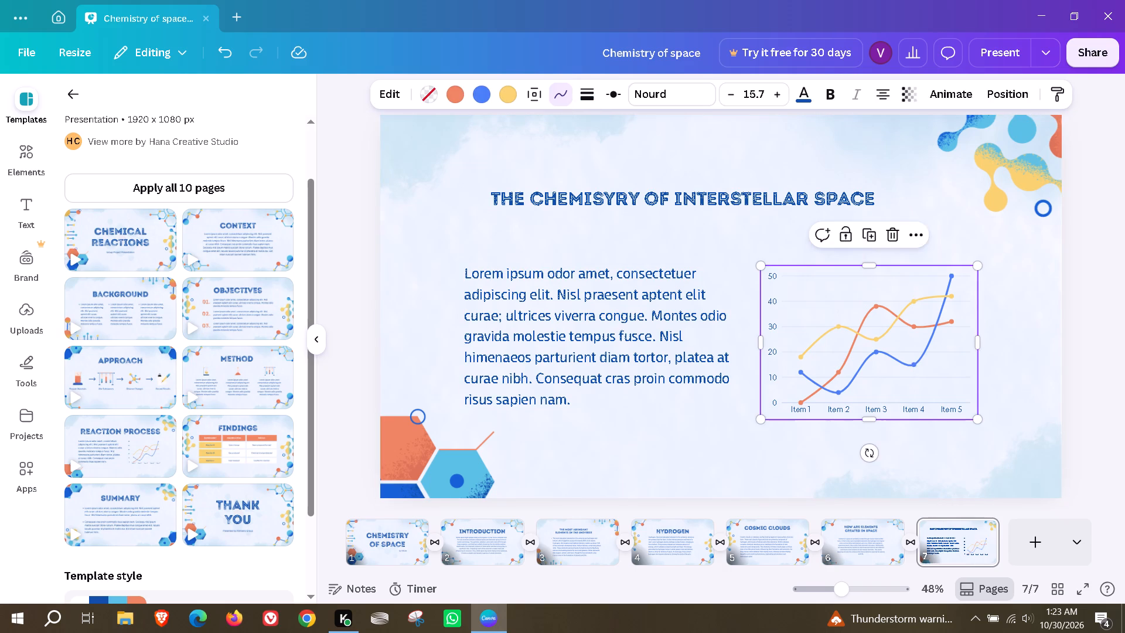
click(903, 237)
drag(642, 314, 732, 316)
Replace the seventh page's body text using Magic Write with the prompt "generate 5-6 lines on the chemistry of interstellar space".
double_click(747, 310)
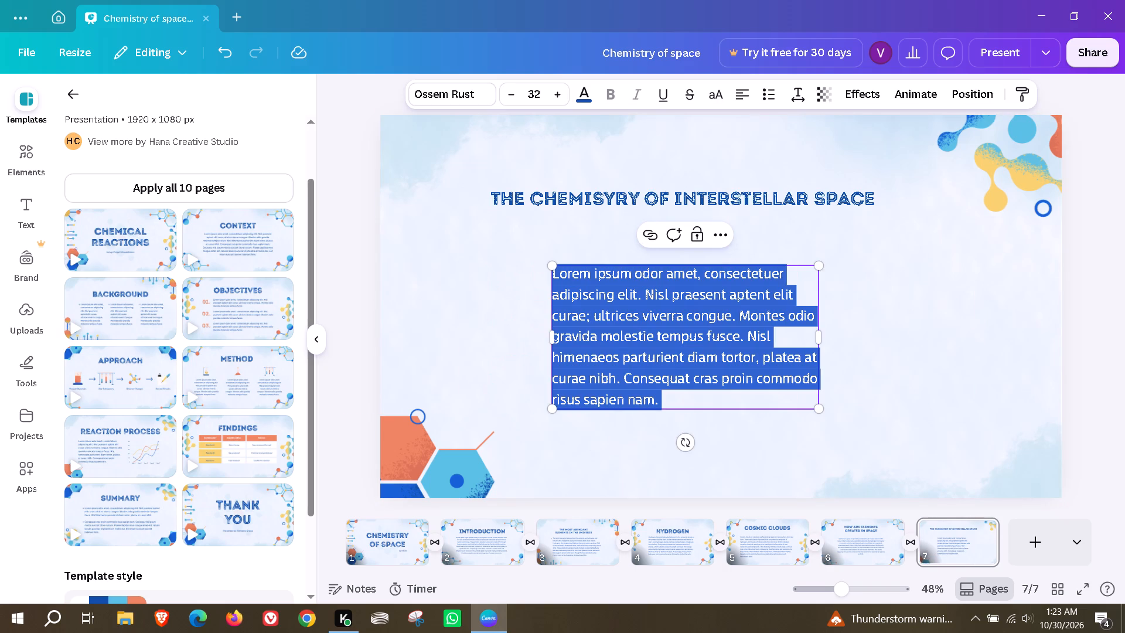
click(731, 238)
scroll(845, 457, down, 3)
click(823, 549)
click(783, 260)
click(786, 268)
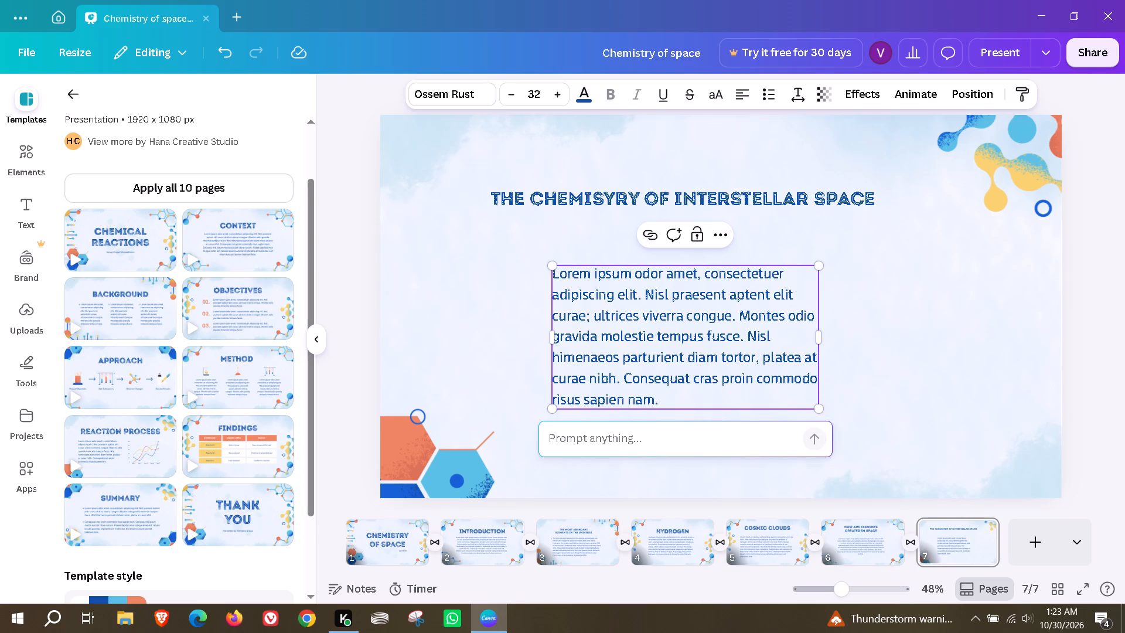
text(generate)
key(space)
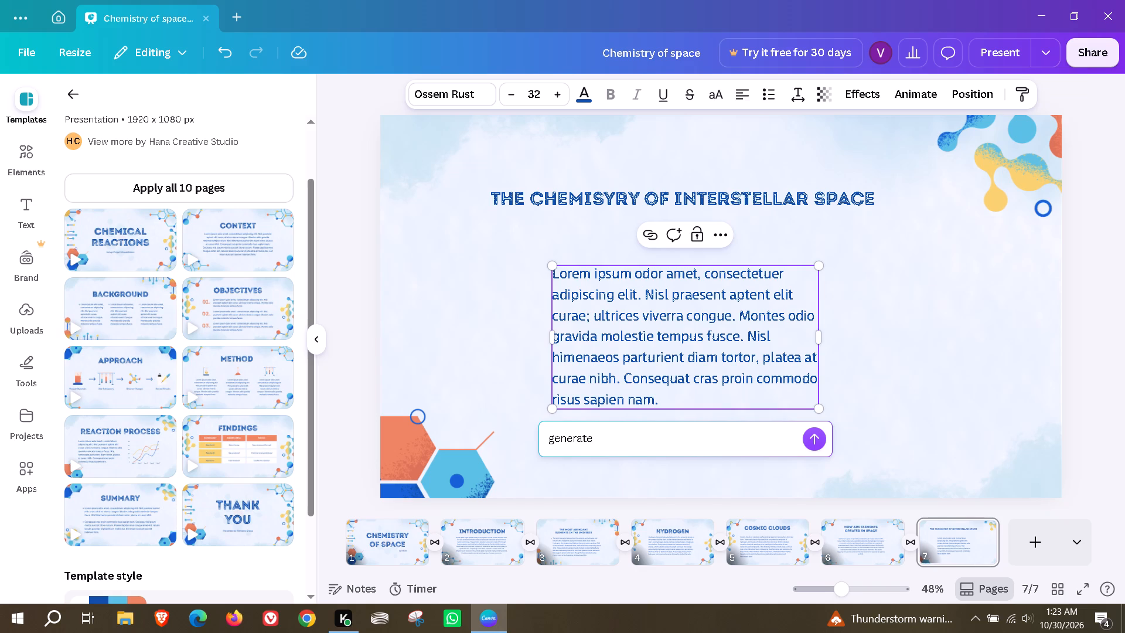
text(5-6 lines on)
key(space)
text(the chemistry of interstellar space)
key(space)
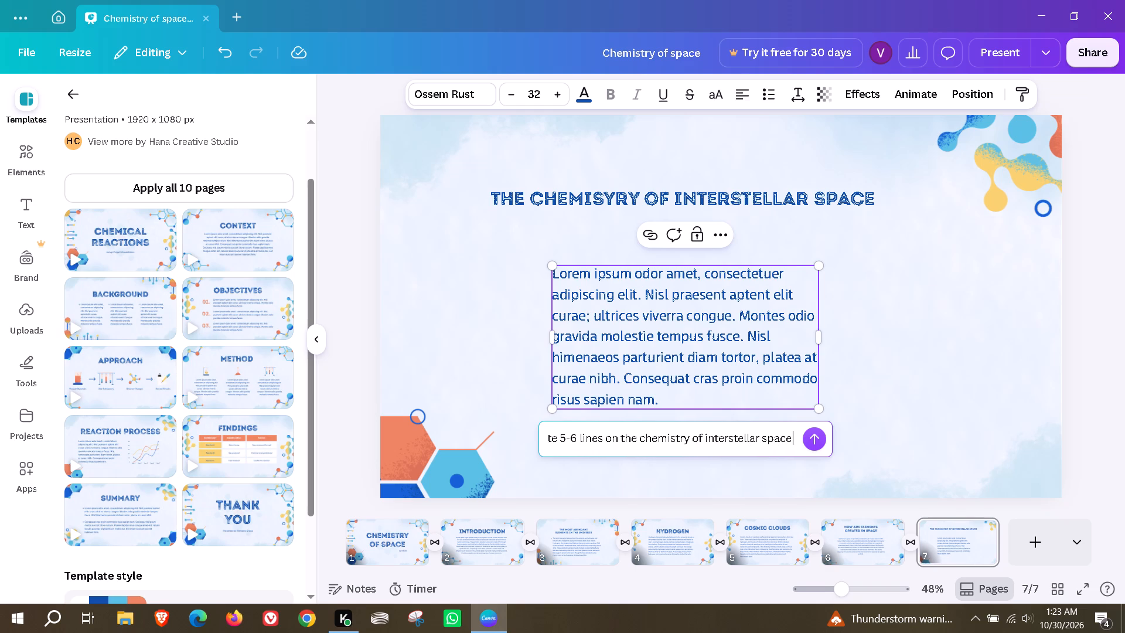
key(Return)
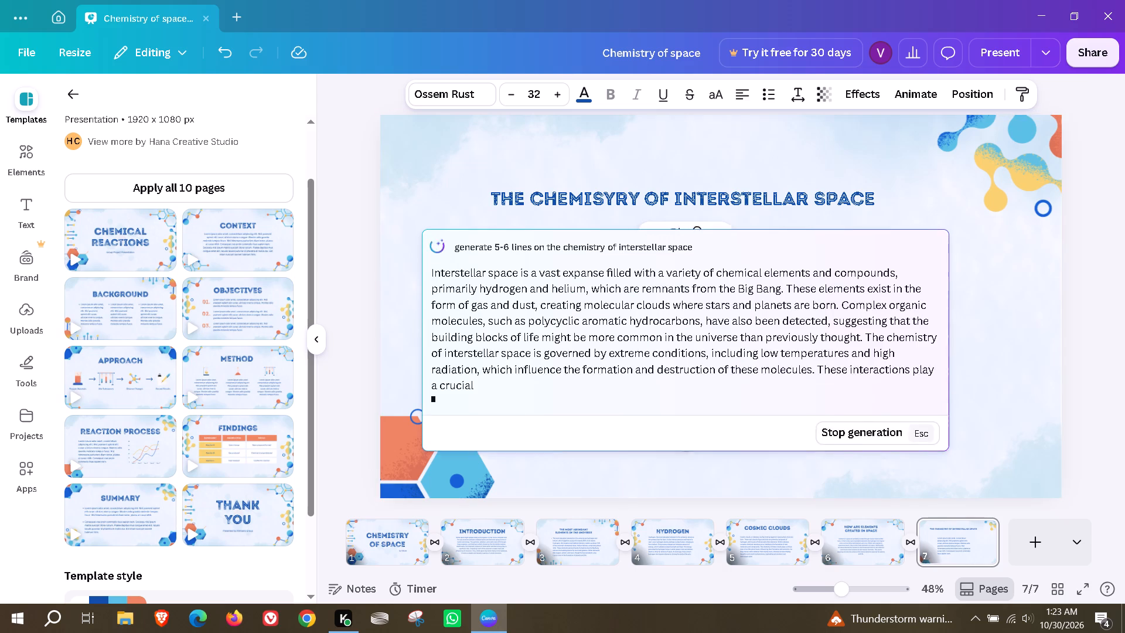
click(874, 419)
Widen the seventh page's body text box on both sides and scale its text down to a font size of about 28.1.
drag(824, 461, 879, 451)
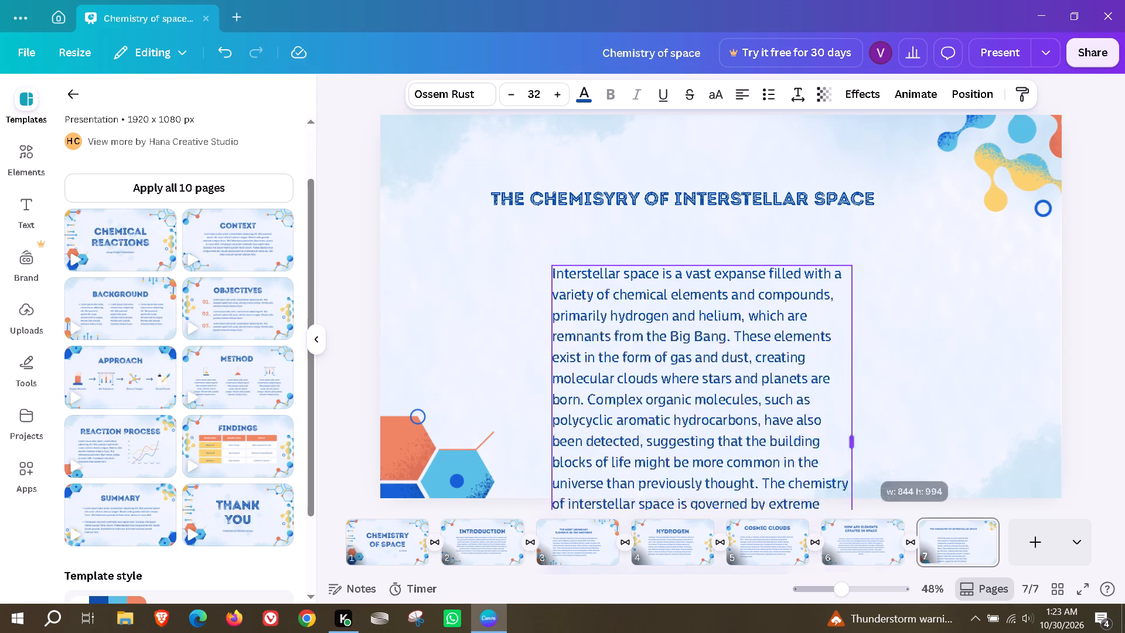
drag(879, 451, 1040, 391)
drag(554, 383, 533, 382)
drag(550, 375, 534, 377)
drag(533, 374, 503, 370)
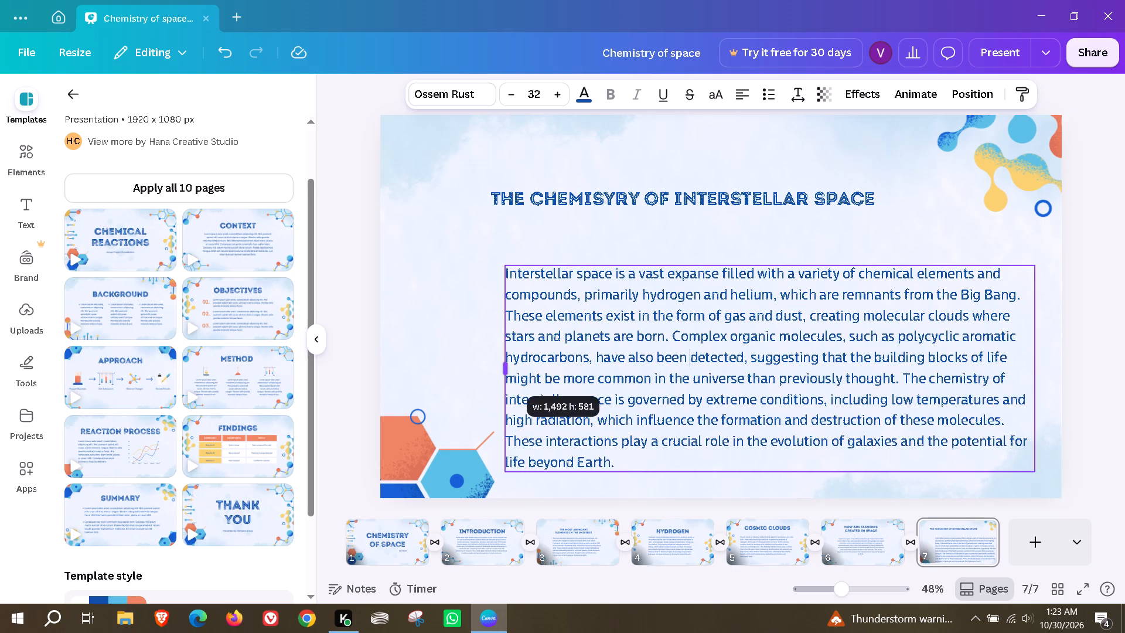
drag(503, 370, 490, 370)
drag(1031, 450, 967, 421)
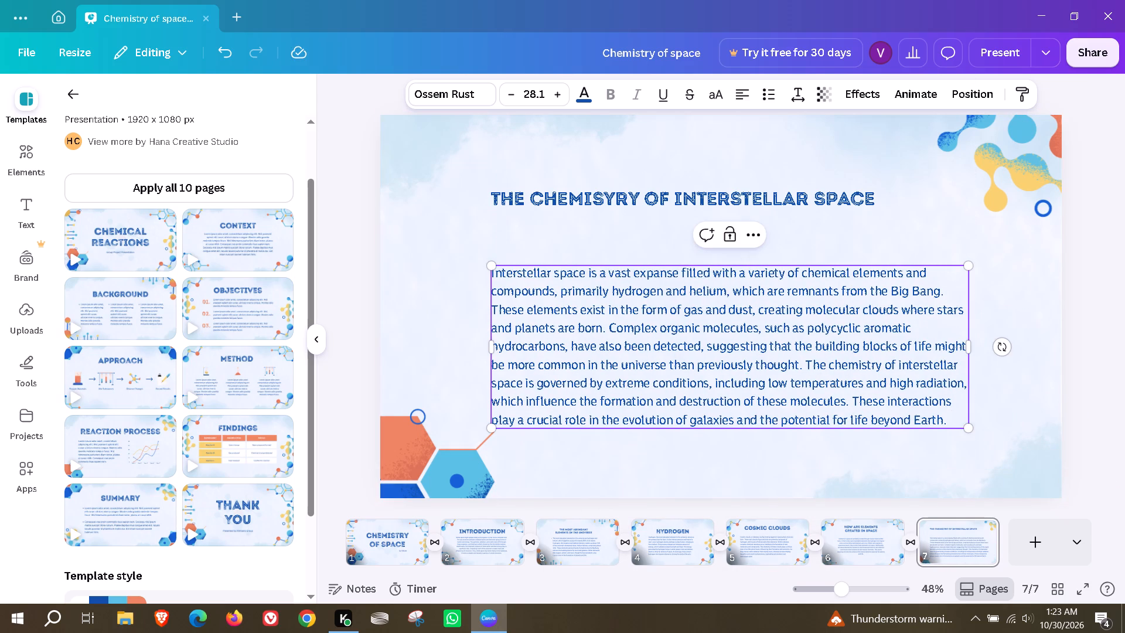
click(750, 452)
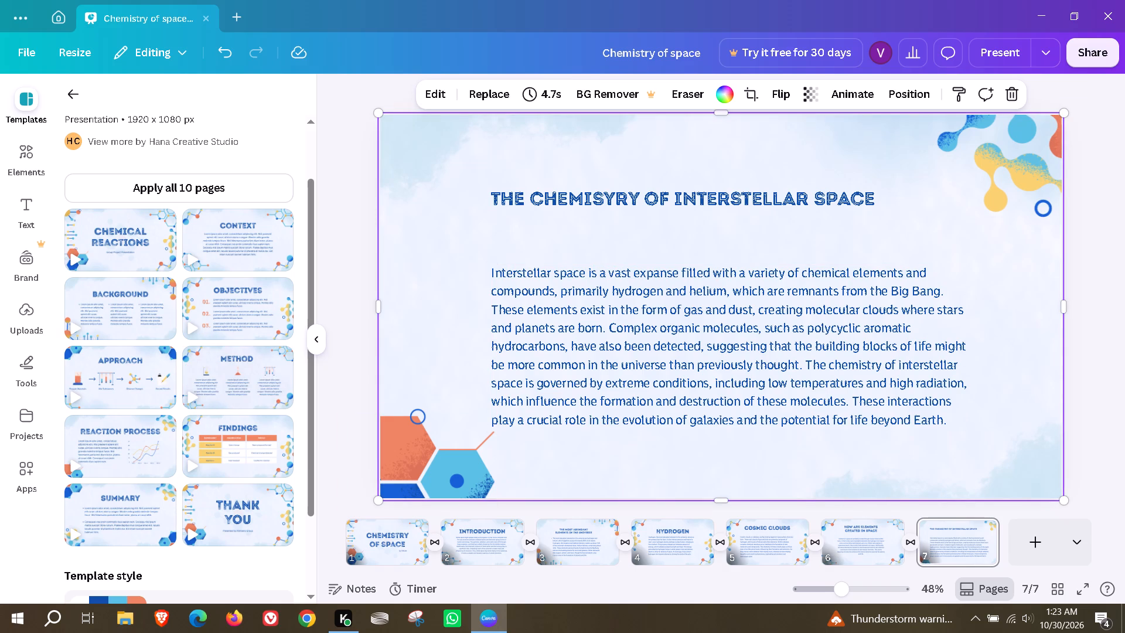
Add the template's "Summary" page as a new eighth page.
double_click(149, 511)
click(96, 519)
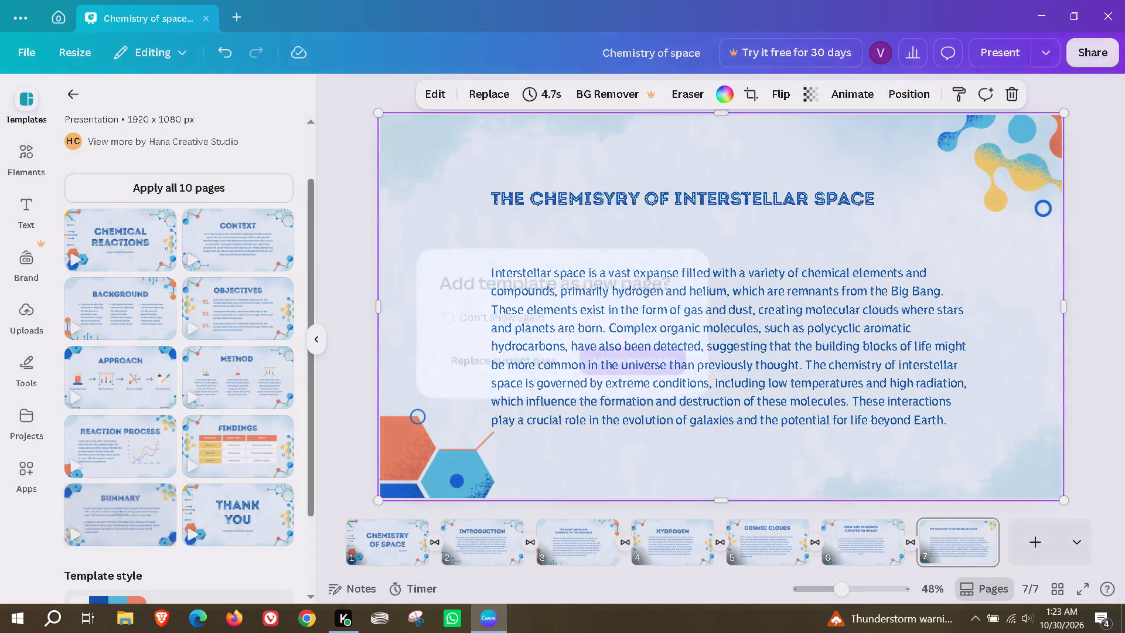
click(651, 359)
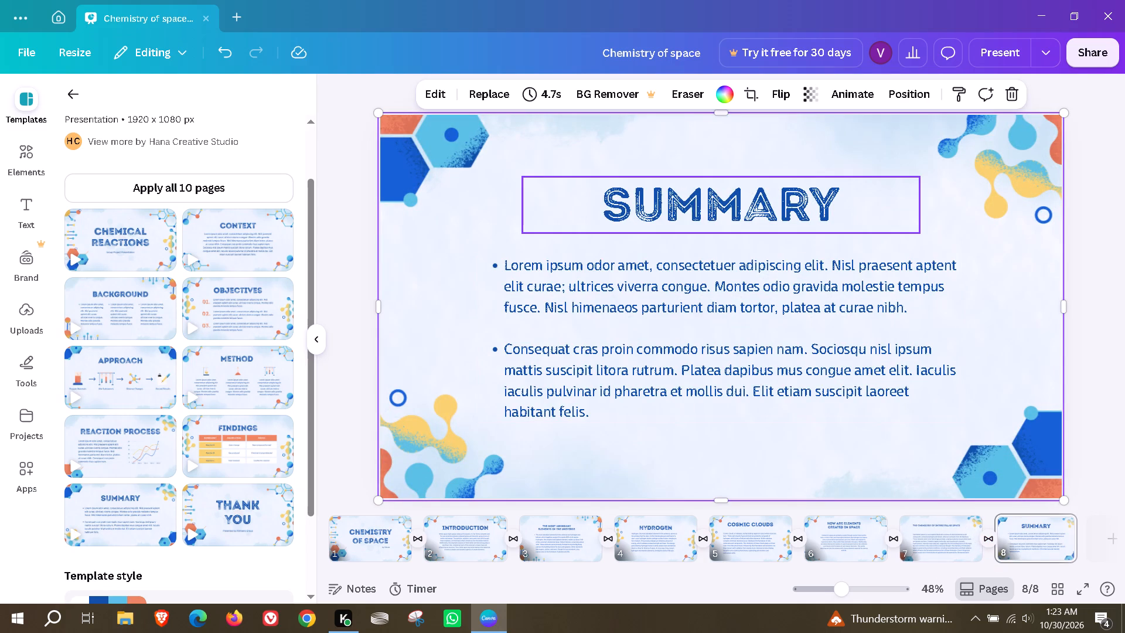
Replace the "Summary" heading with "WATER IN SPACE", fitted on one line at a font size of about 87.3.
double_click(687, 216)
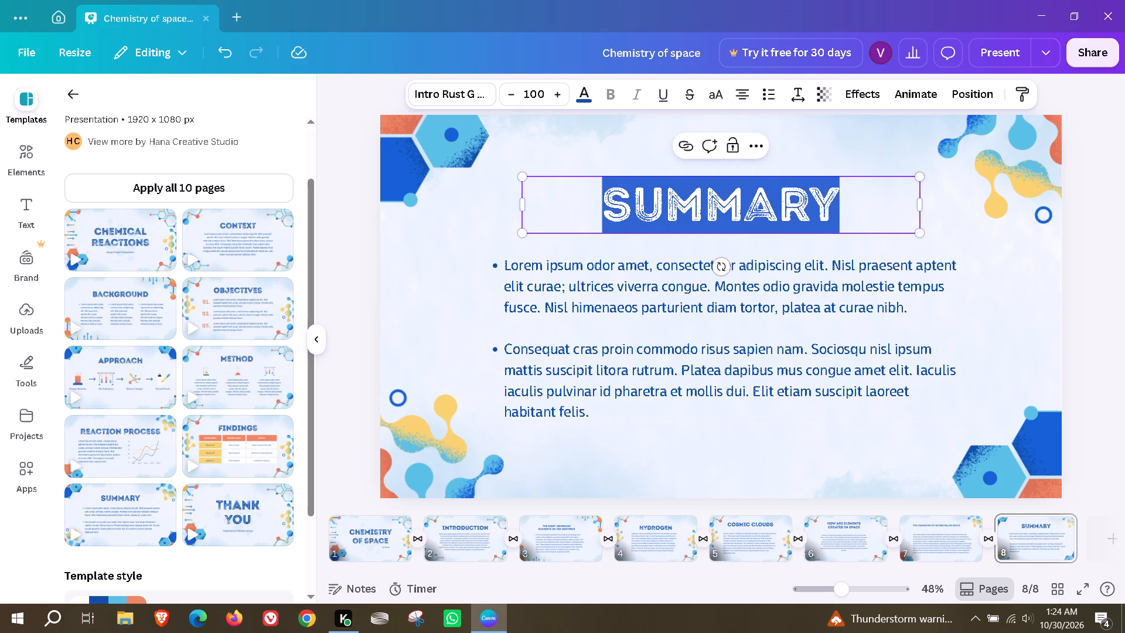
text(WATER IN SPACE)
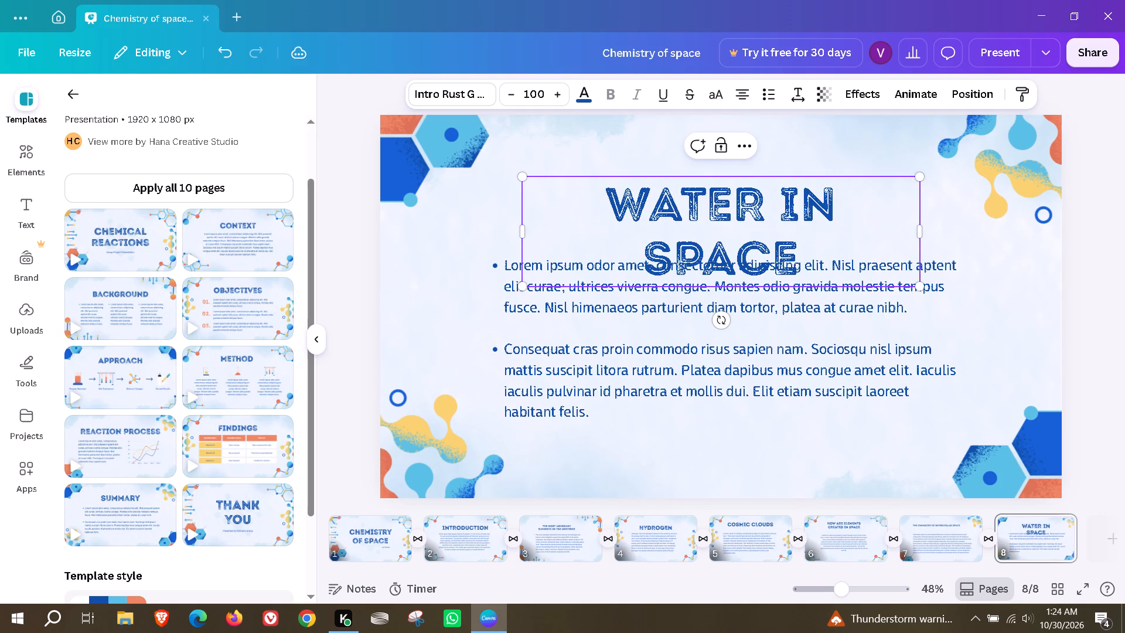
drag(928, 239, 966, 237)
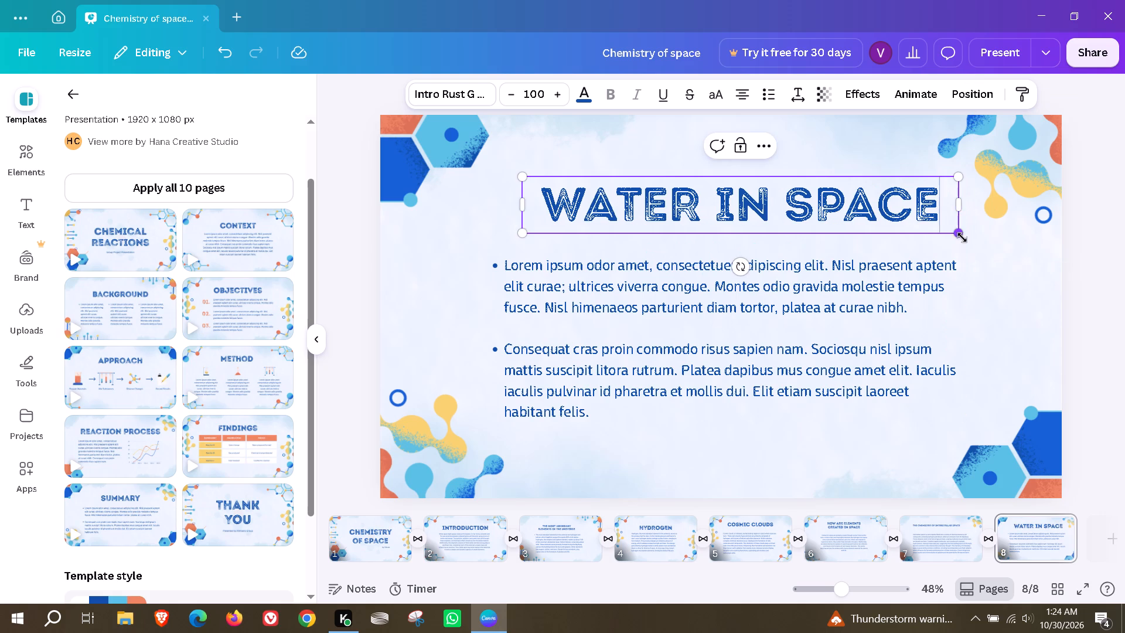
drag(962, 237, 905, 238)
Replace the eighth page's body text using Magic Write with the prompt "generate 5-6 lines on water in space : more common than we imagine".
click(590, 366)
double_click(633, 297)
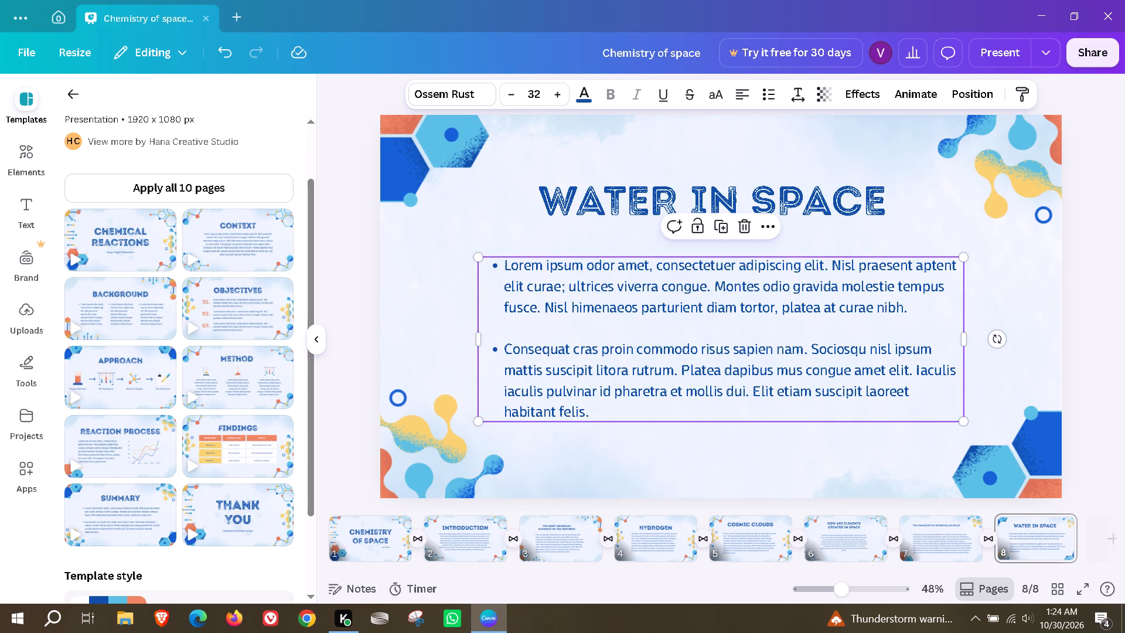
click(763, 216)
click(754, 223)
scroll(834, 489, down, 4)
click(829, 548)
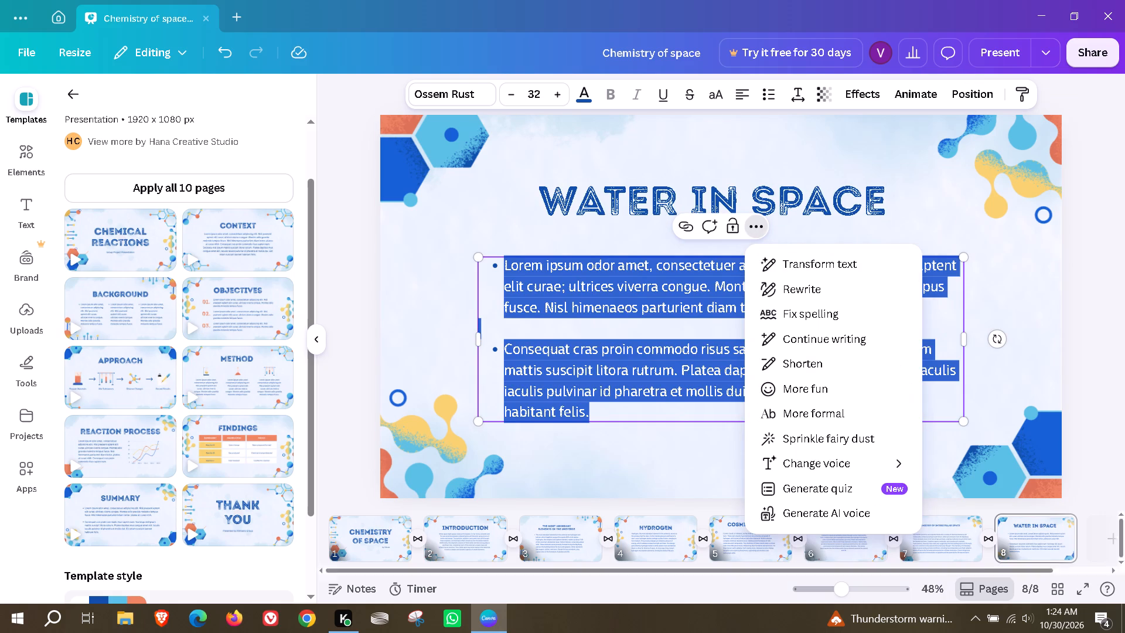
click(816, 271)
text(generte)
key(BackSpace)
key(BackSpace)
text(ate 5-6 lines on water in space)
key(space)
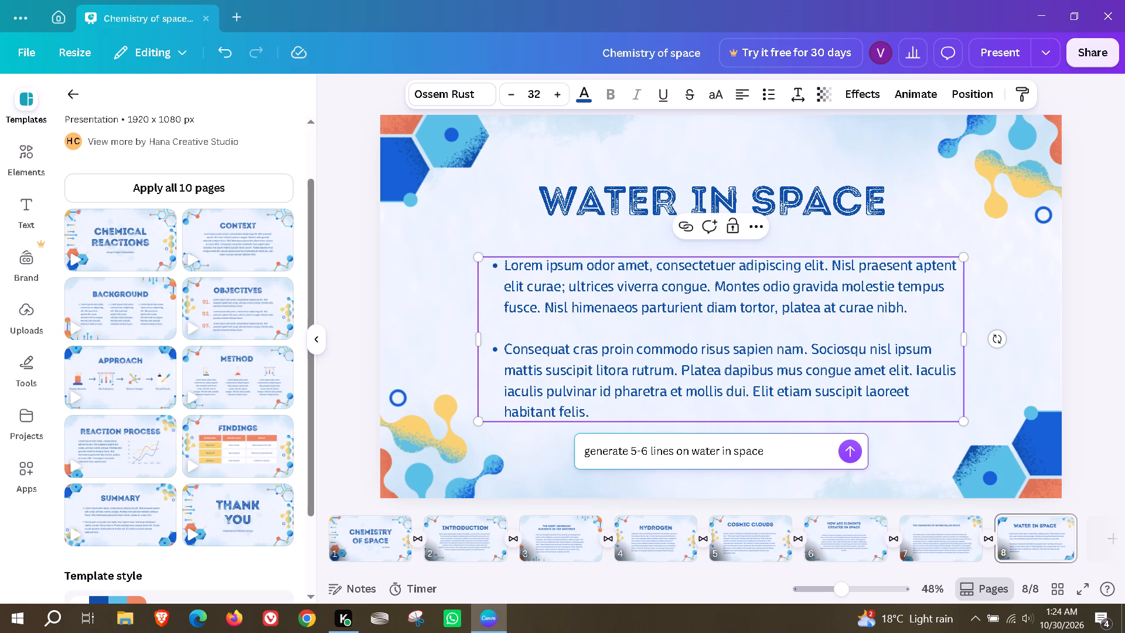
text(: mor)
key(space)
key(BackSpace)
text(ec)
key(BackSpace)
key(space)
text(common thanw)
key(space)
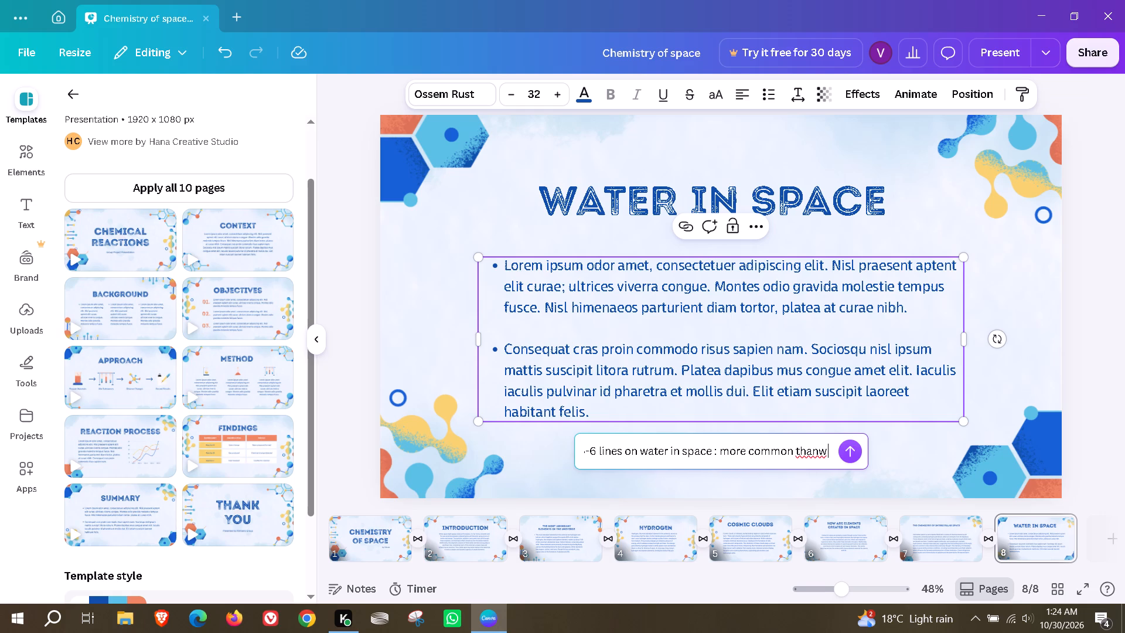
key(BackSpace)
key(BackSpace)
key(space)
text(we imagine)
key(Return)
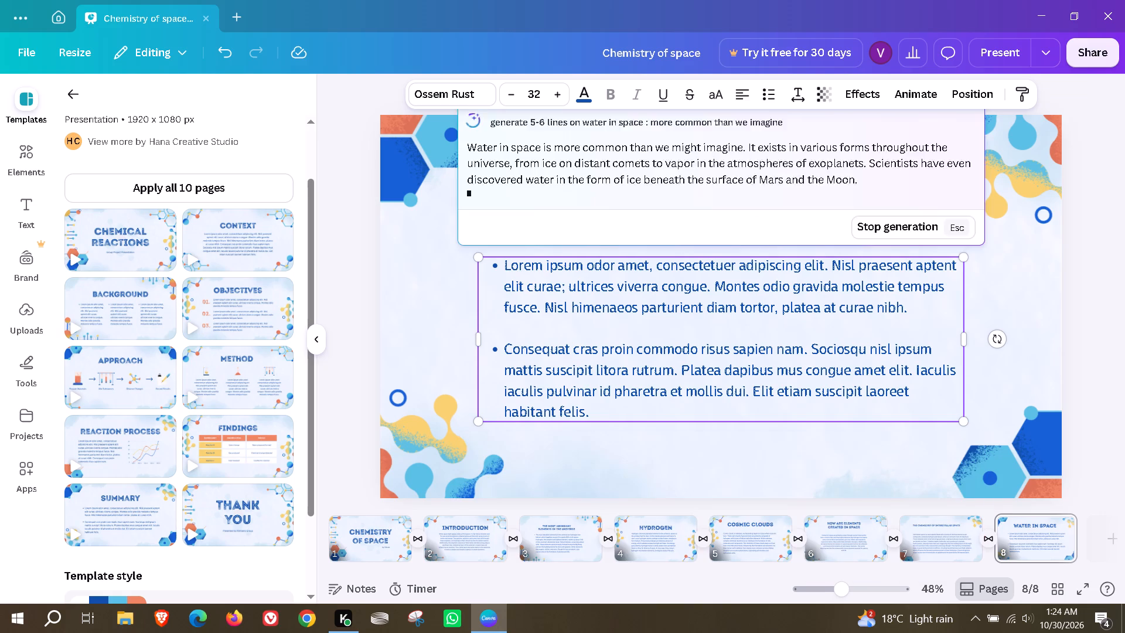
click(901, 412)
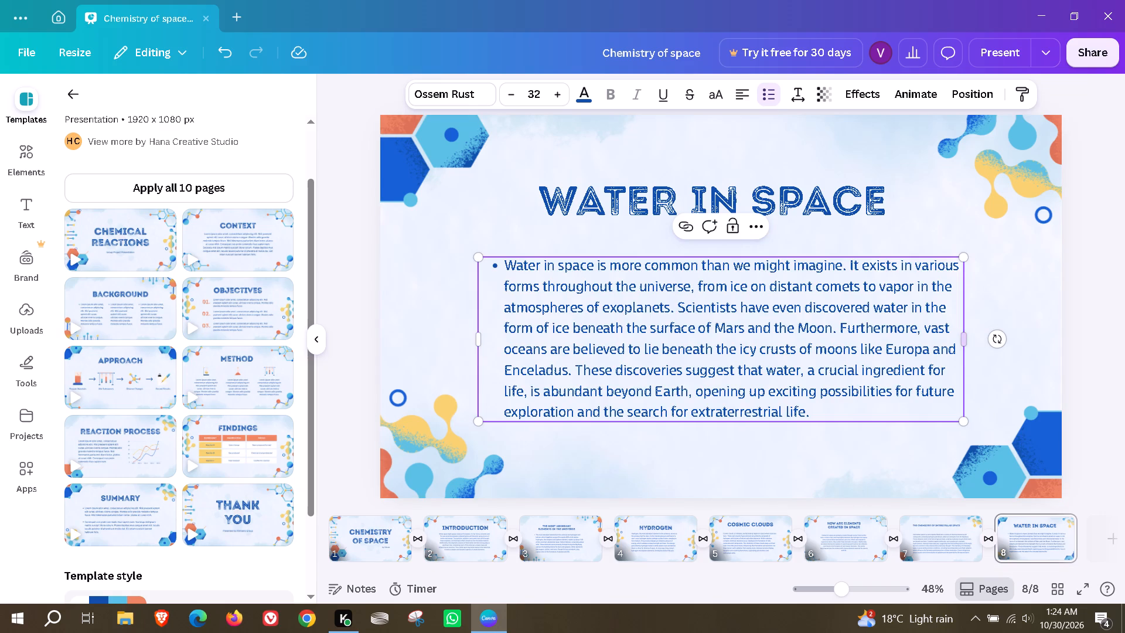
Scale the eighth page's body text down to a font size of about 29.9 and widen its text box.
drag(969, 418, 943, 392)
click(853, 464)
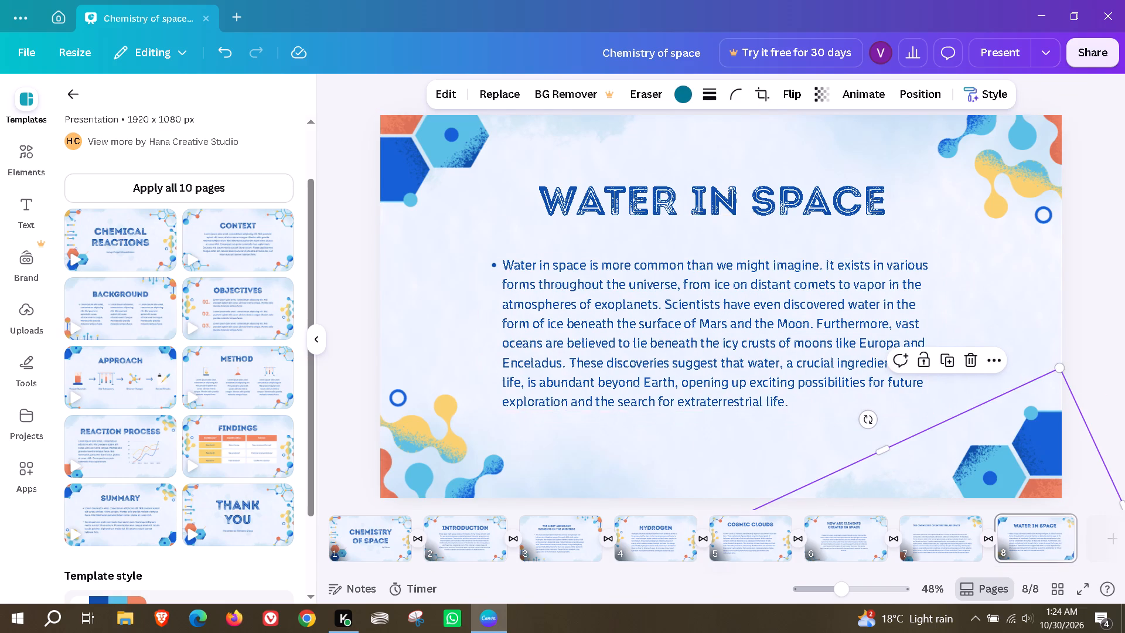
click(899, 341)
drag(935, 335, 969, 345)
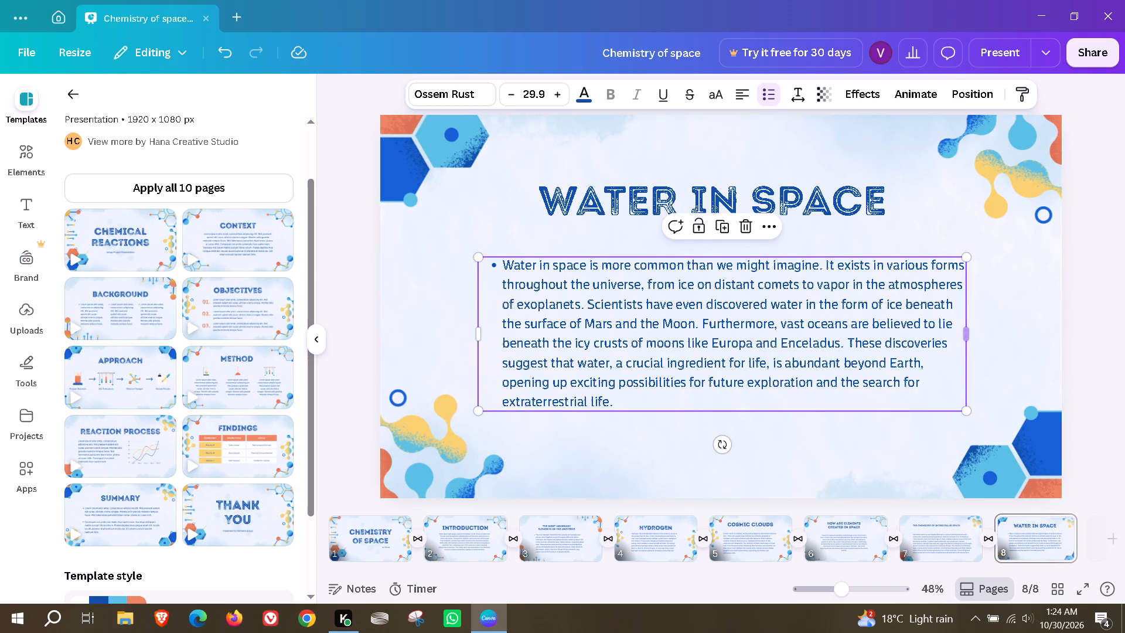
click(786, 454)
Move the "WATER IN SPACE" heading slightly down, closer to the body text.
drag(813, 216, 813, 234)
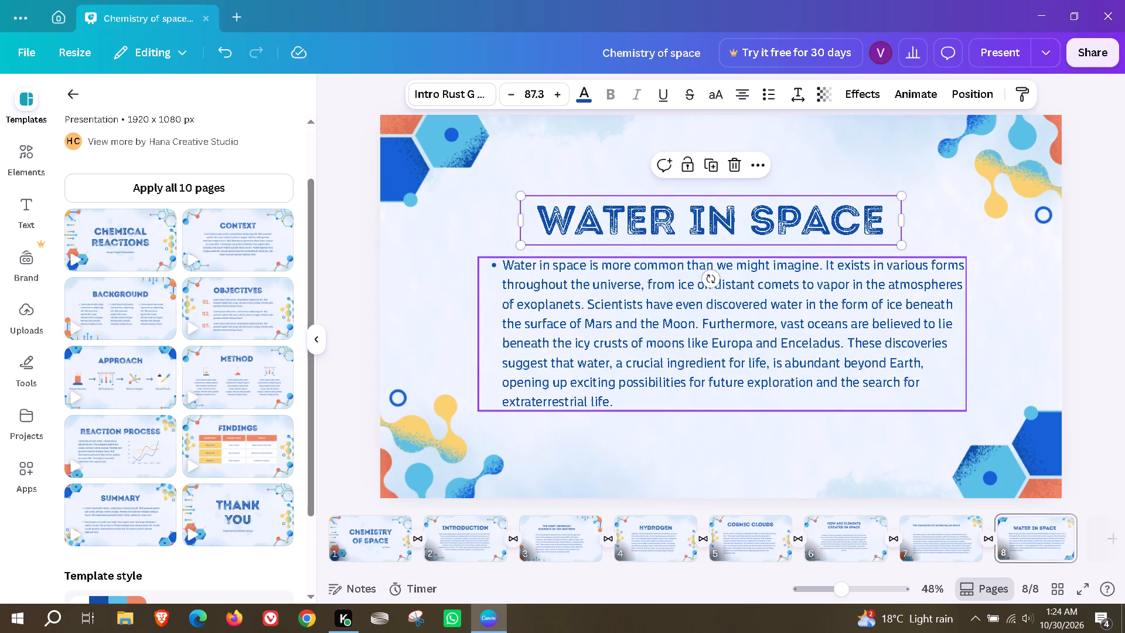
Move the eighth page's body text box slightly down, away from the "WATER IN SPACE" heading.
drag(785, 320, 783, 331)
click(763, 443)
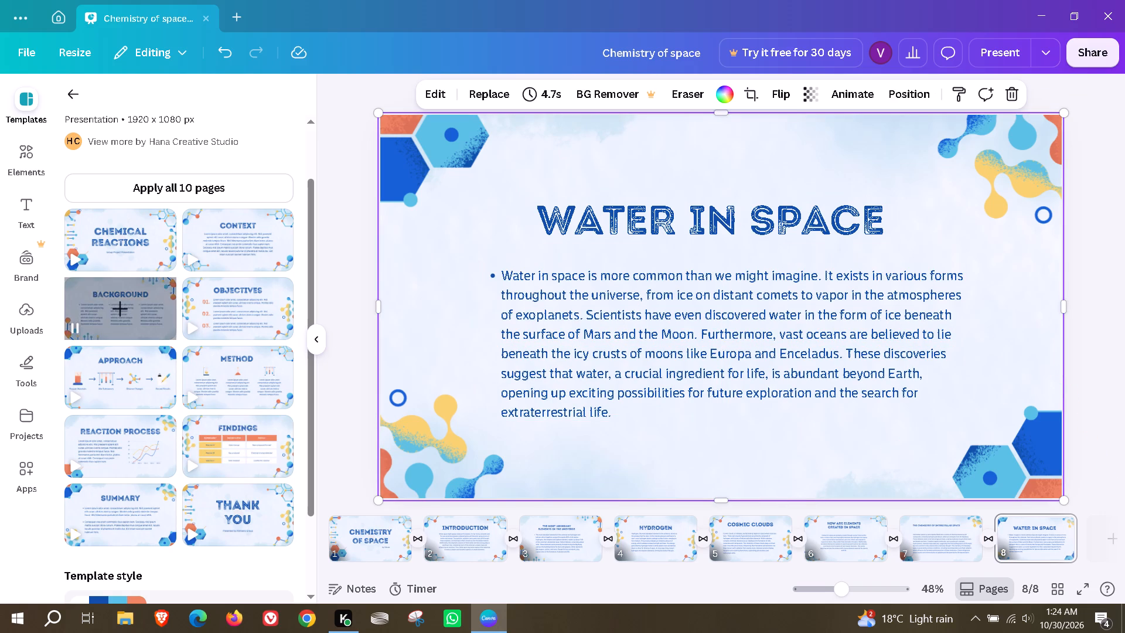
Add the template's "Context" layout as a new ninth page.
click(225, 251)
click(606, 348)
Replace the ninth page's "Context" heading with "ORGANIC MOLECULES", fitted on one line at a font size of about 73.
click(684, 232)
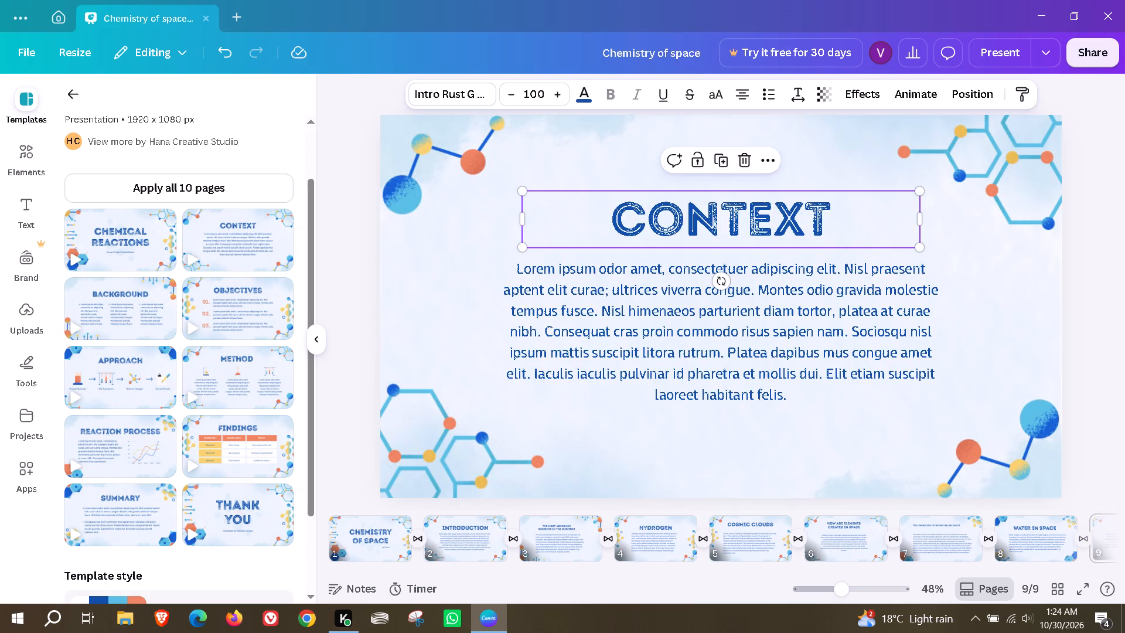
click(688, 231)
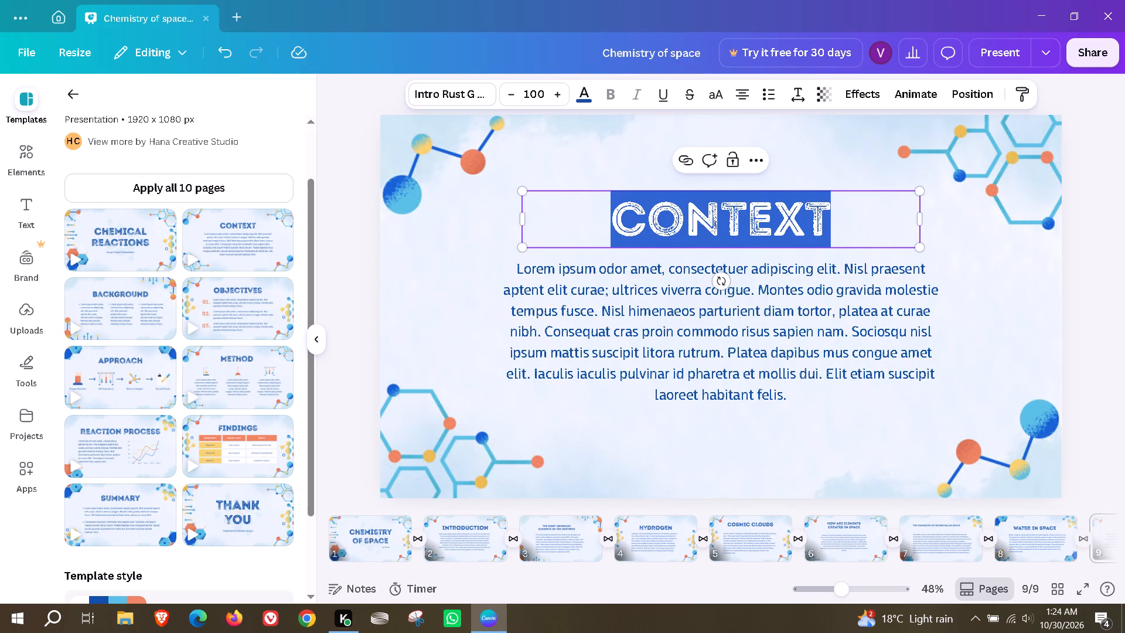
text(ORGANIC MOLECULES)
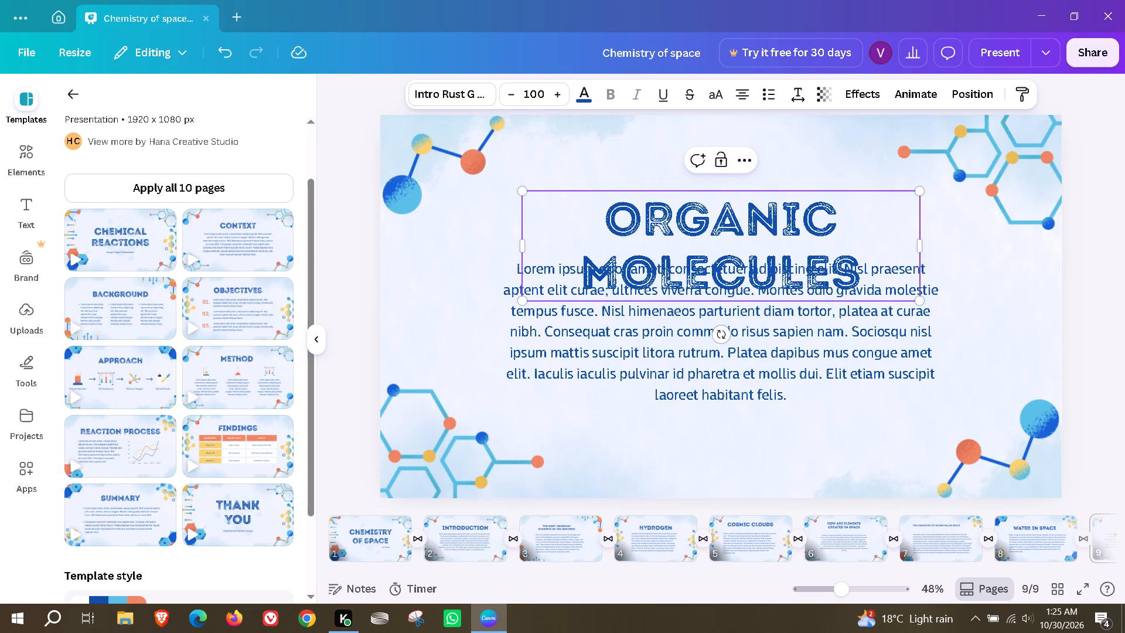
drag(917, 298, 823, 222)
drag(814, 237, 914, 222)
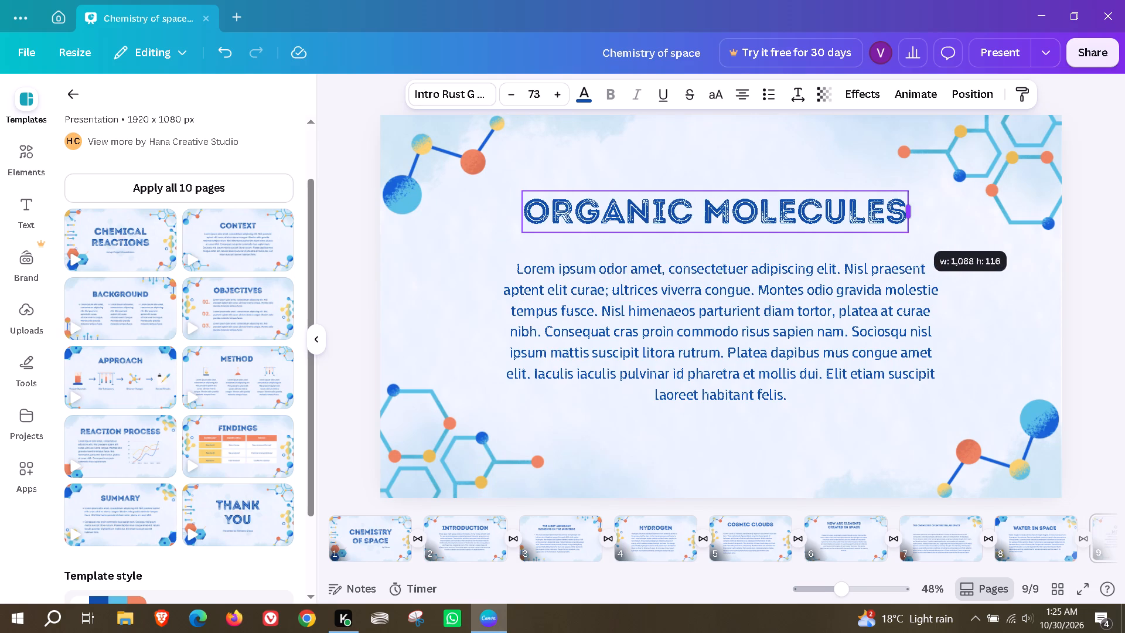
drag(914, 222, 925, 222)
click(826, 241)
Replace the ninth page's body text using Magic Write with the prompt "generate 5-6 lines on organic molecules and how are these the ingredients of life".
double_click(777, 305)
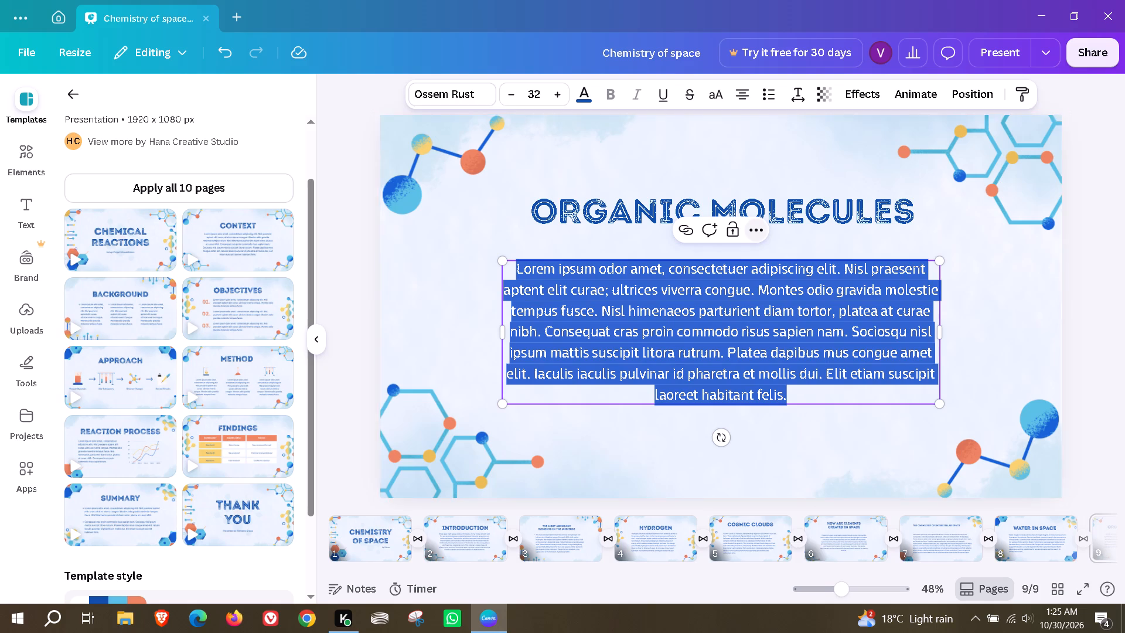
click(757, 230)
scroll(844, 353, down, 4)
click(822, 550)
click(810, 267)
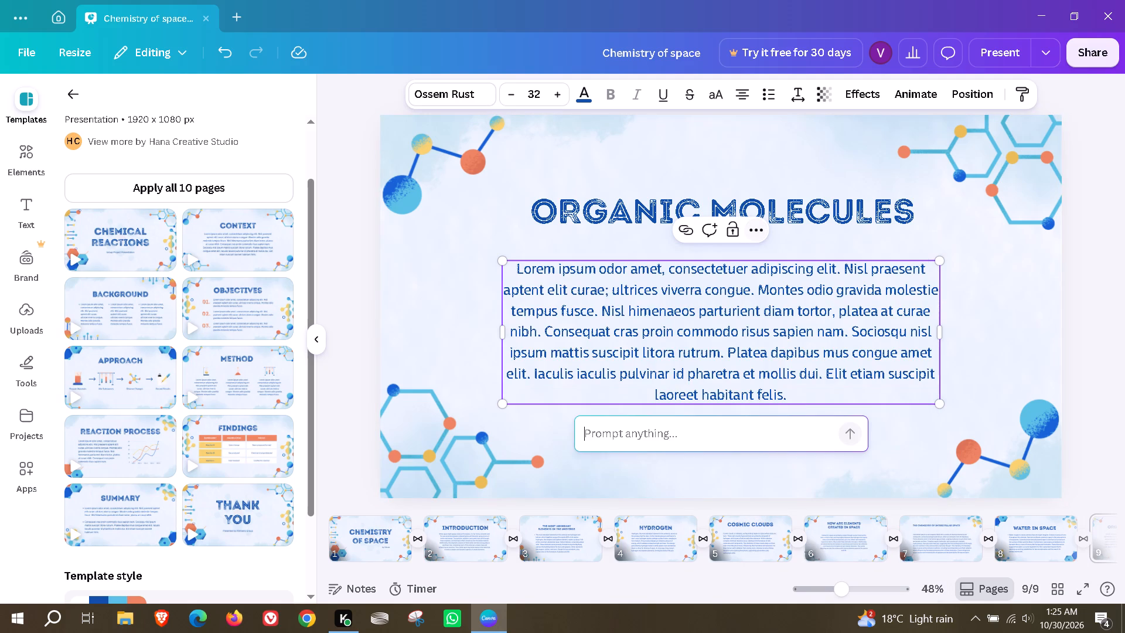
text(generate 5-6 lines on organic molecules)
key(space)
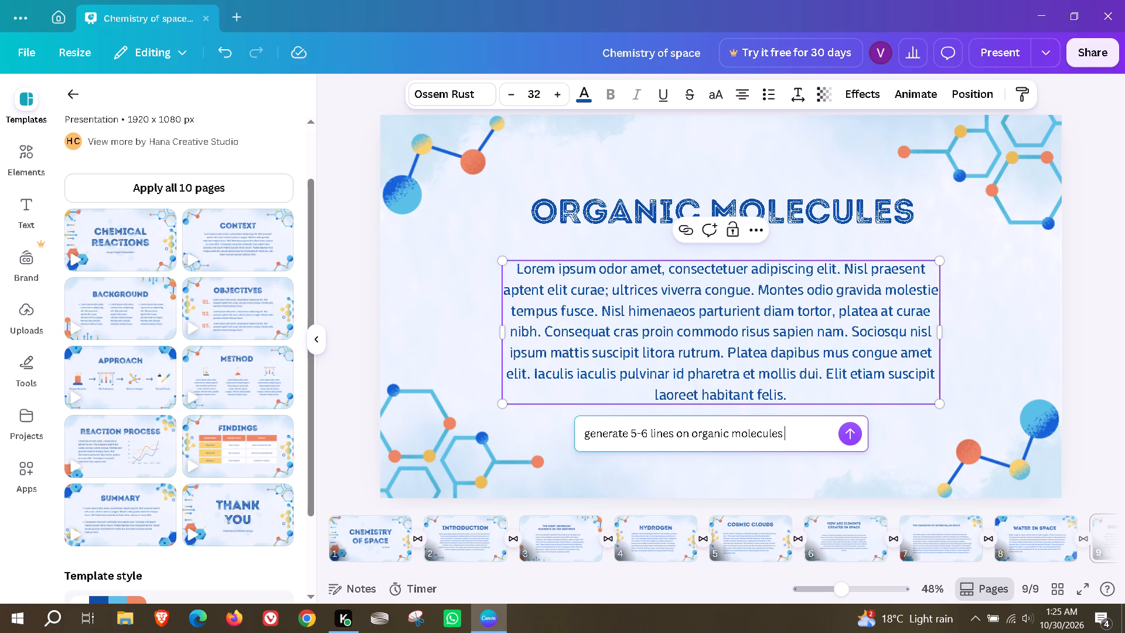
text(and)
key(space)
text(are)
key(space)
key(BackSpace)
key(BackSpace)
key(BackSpace)
key(h)
key(BackSpace)
key(BackSpace)
text(how are thes)
key(space)
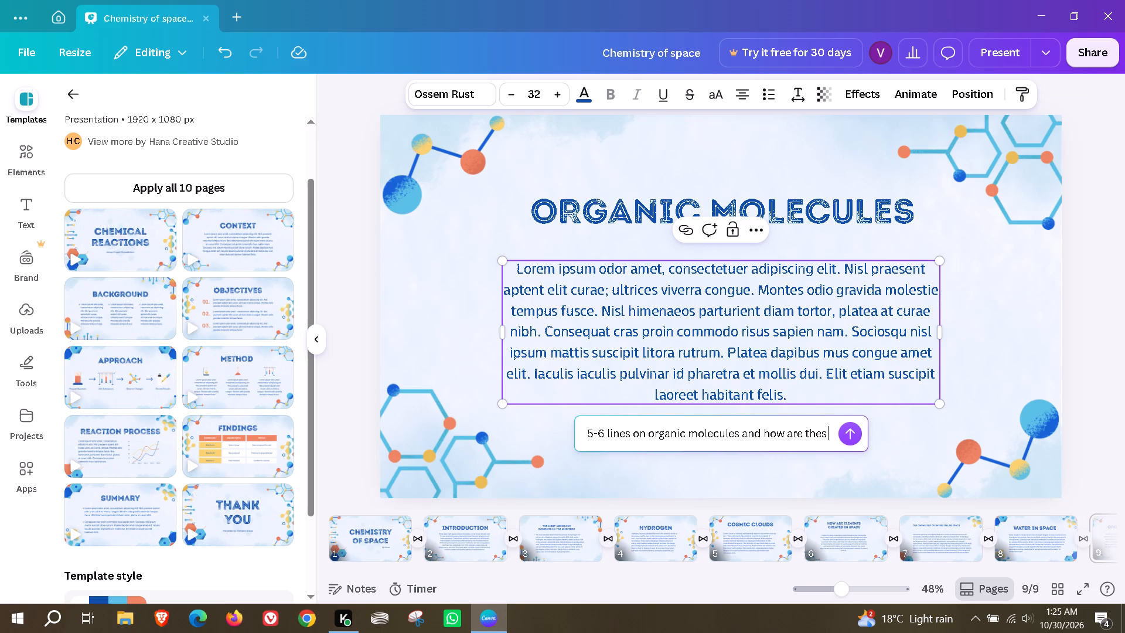
key(BackSpace)
text(e)
key(space)
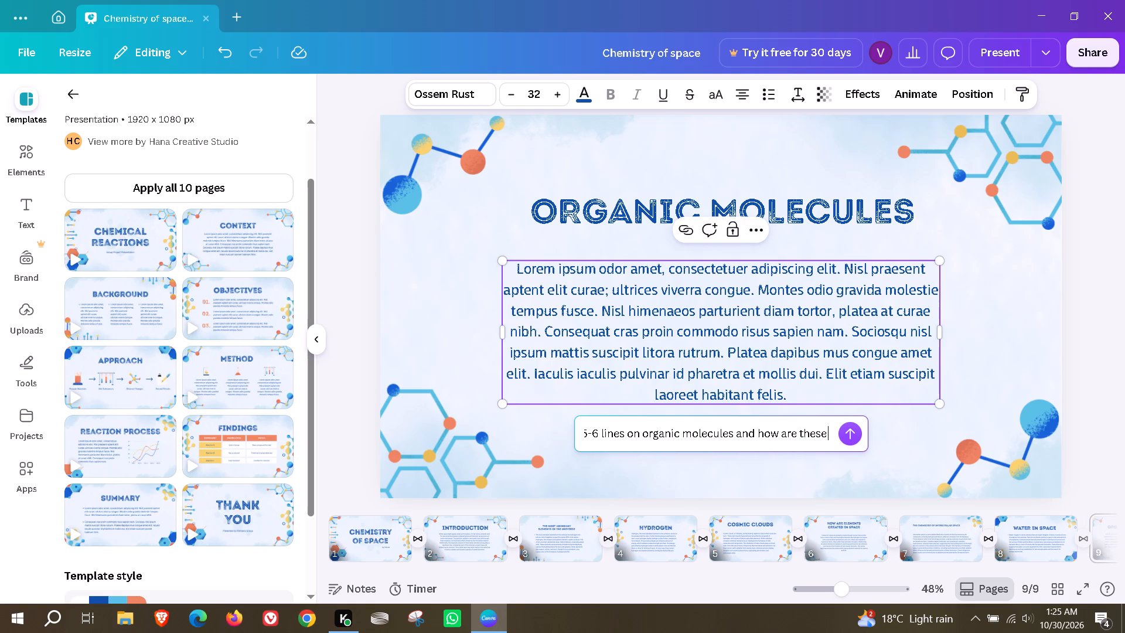
text(the ingr)
text(edients of lie)
key(BackSpace)
text(fe)
key(Return)
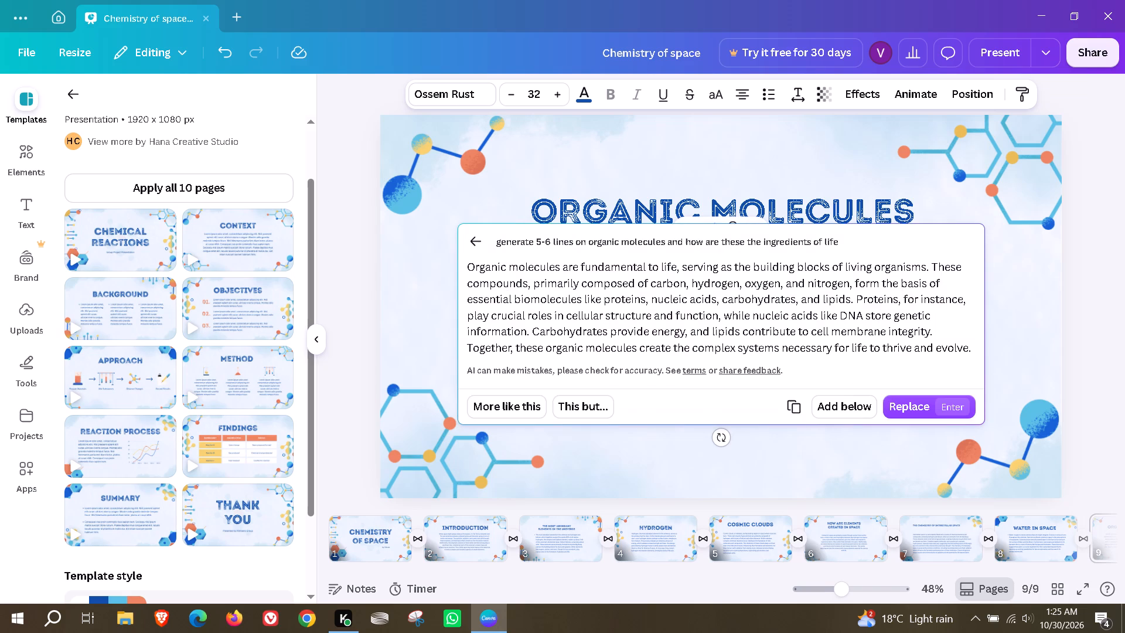
click(908, 413)
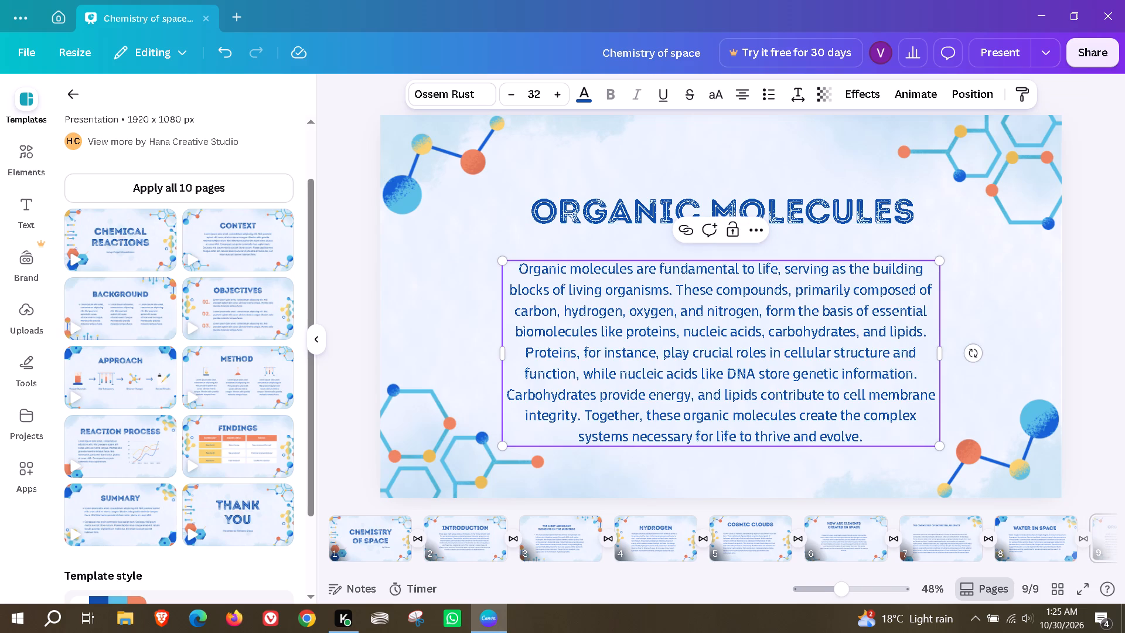
Scale the ninth page's body text down to a font size of about 29.3 and widen its text box.
drag(940, 445, 912, 408)
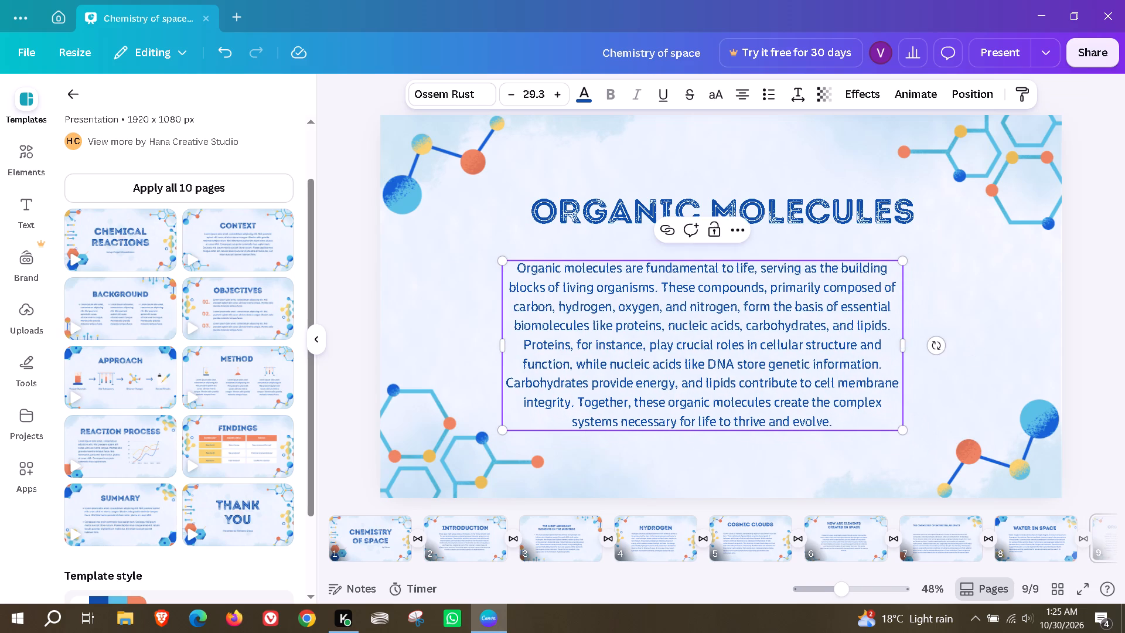
drag(904, 352, 970, 358)
click(811, 457)
Move the "ORGANIC MOLECULES" heading slightly down, closer to the body text.
drag(796, 202, 796, 211)
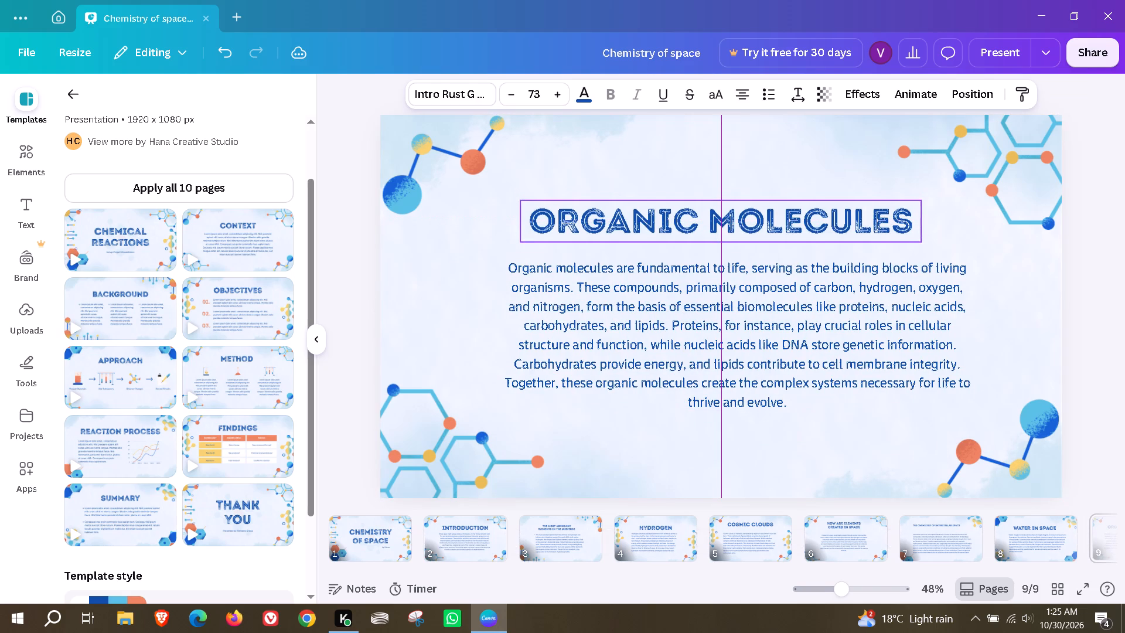
drag(796, 211, 798, 215)
click(812, 439)
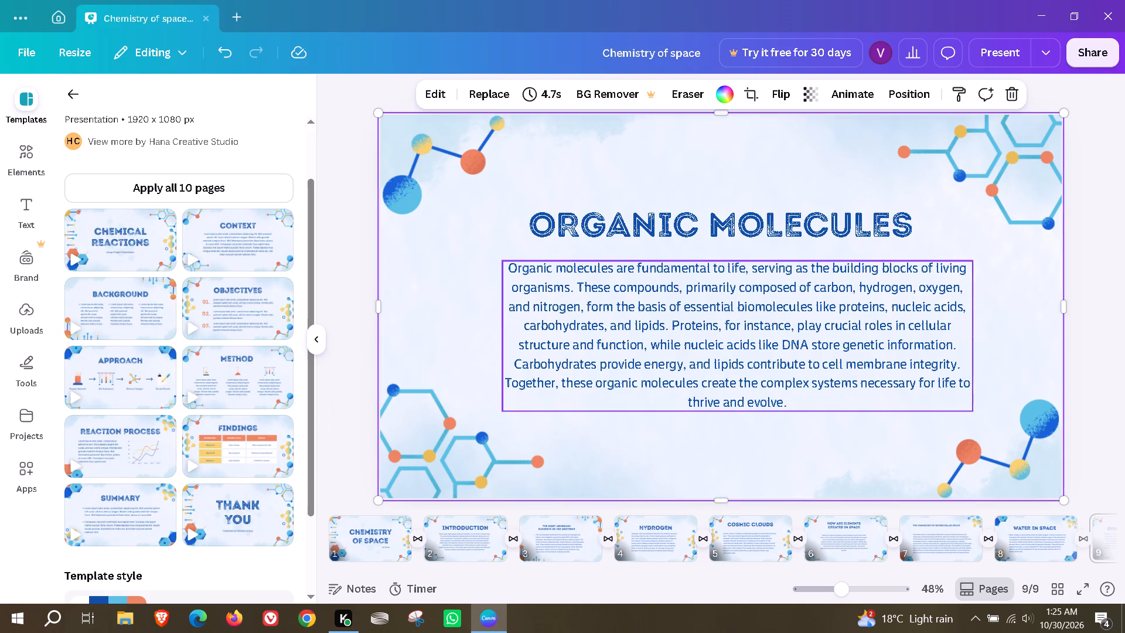
Add the template's "Context" layout as a new tenth page.
scroll(180, 348, up, 2)
scroll(244, 353, down, 1)
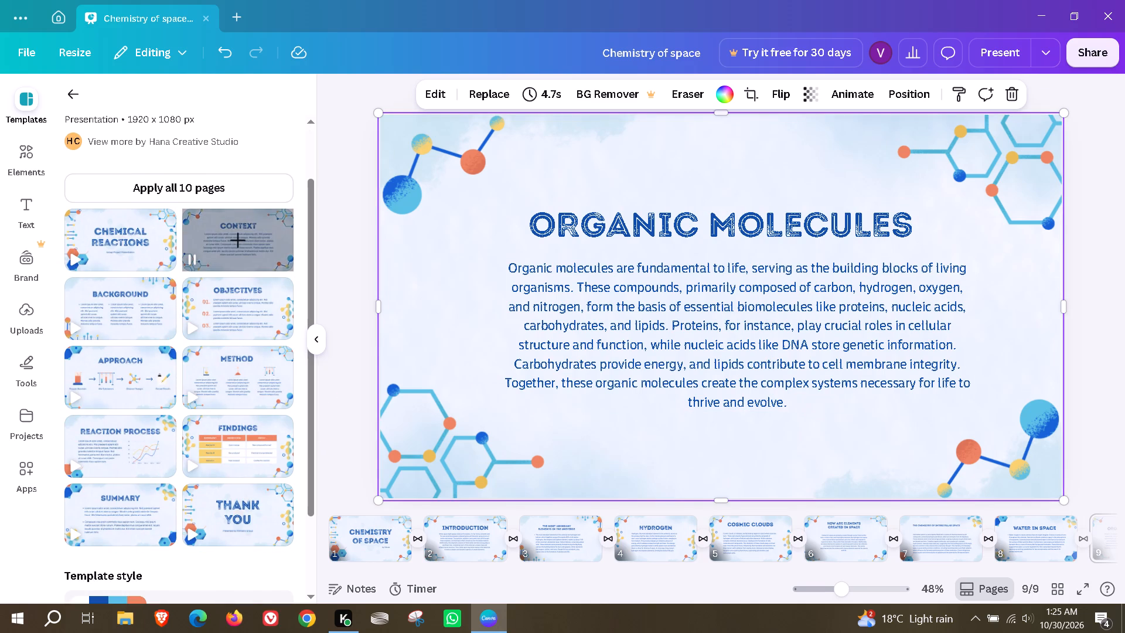
click(244, 239)
click(612, 357)
Replace the tenth page's heading with "THE CHEMISTRY OF PLANETS AND THEIR ATMOSPHERE", fitted on two lines at a font size of about 50.
double_click(725, 226)
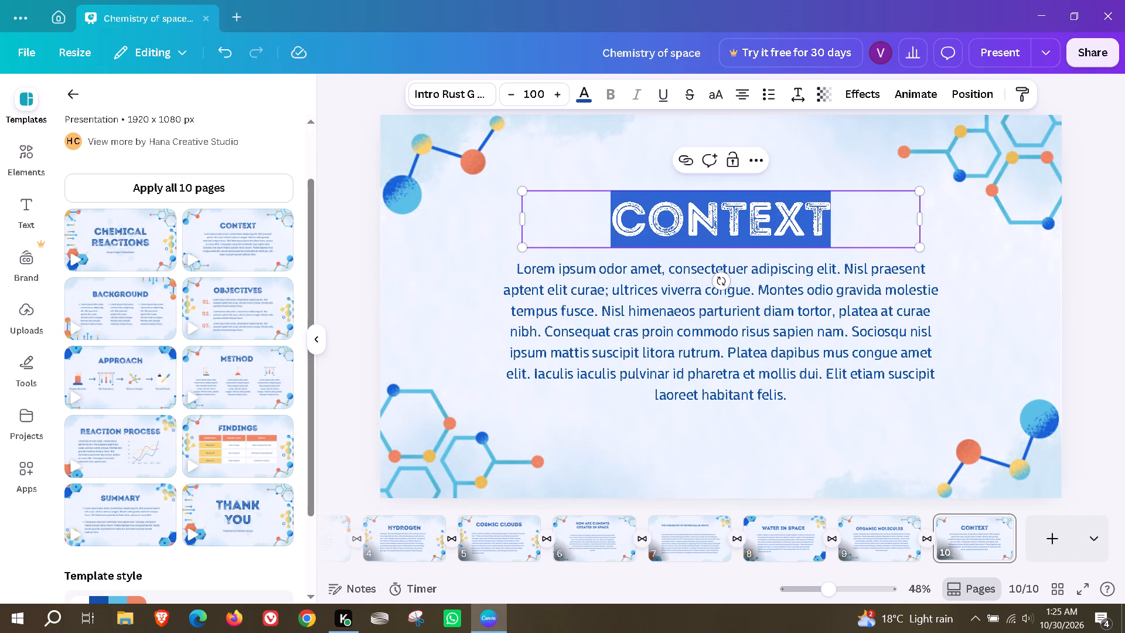
text(THE chemisr)
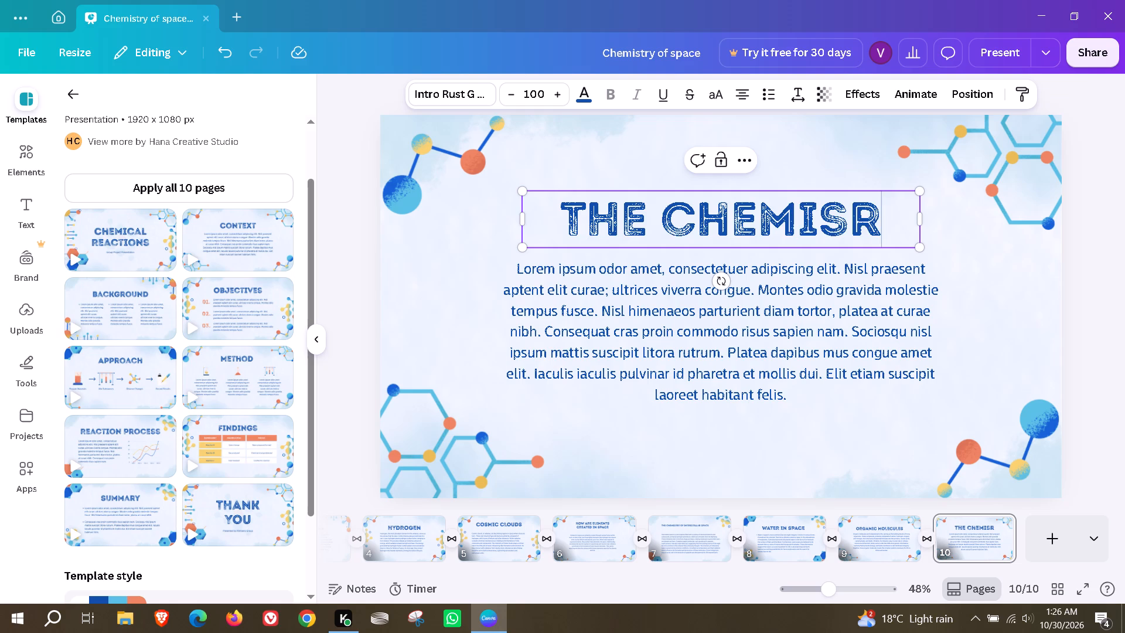
key(BackSpace)
text(try of planets and their atmosh)
key(BackSpace)
text(phere)
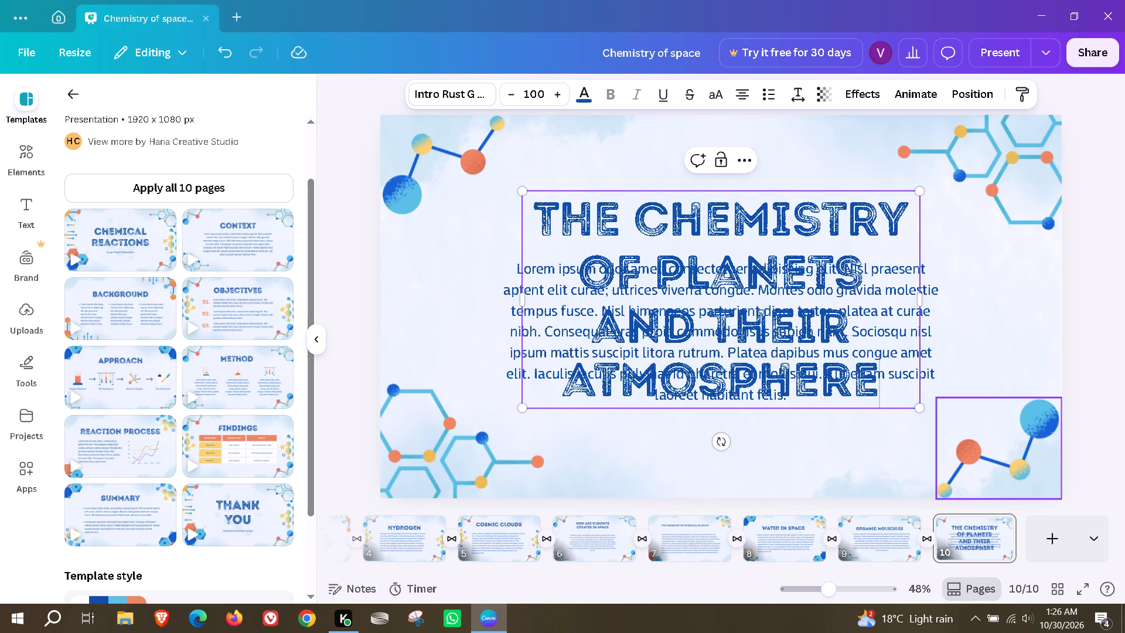
drag(922, 404, 746, 250)
drag(722, 247, 878, 236)
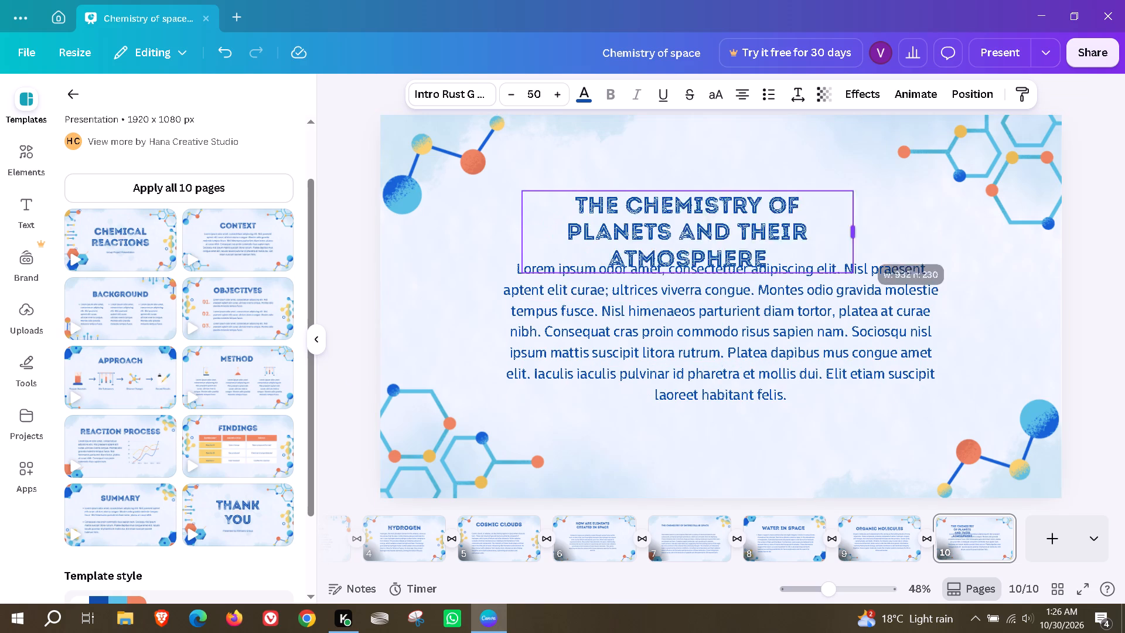
drag(878, 236, 932, 230)
click(811, 445)
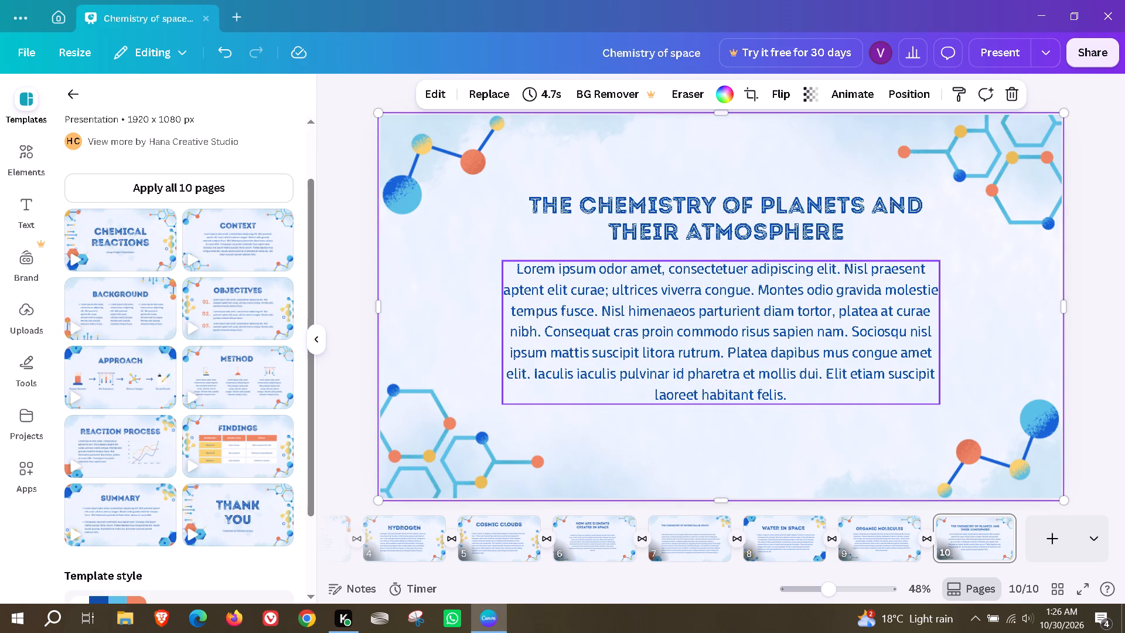
Add the template's "Summary" layout as a new eleventh page.
click(151, 514)
click(611, 362)
Replace the eleventh page's "Summary" heading with "SPECTROSCOPY".
double_click(738, 217)
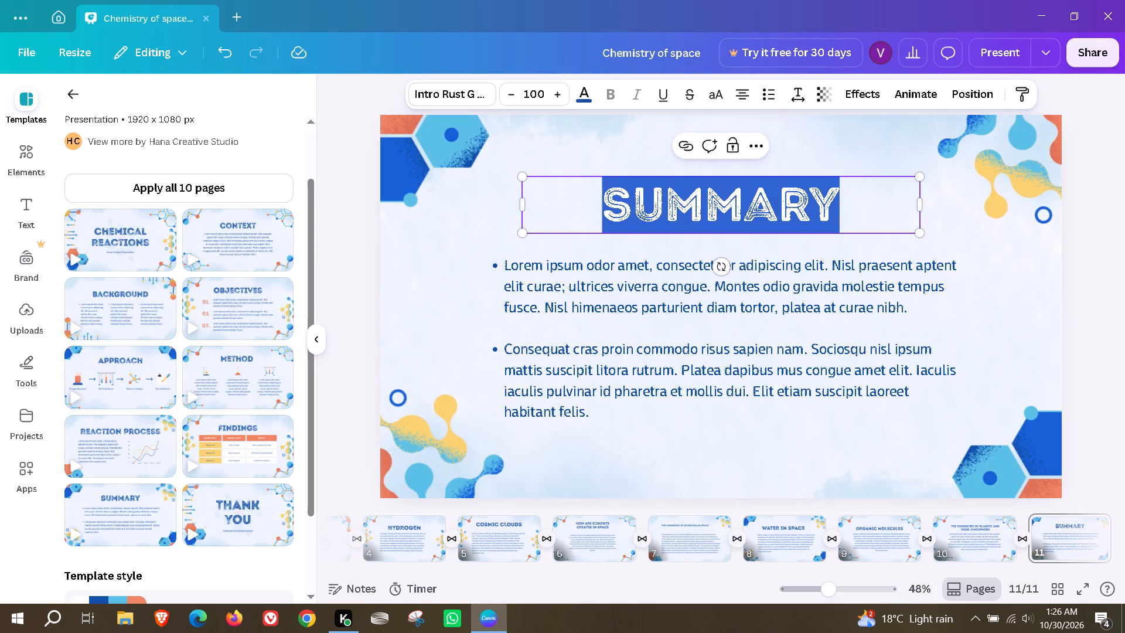
text(SPECTR)
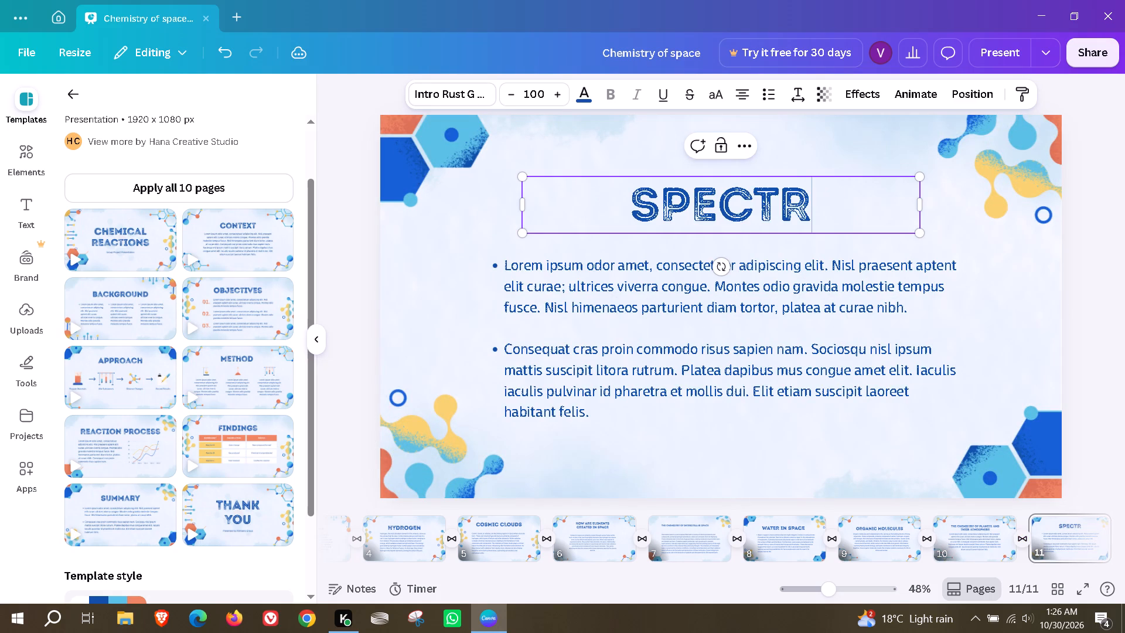
text(OSCOPY)
double_click(732, 341)
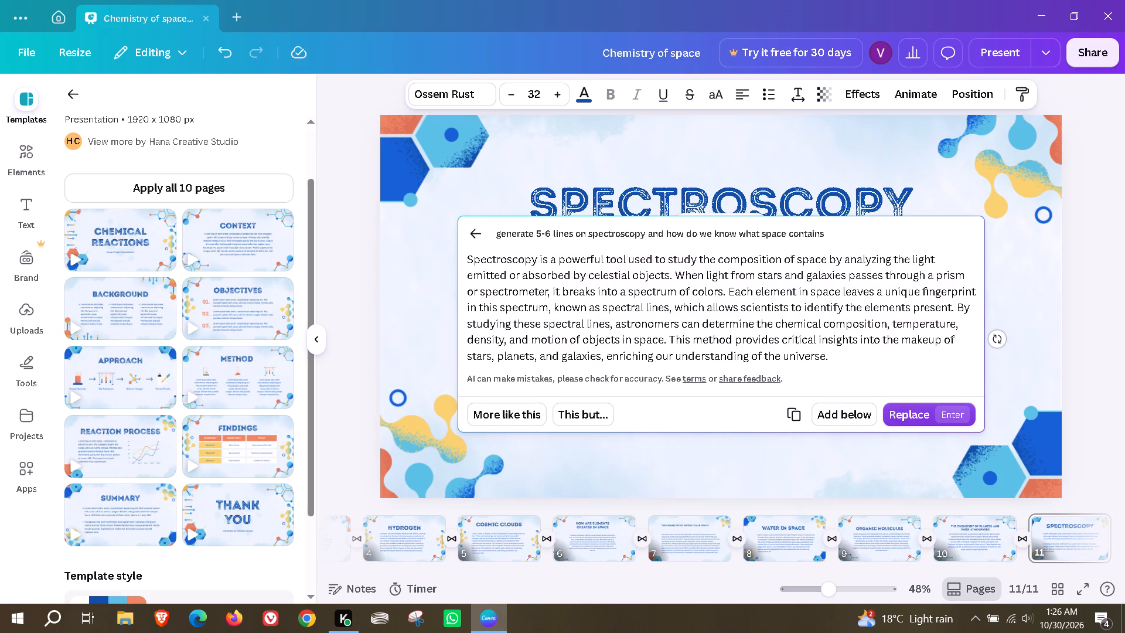
click(911, 421)
Scale the eleventh page's body text down to a font size of about 29.2 and shift it slightly up and right on the slide.
drag(966, 460, 929, 429)
click(742, 475)
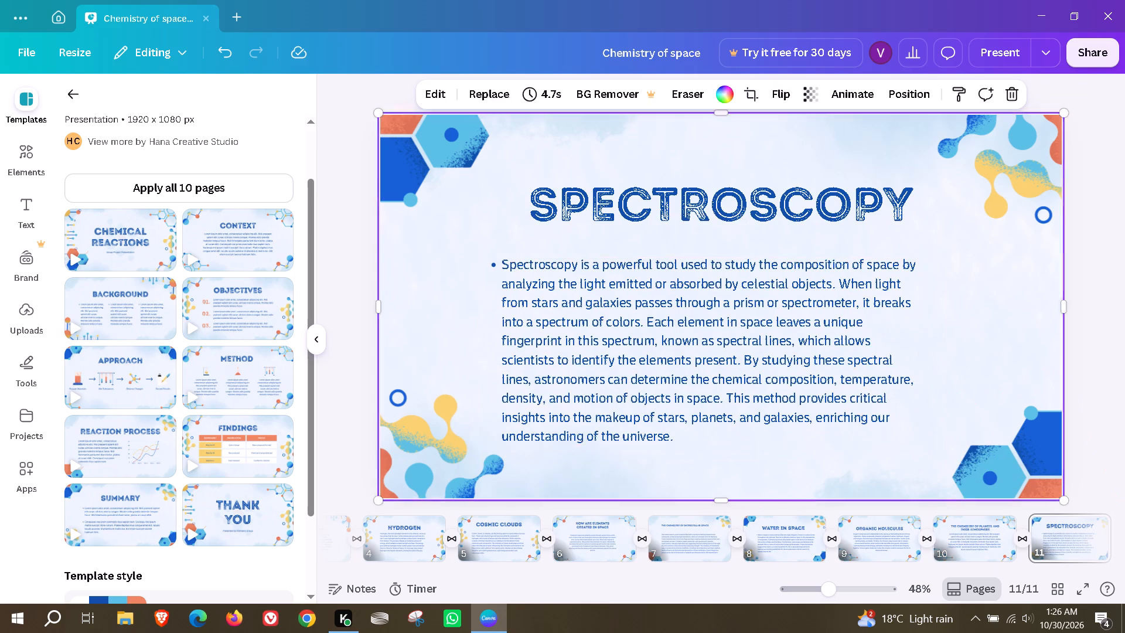
drag(747, 420, 762, 413)
Add the template's "Context" layout as a new twelfth page.
scroll(971, 540, down, 4)
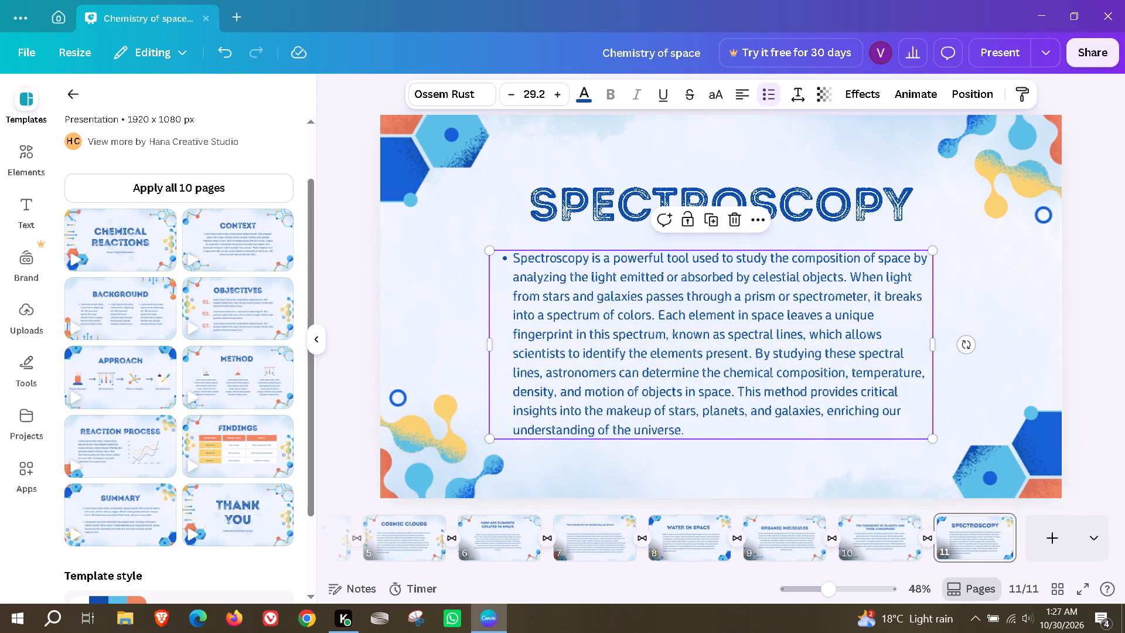
click(213, 251)
click(671, 365)
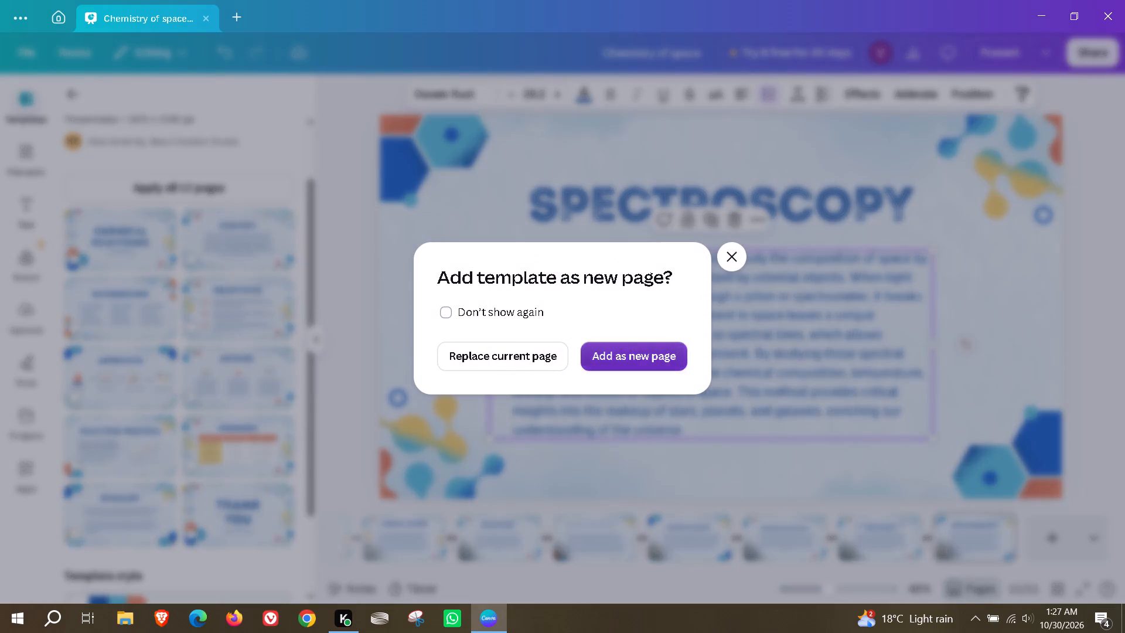
Replace the twelfth page's "Context" heading with "THE JAMES WEB TELESCOPE AND COSMIC CHEMISTRY".
double_click(694, 210)
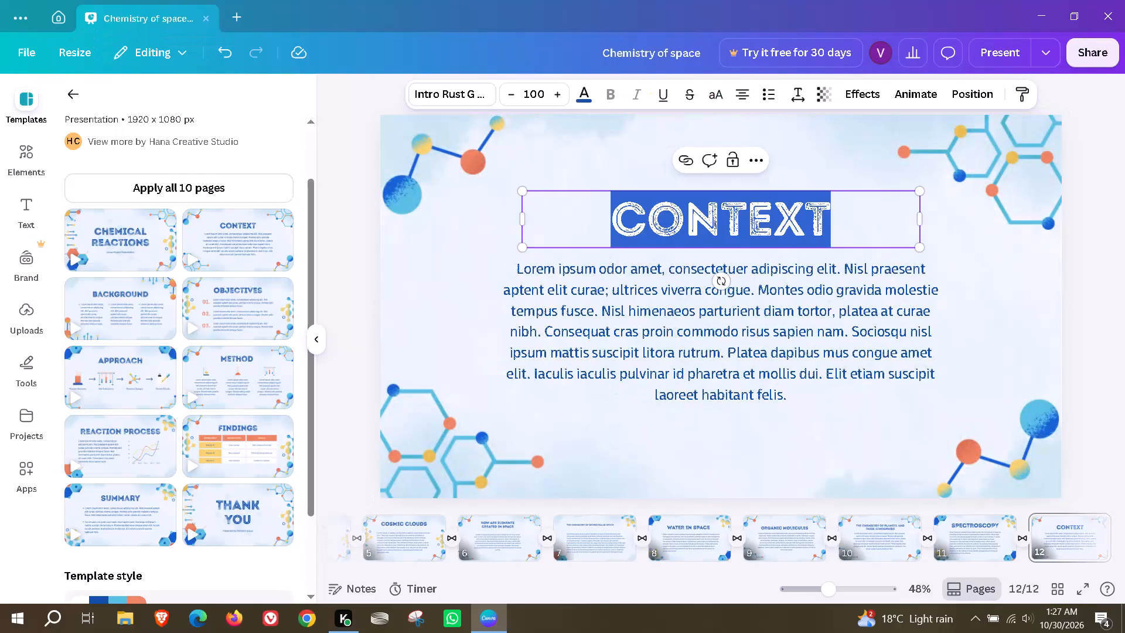
text(THE JAMES WEB TELESCOPE AND CS)
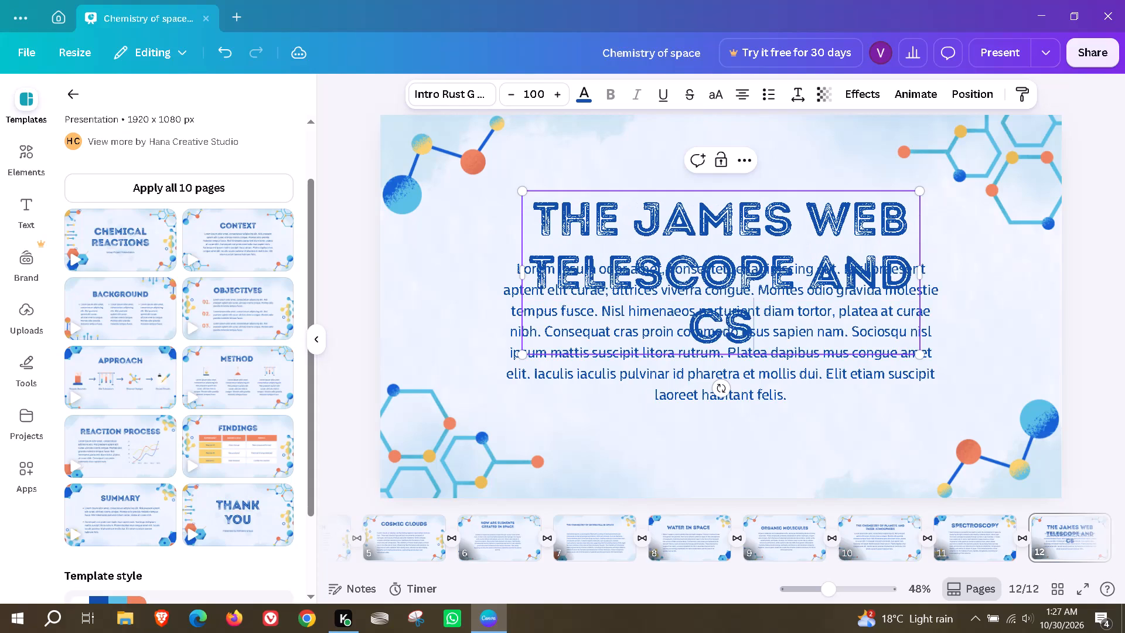
key(shift+BackSpace)
text(PS)
key(shift+BackSpace)
key(shift+BackSpace)
text(OSMIC)
key(space)
text(CJ)
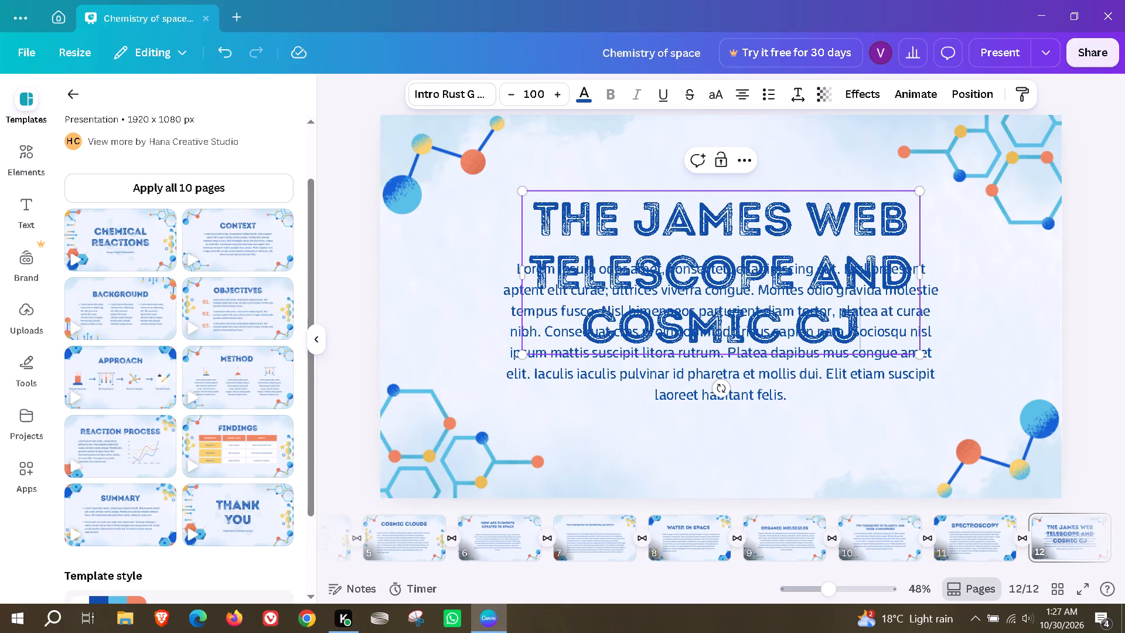
key(shift+BackSpace)
text(HEMISYU)
key(shift+BackSpace)
text(RU)
key(shift+BackSpace)
key(shift+BackSpace)
key(shift+BackSpace)
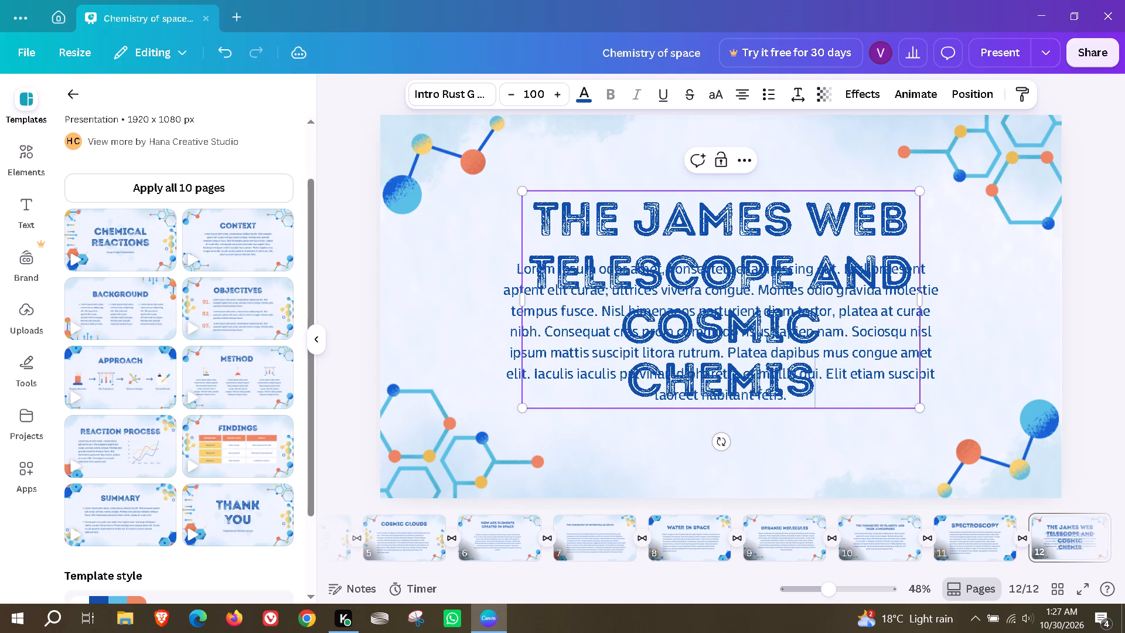
text(TRY)
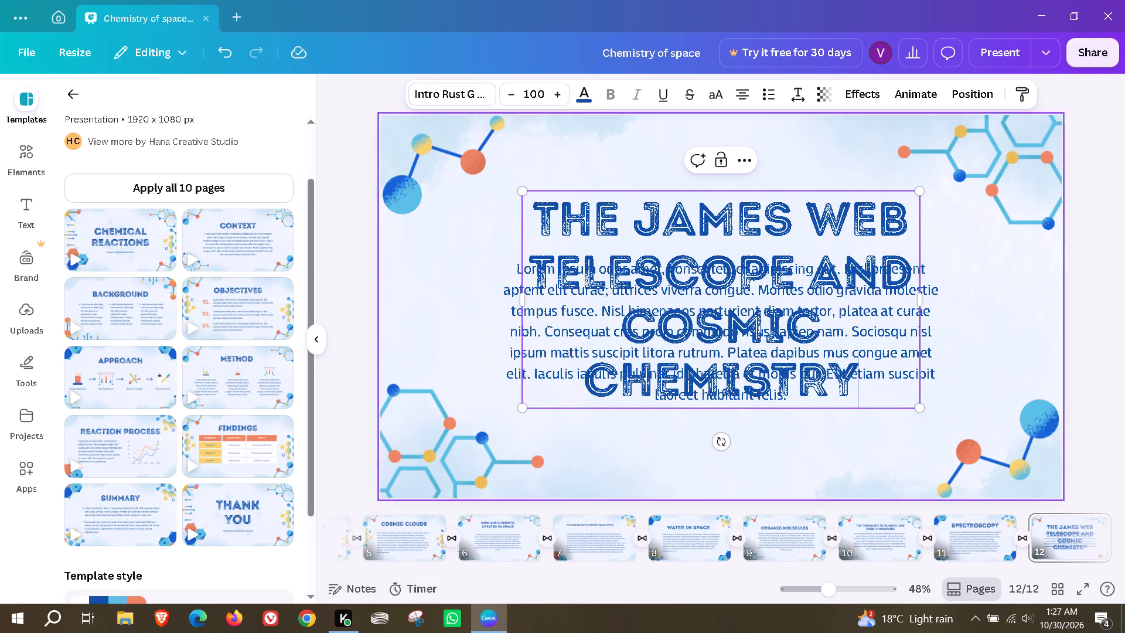
Scale the twelfth page's heading down to a font size of about 53.3 and widen its box to fit two lines.
drag(925, 407, 776, 241)
drag(738, 246, 888, 241)
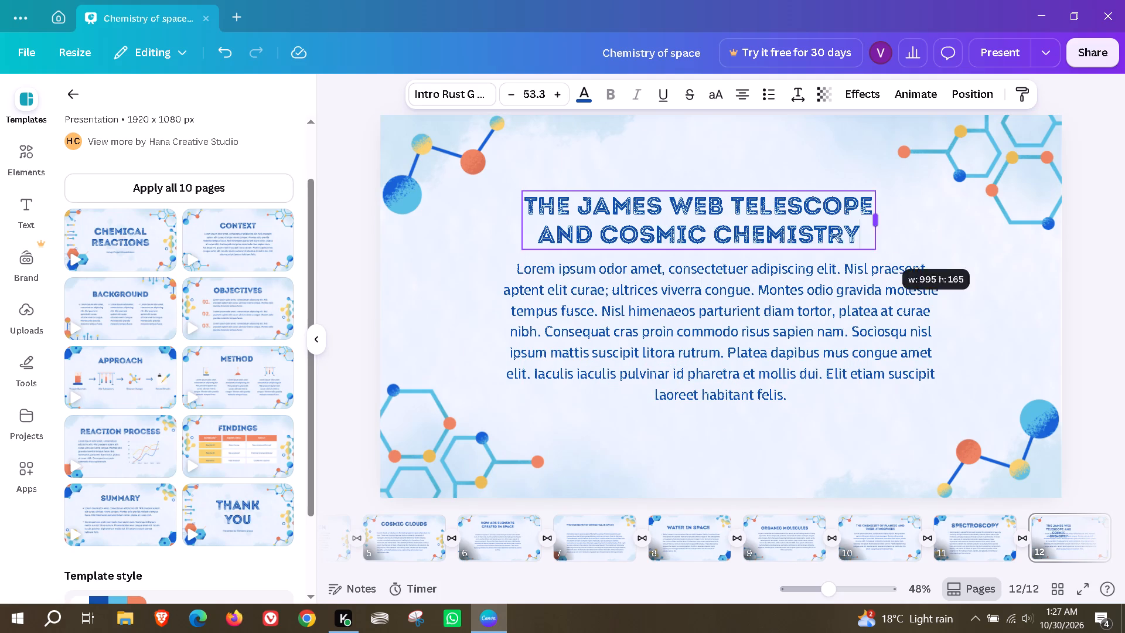
drag(888, 241, 905, 239)
click(979, 310)
Replace the twelfth page's body text using Magic Write with the prompt "generate 5-6 lines on james web telescope and cosmic chemistry".
double_click(771, 349)
click(752, 236)
scroll(845, 501, down, 3)
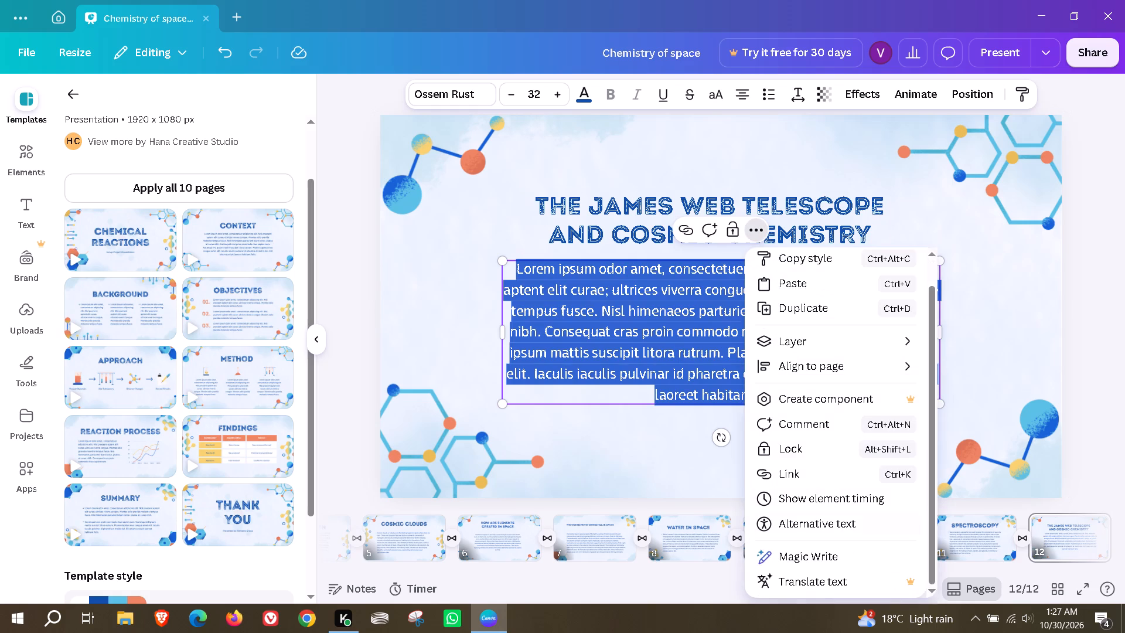
click(846, 548)
click(838, 267)
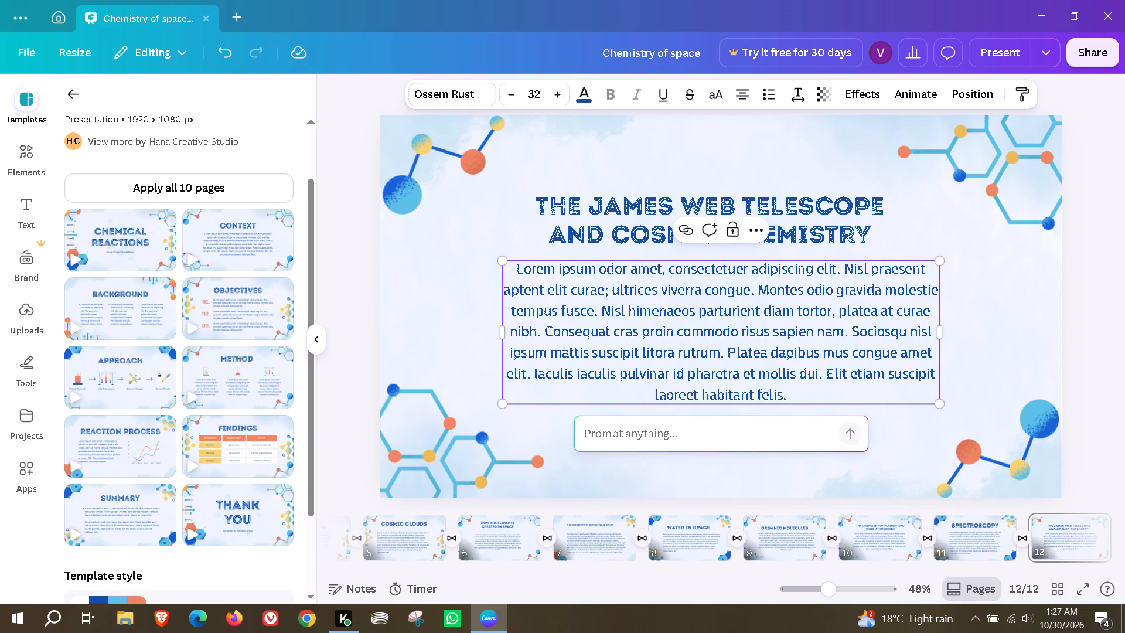
text(genea)
key(BackSpace)
text(rate)
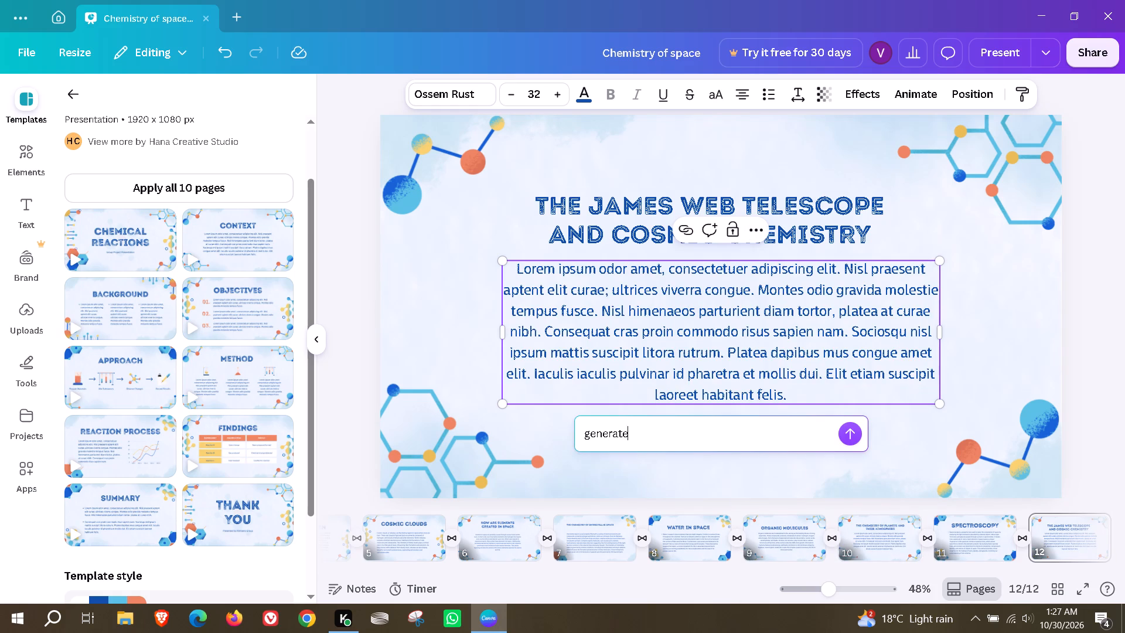
key(space)
text(5-9)
key(BackSpace)
text(6 lines on spectroscopy and ja)
key(BackSpace)
key(BackSpace)
key(BackSpace)
key(BackSpace)
key(BackSpace)
key(BackSpace)
key(BackSpace)
key(BackSpace)
key(BackSpace)
key(BackSpace)
key(BackSpace)
key(BackSpace)
key(BackSpace)
key(BackSpace)
key(BackSpace)
key(BackSpace)
key(BackSpace)
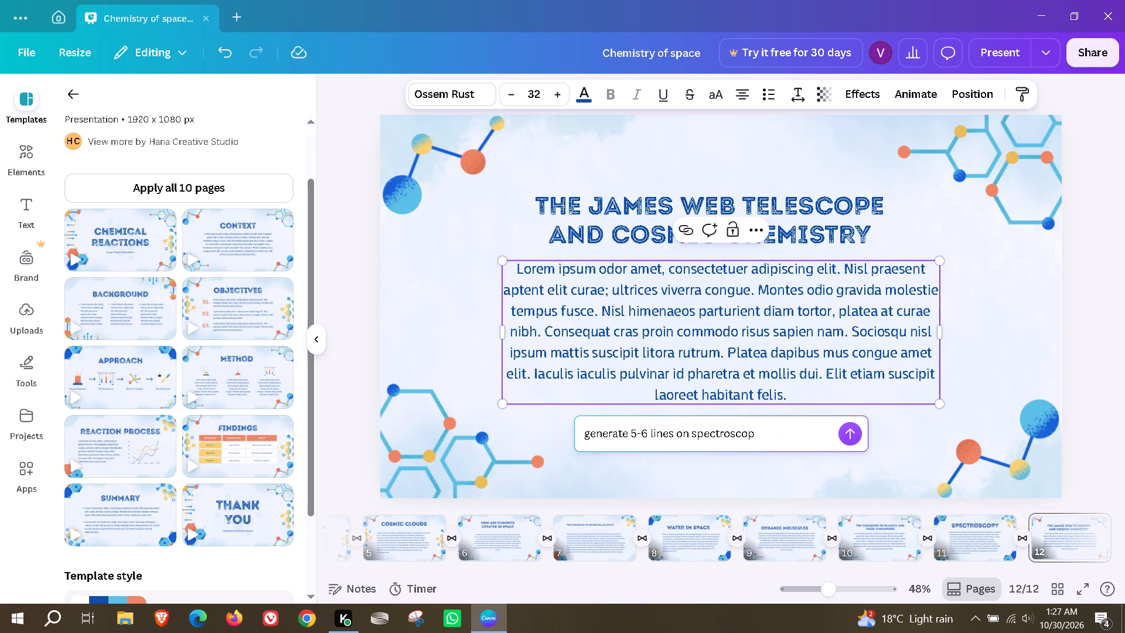
key(BackSpace)
key(BackSpace)
text(james web telescopea)
key(space)
key(BackSpace)
key(BackSpace)
text(a dn c)
key(BackSpace)
key(BackSpace)
key(BackSpace)
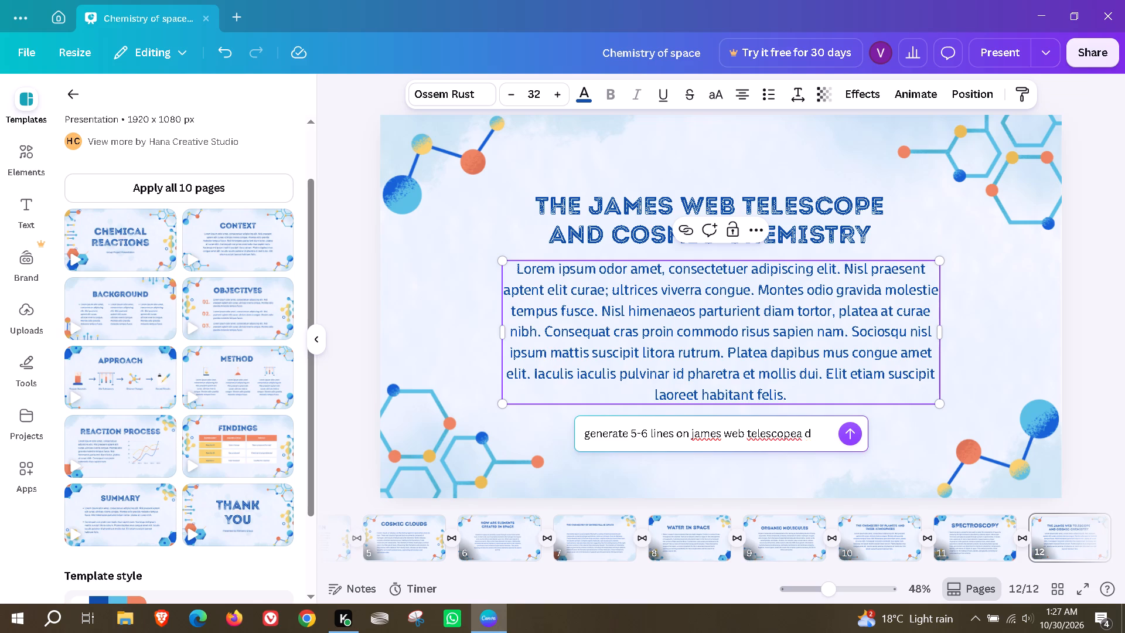
key(BackSpace)
key(BackSpace)
key(BackSpace)
key(space)
text(and cosmic chem)
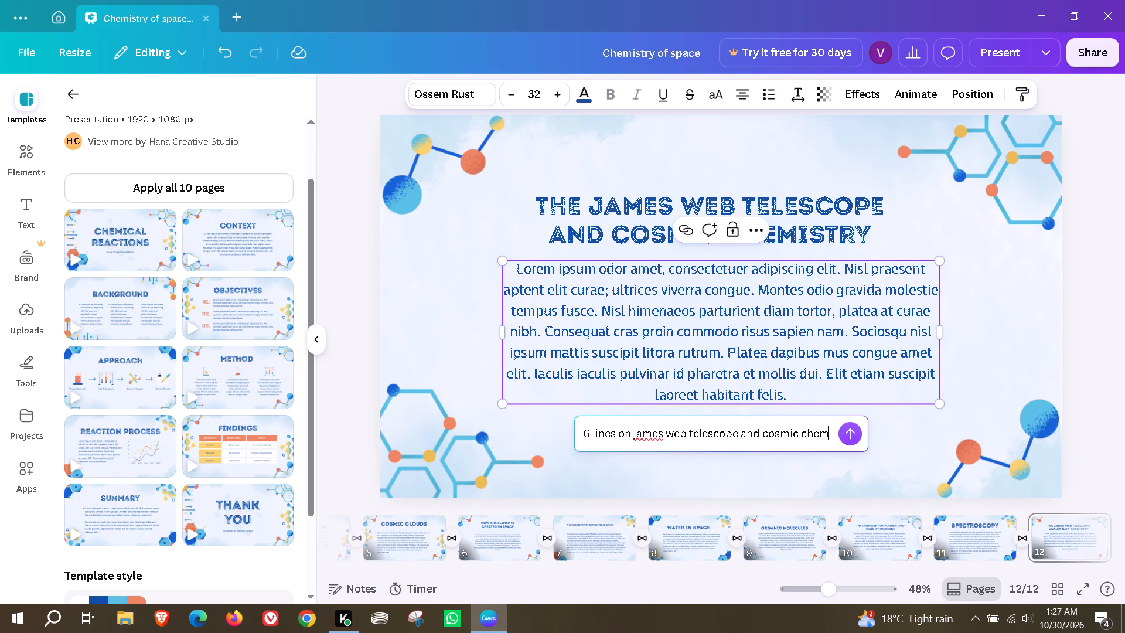
text(istry)
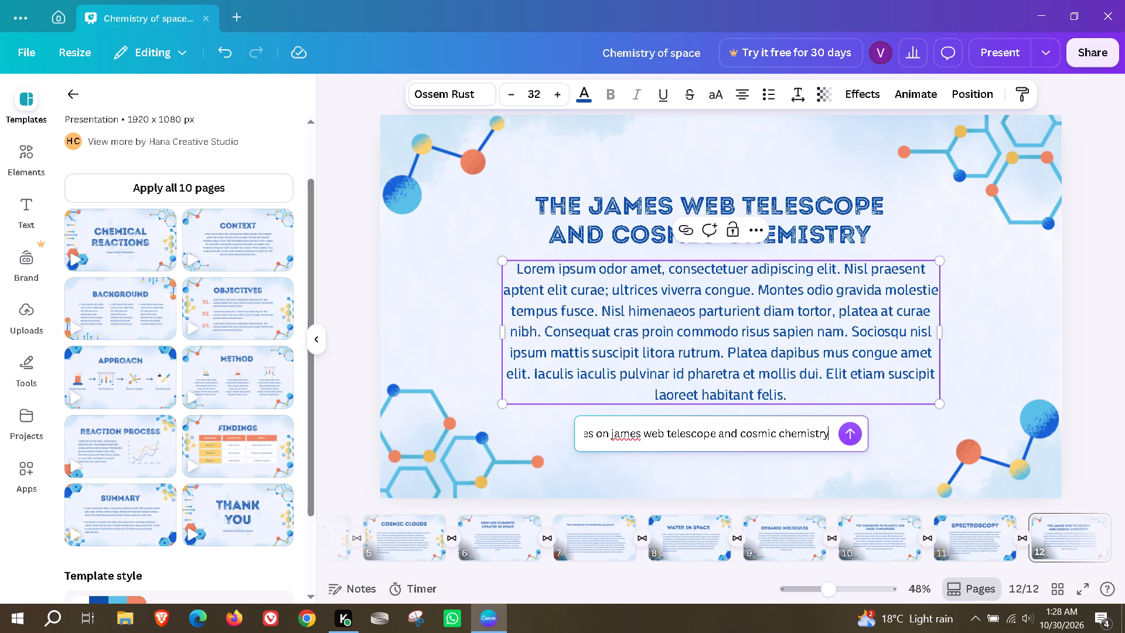
key(Return)
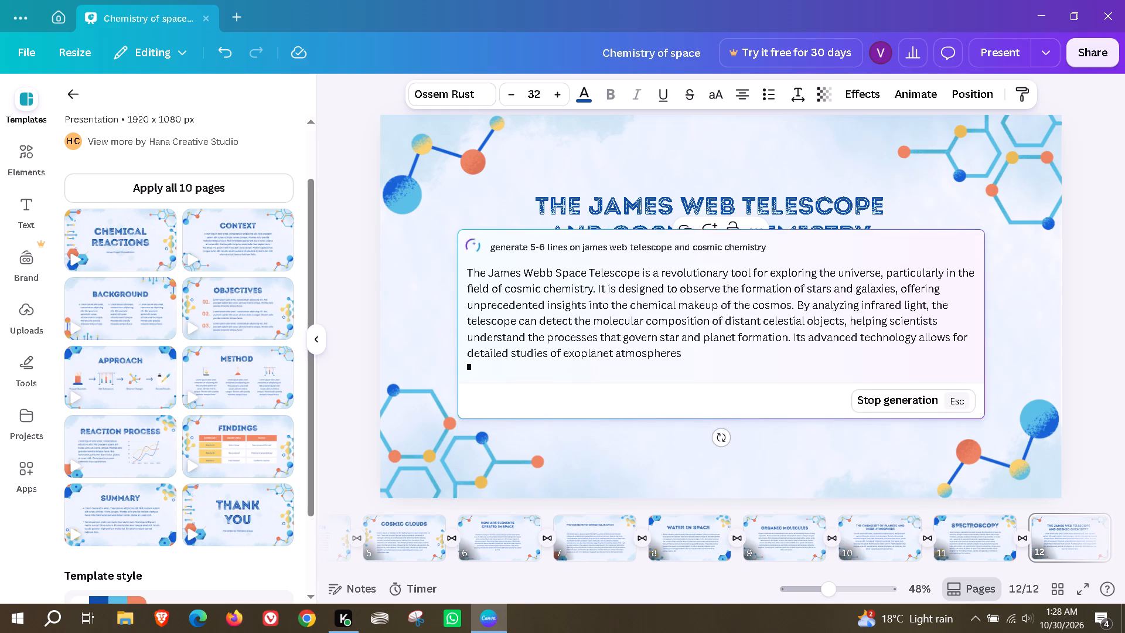
click(902, 412)
Scale the twelfth page's body text down slightly and widen its box so the paragraph fits between the corner graphics.
drag(943, 470, 905, 437)
drag(899, 355, 940, 358)
click(778, 448)
Scale the twelfth page's heading down to a font size of about 47 and centre it above the body text.
click(786, 233)
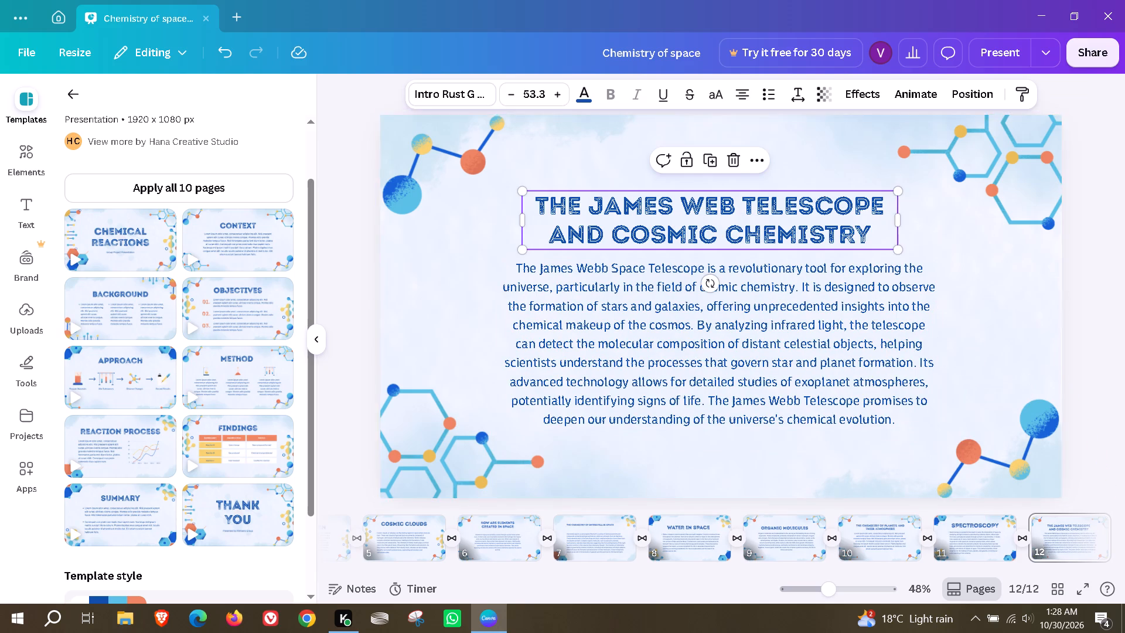
drag(895, 251, 853, 235)
drag(782, 218, 813, 223)
click(1001, 257)
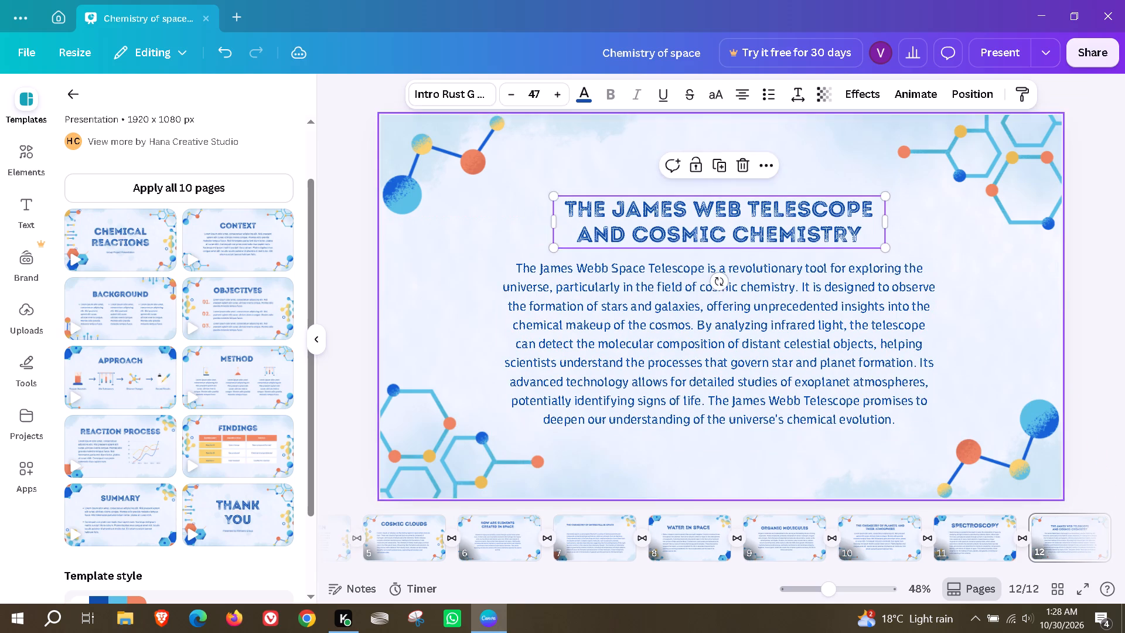
Add the template's "Summary" layout as a new thirteenth page.
scroll(858, 549, down, 6)
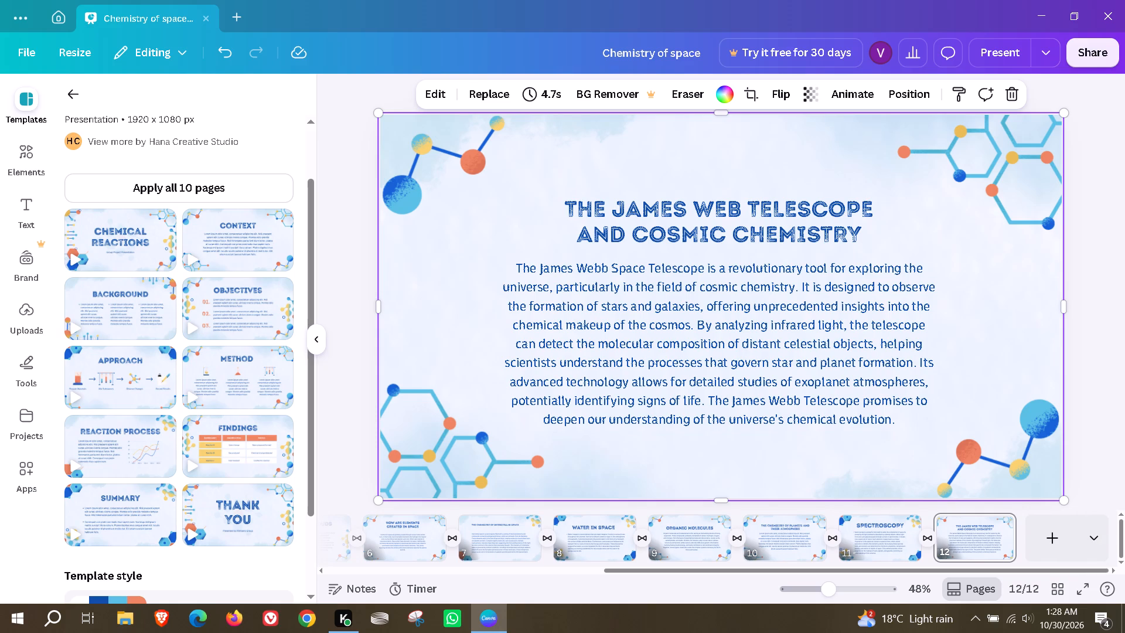
click(262, 304)
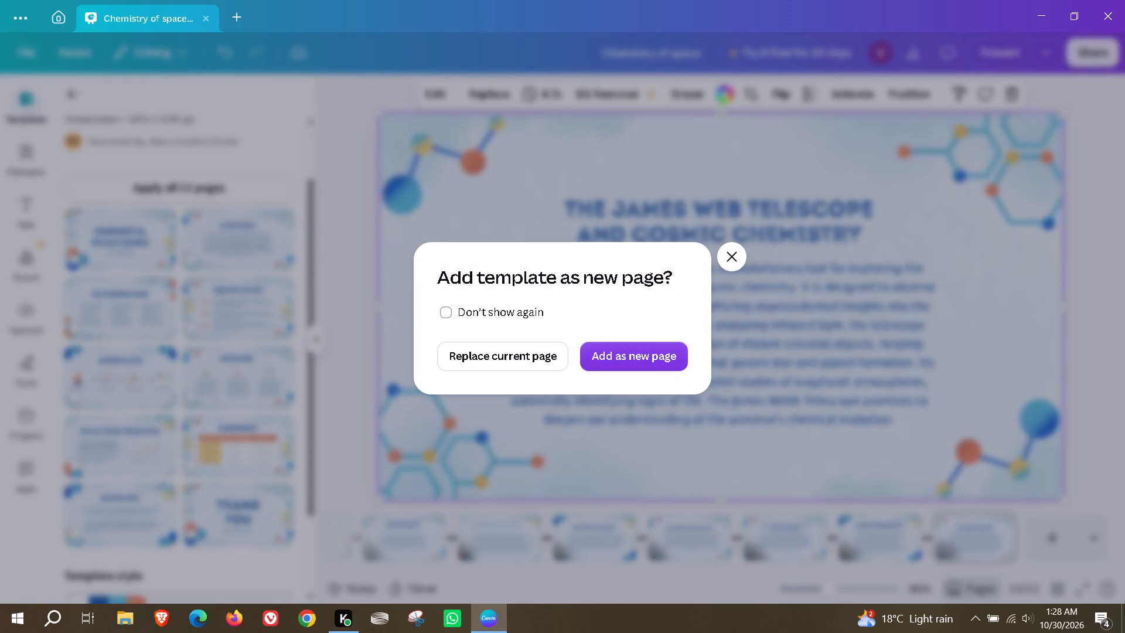
click(731, 263)
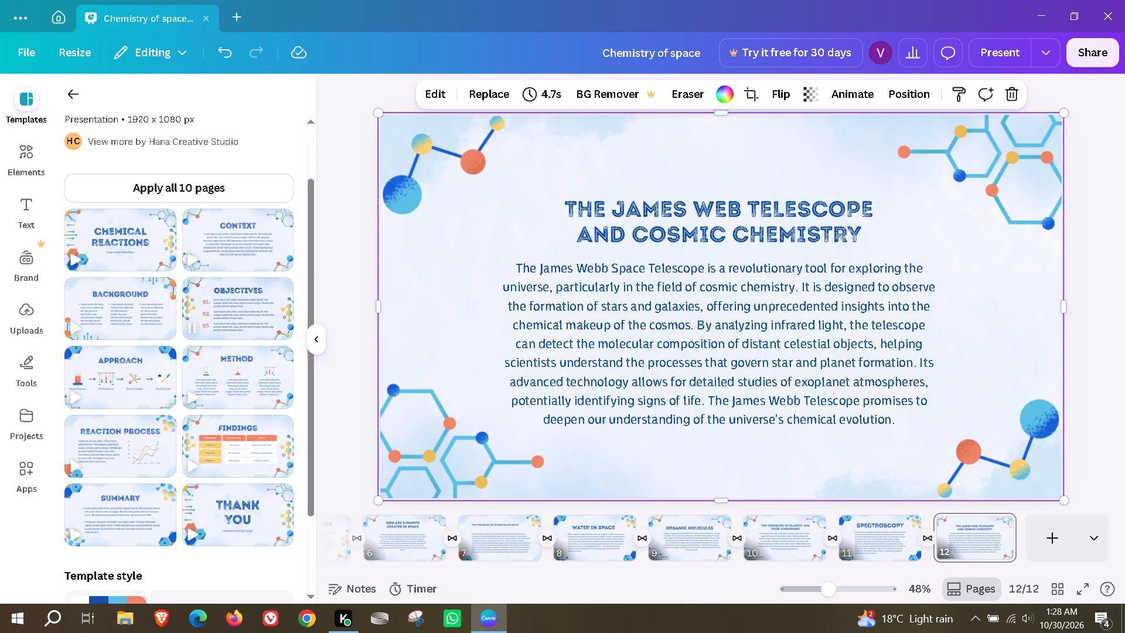
click(132, 539)
click(634, 352)
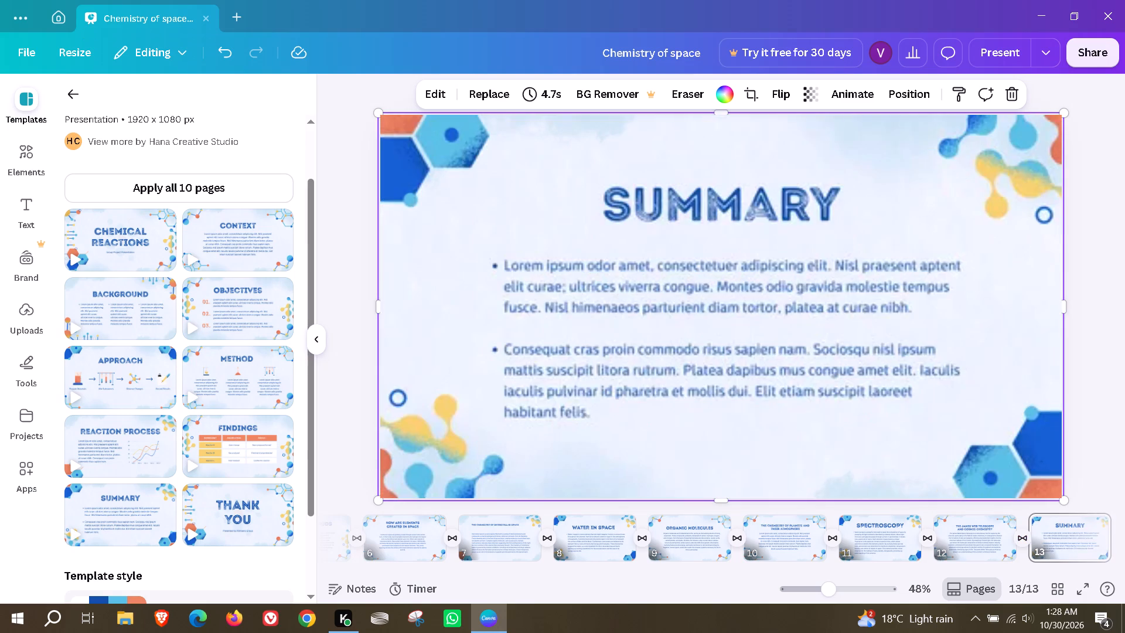
Replace the thirteenth page's "Summary" heading with "CONCLUSION".
double_click(721, 218)
key(shift+o)
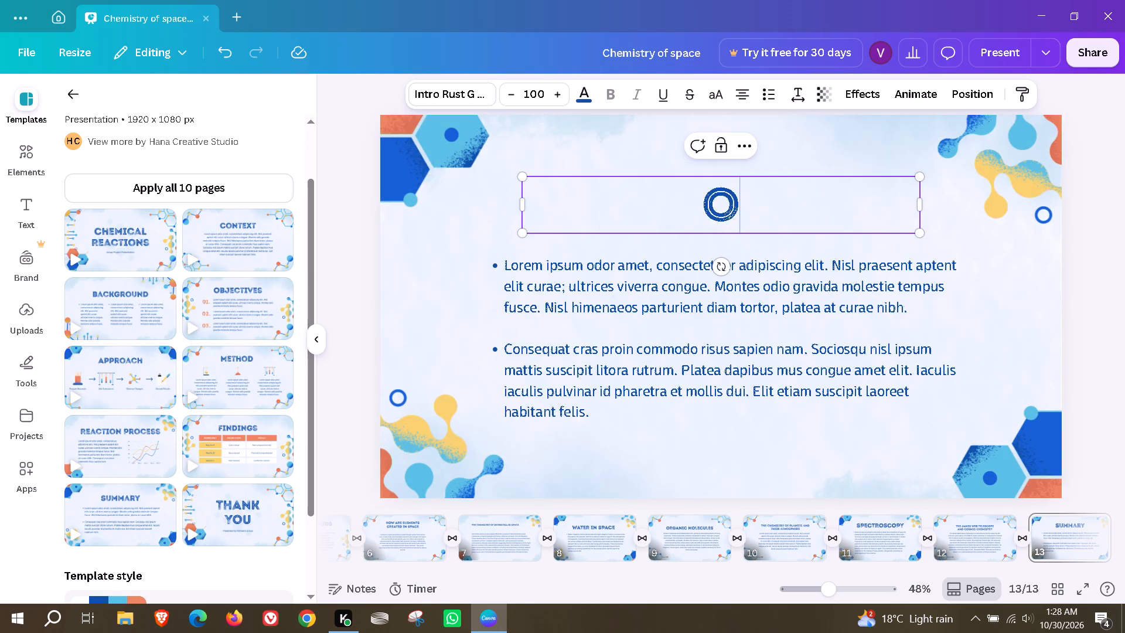
key(shift+BackSpace)
text(CONCLUSION)
Scale the "CONCLUSION" heading down to a font size of about 68.7 and centre it horizontally on the slide.
drag(922, 235, 831, 210)
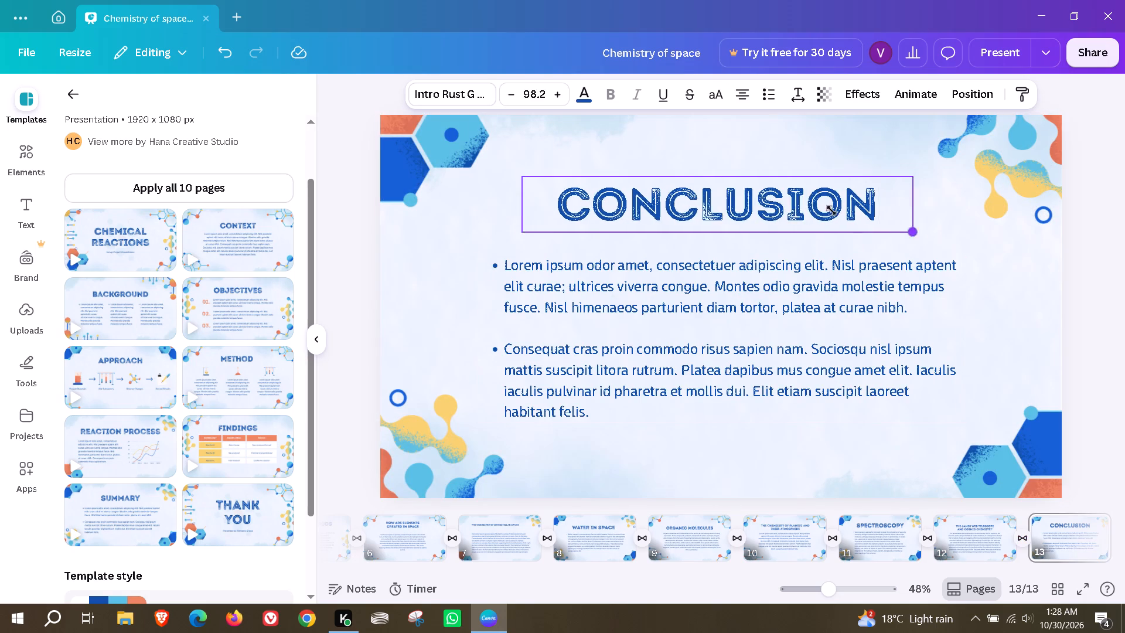
drag(831, 210, 799, 202)
drag(708, 195, 753, 195)
drag(851, 212, 840, 212)
drag(686, 193, 744, 192)
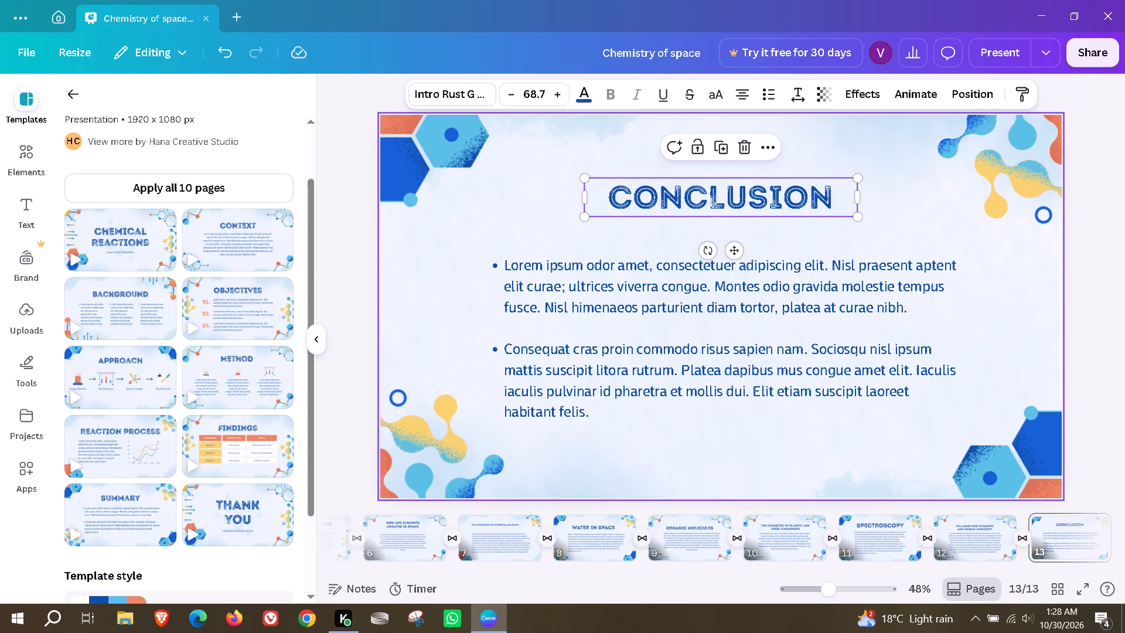
Replace the thirteenth page's body text using Magic Write with the prompt "conclude chemistry of space and tell how are we made of stardust in 5 -6 lines".
double_click(724, 294)
click(748, 235)
scroll(790, 359, down, 3)
click(799, 547)
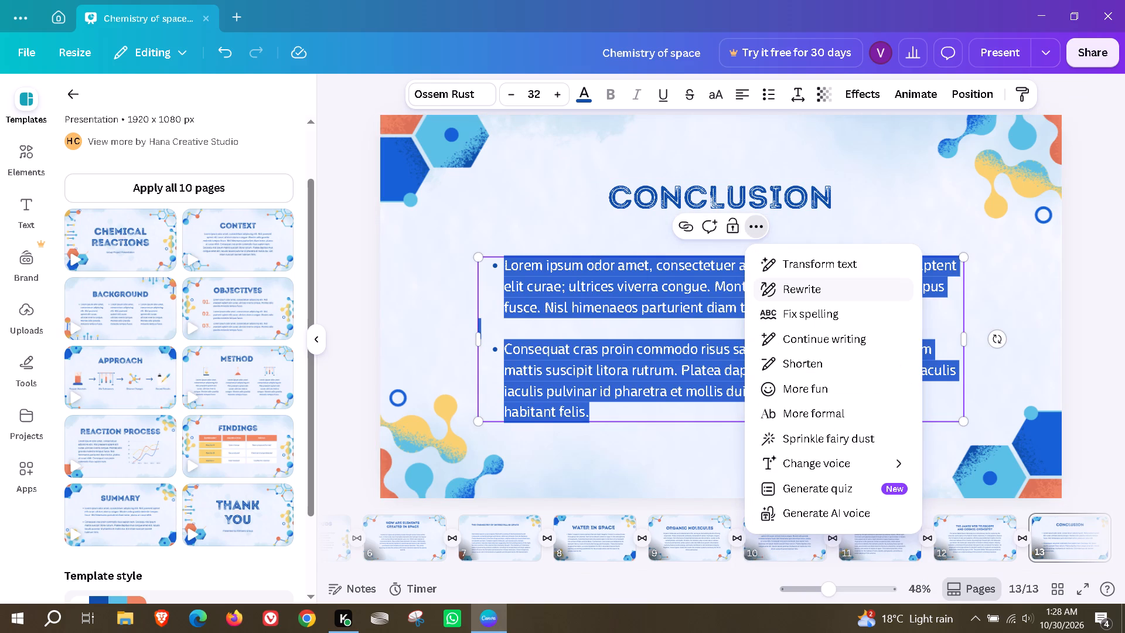
click(830, 264)
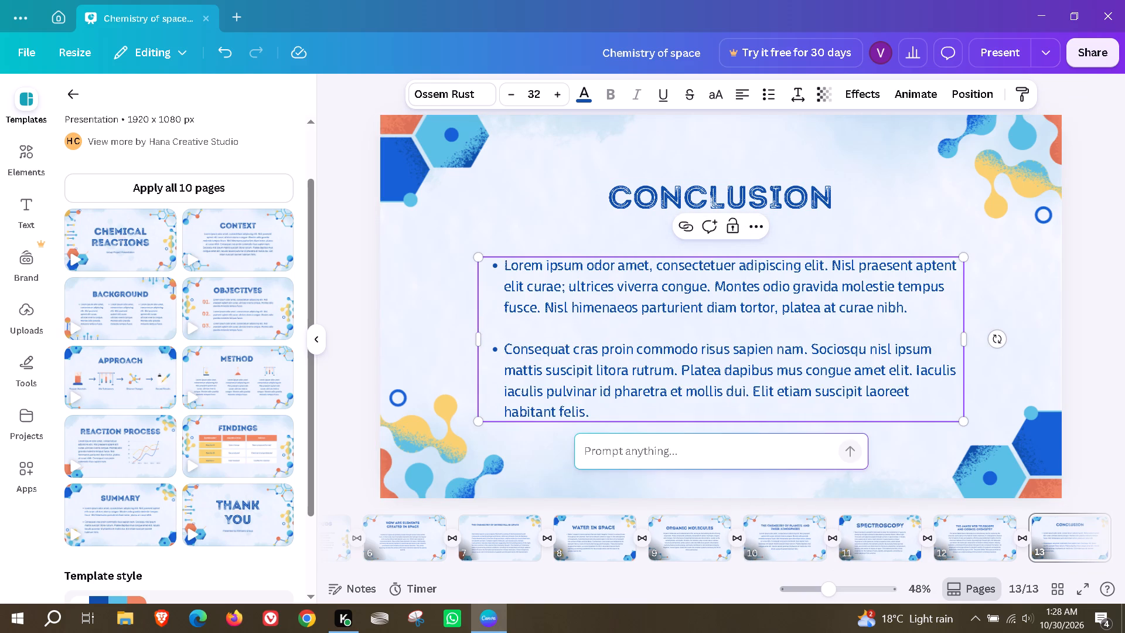
text(conclude chemistry of space and tell)
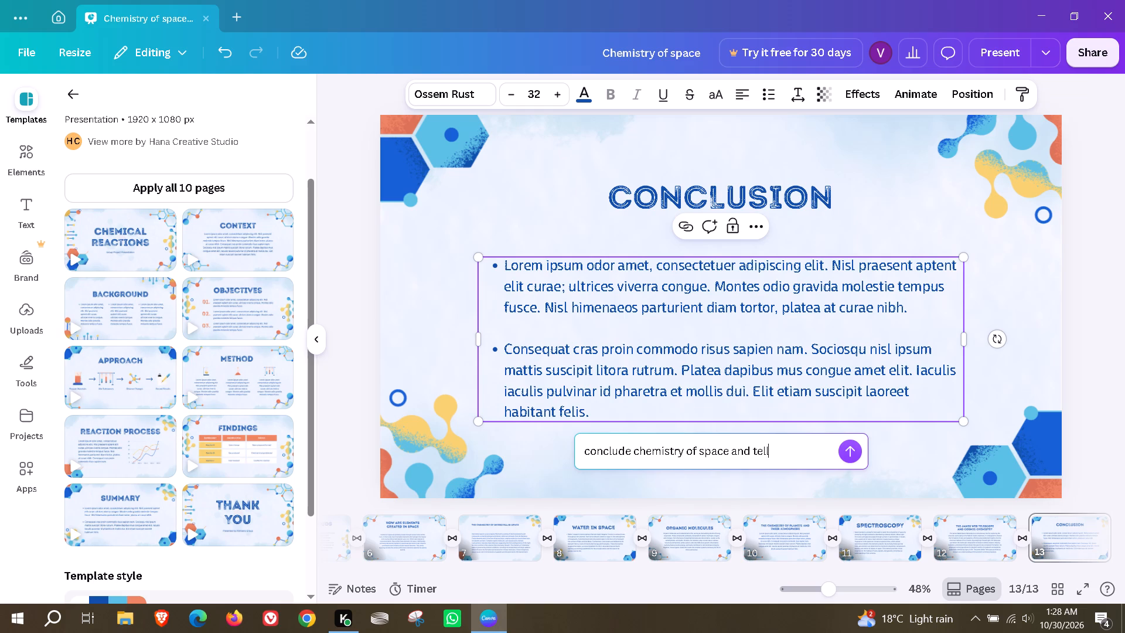
key(space)
text(how are w)
text(e made f)
key(BackSpace)
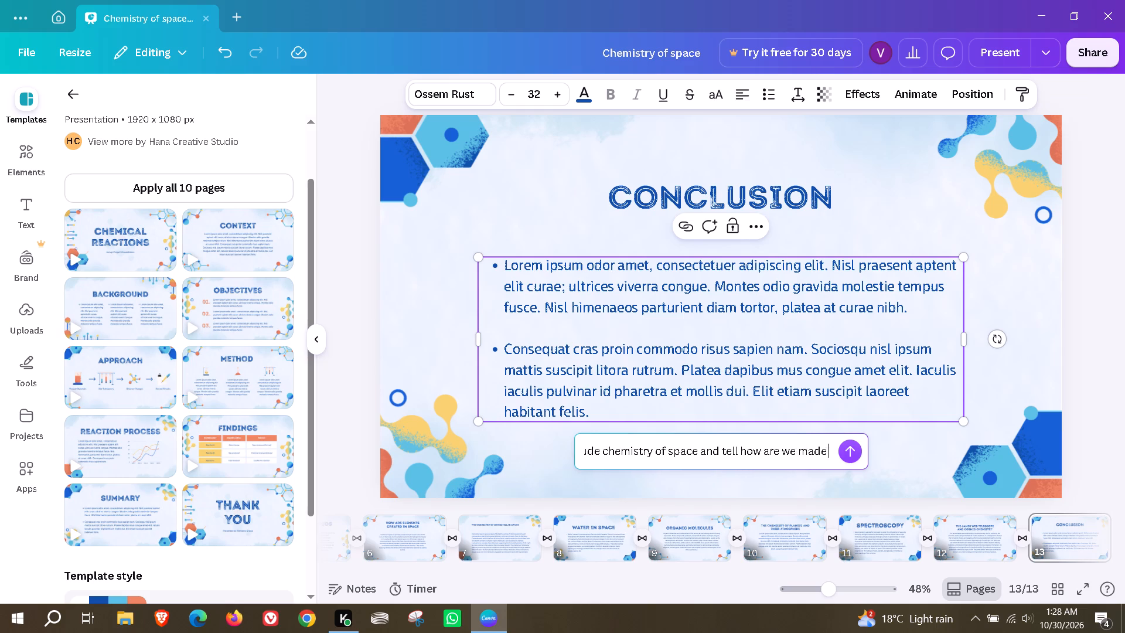
text(of stardust in5)
key(space)
key(BackSpace)
key(BackSpace)
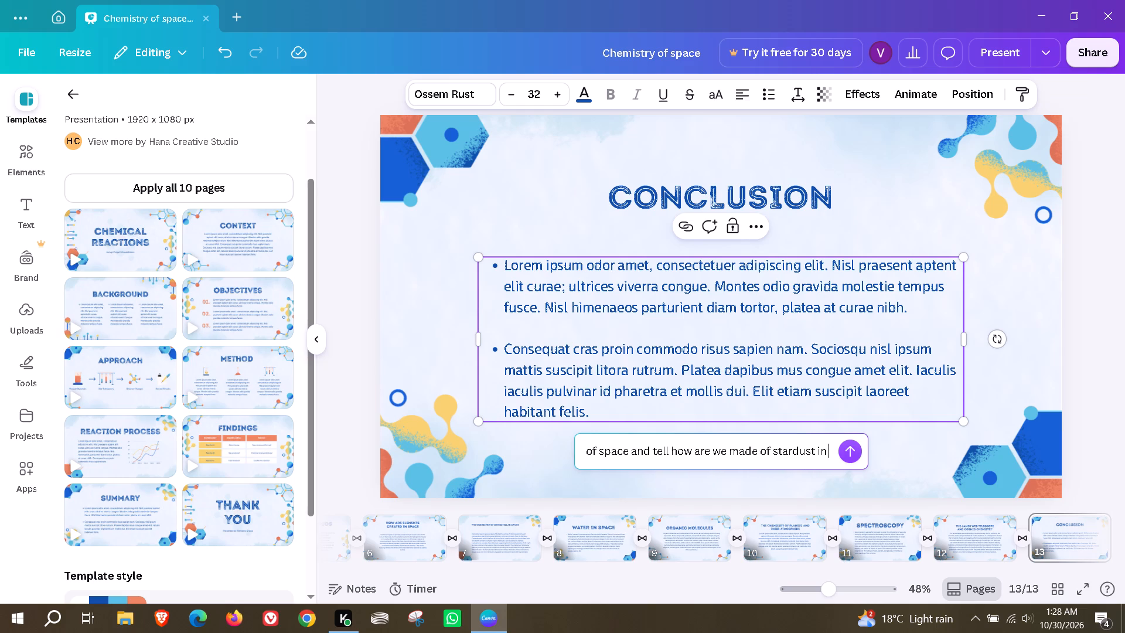
key(space)
text(5 o=)
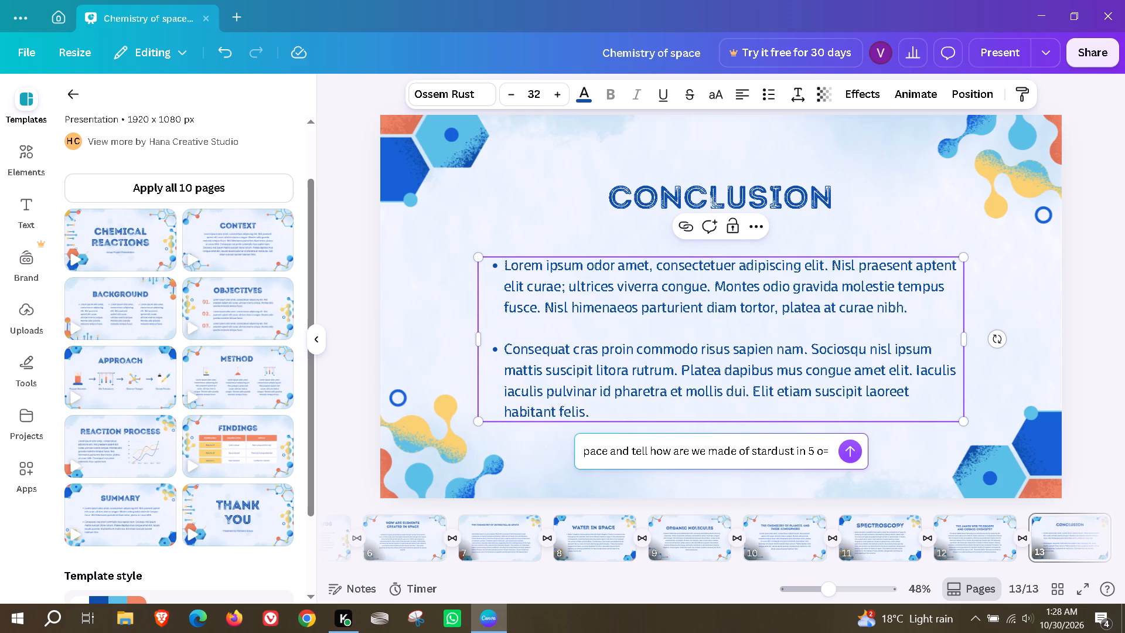
key(BackSpace)
key(BackSpace)
text(-6 lines)
key(Return)
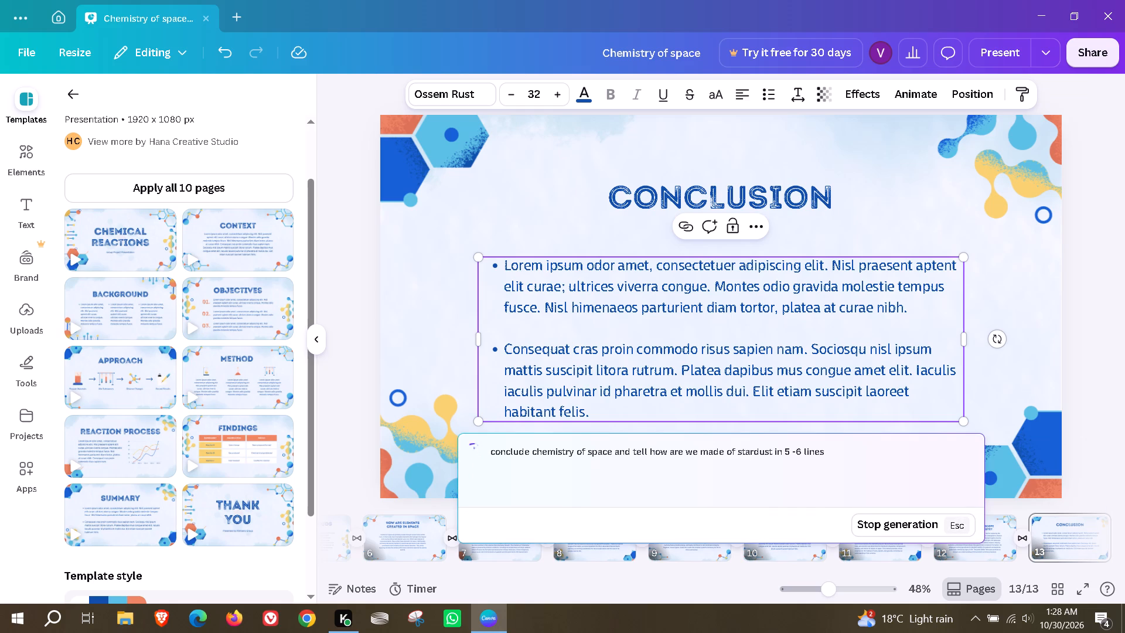
click(902, 408)
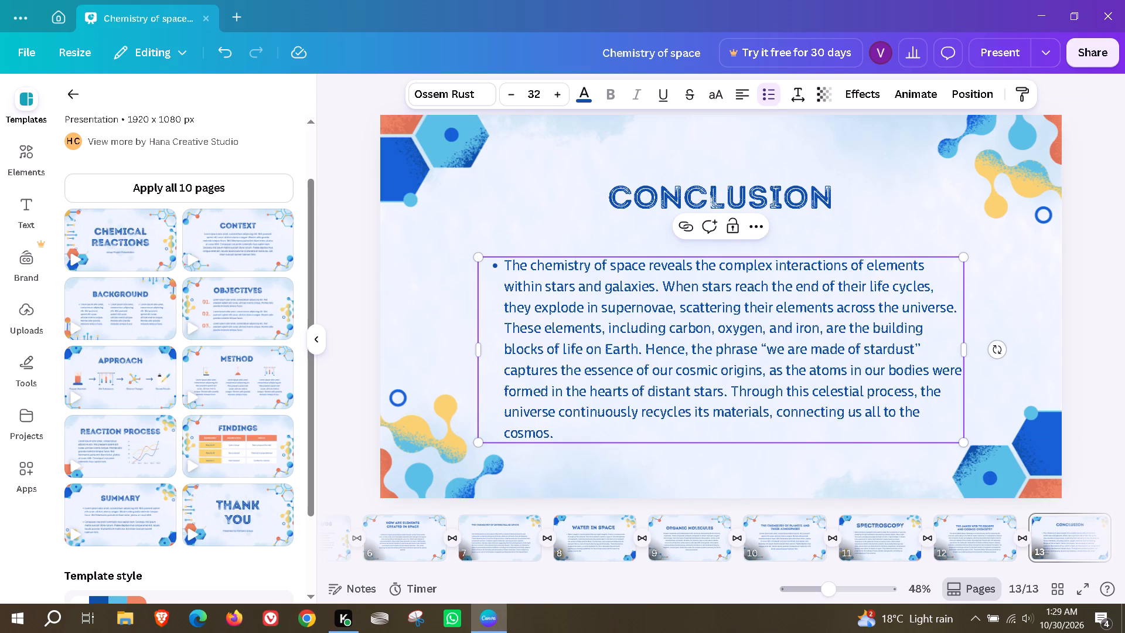
Scale the thirteenth page's body text down to a font size of about 30.4 and widen its text box.
drag(960, 442, 942, 420)
drag(949, 347, 986, 355)
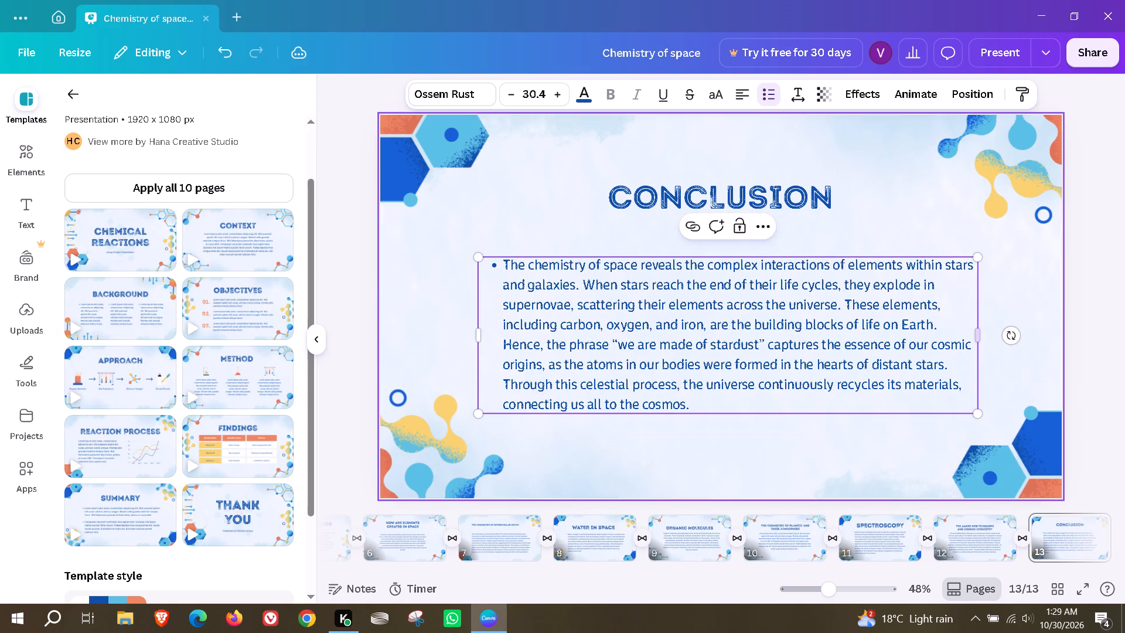
click(844, 446)
scroll(925, 534, down, 3)
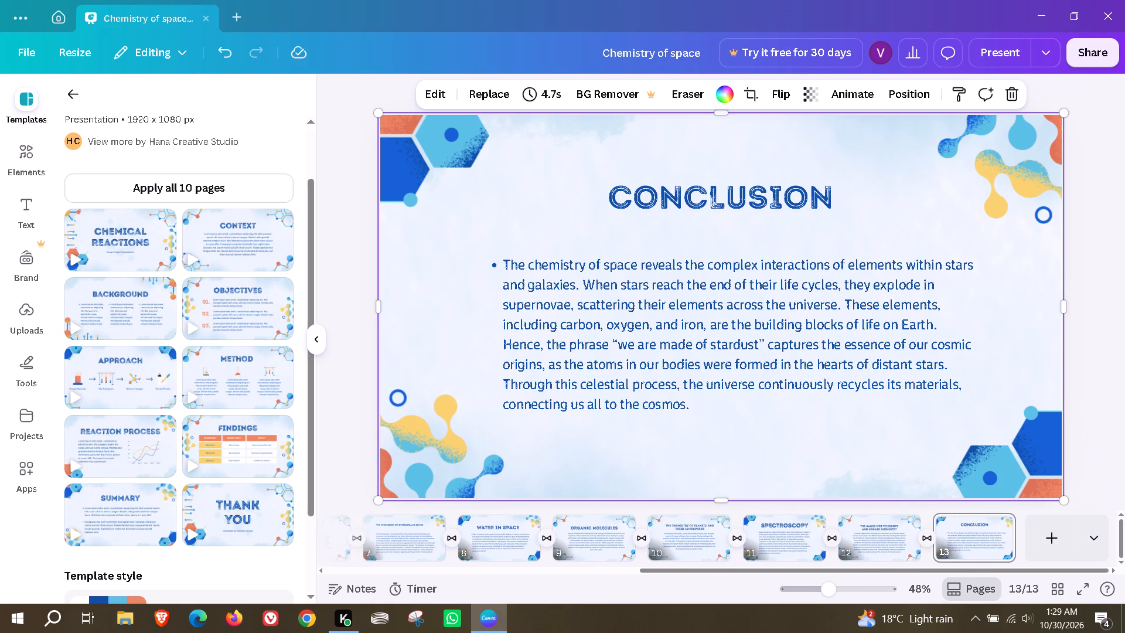
Add the template's "Thank You" page as a new fourteenth page.
click(272, 517)
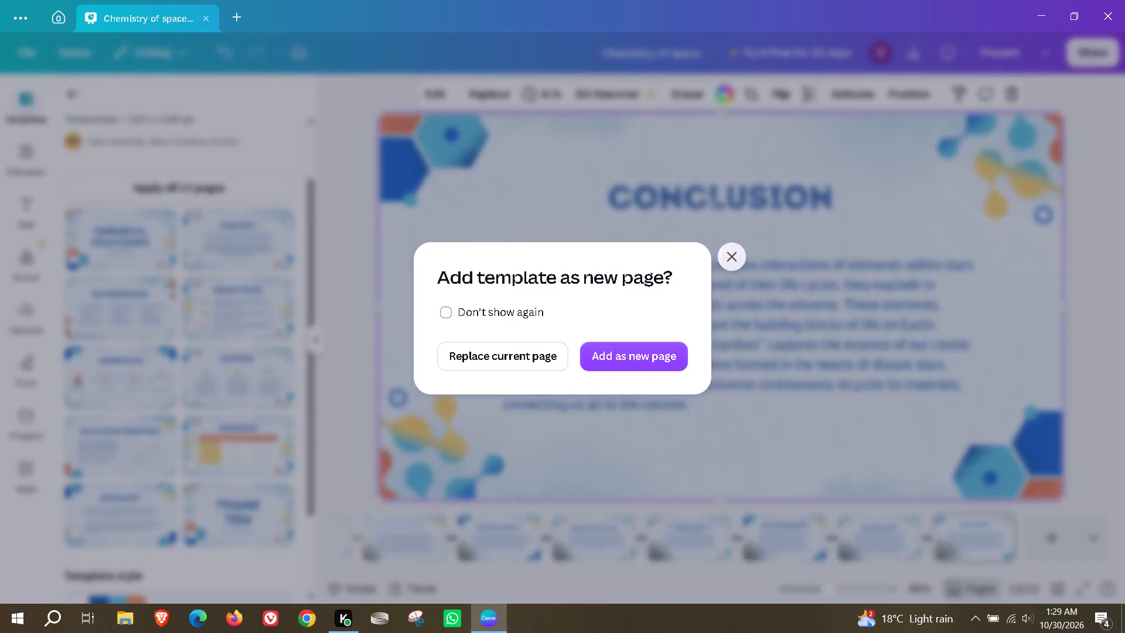
click(660, 365)
Replace the fourteenth page's "THANK YOU" heading with "CHEMISTRY IS MYSTERIOUS".
double_click(766, 257)
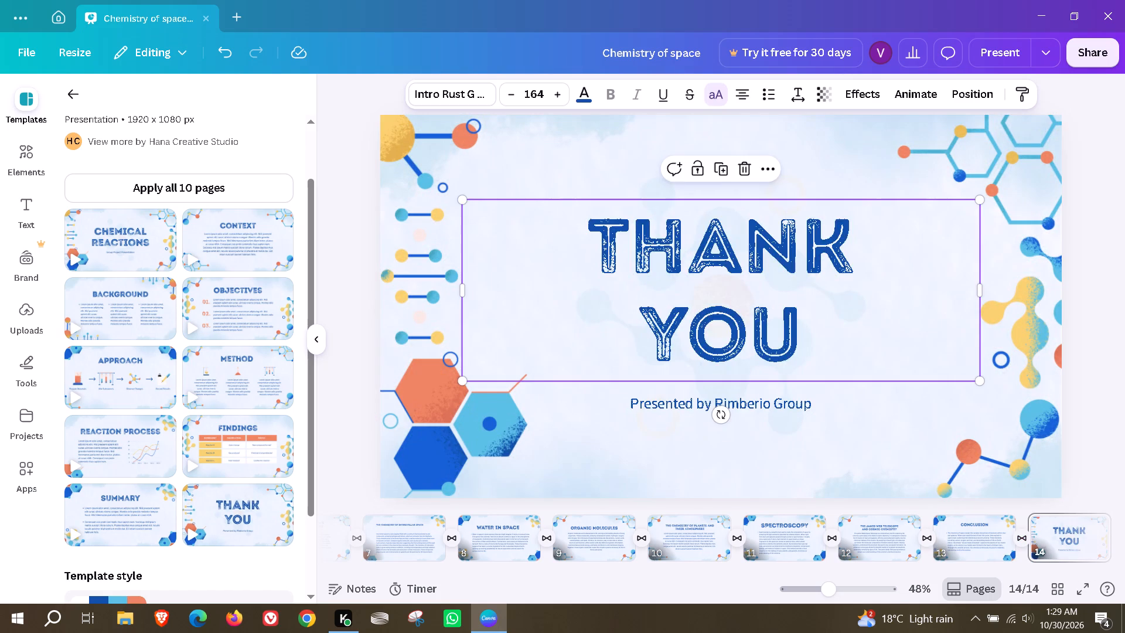
text(CHEMSI)
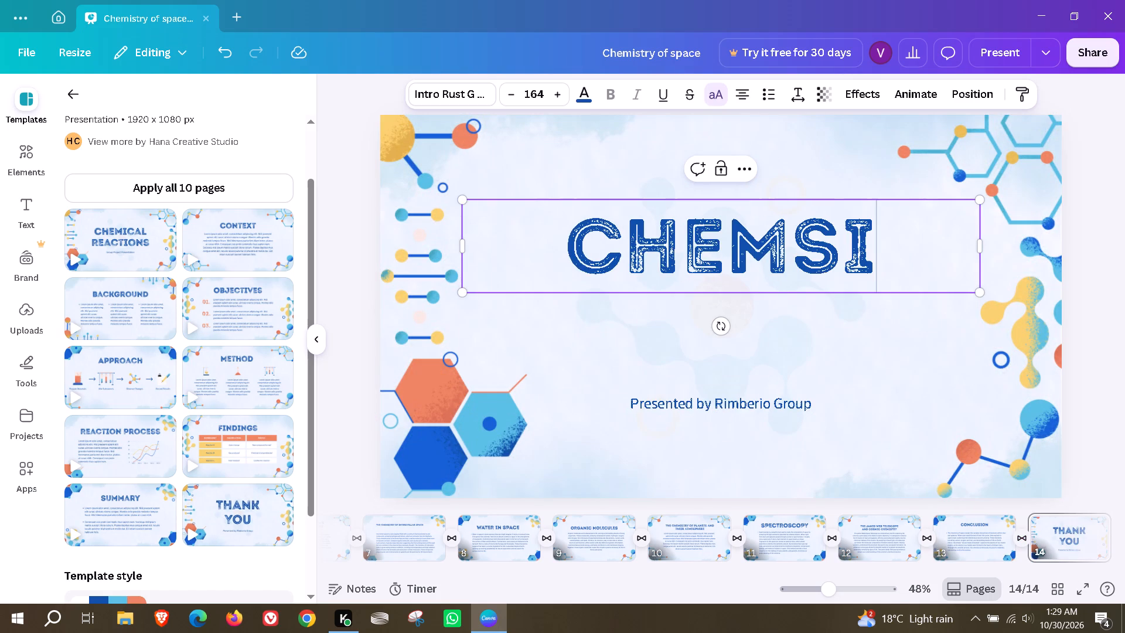
key(BackSpace)
key(BackSpace)
text(istry)
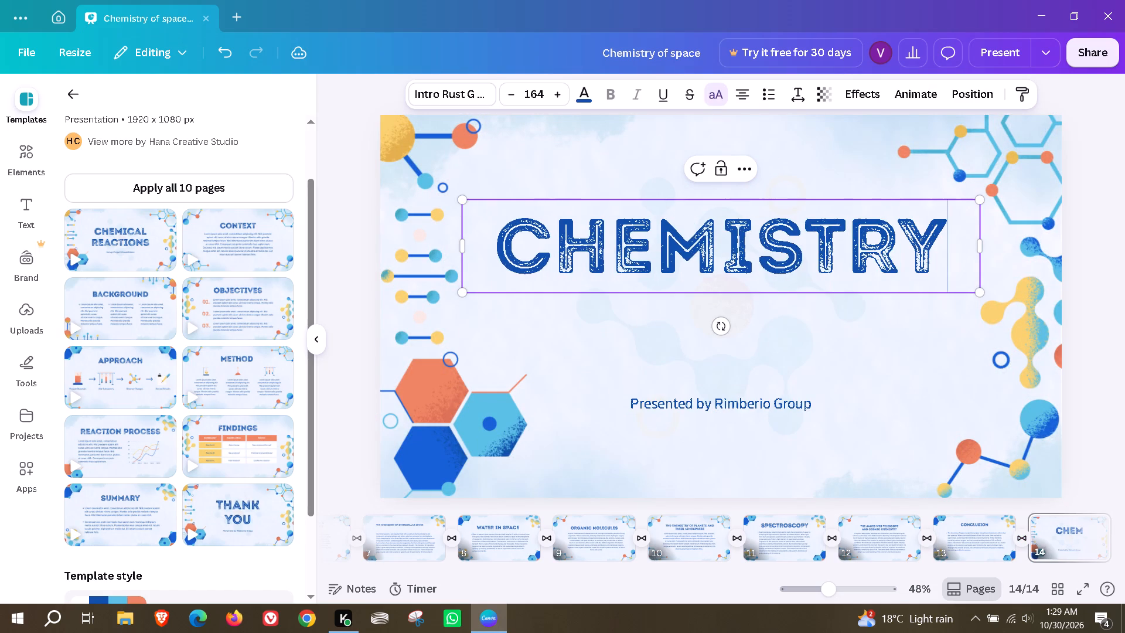
key(space)
text(is)
key(space)
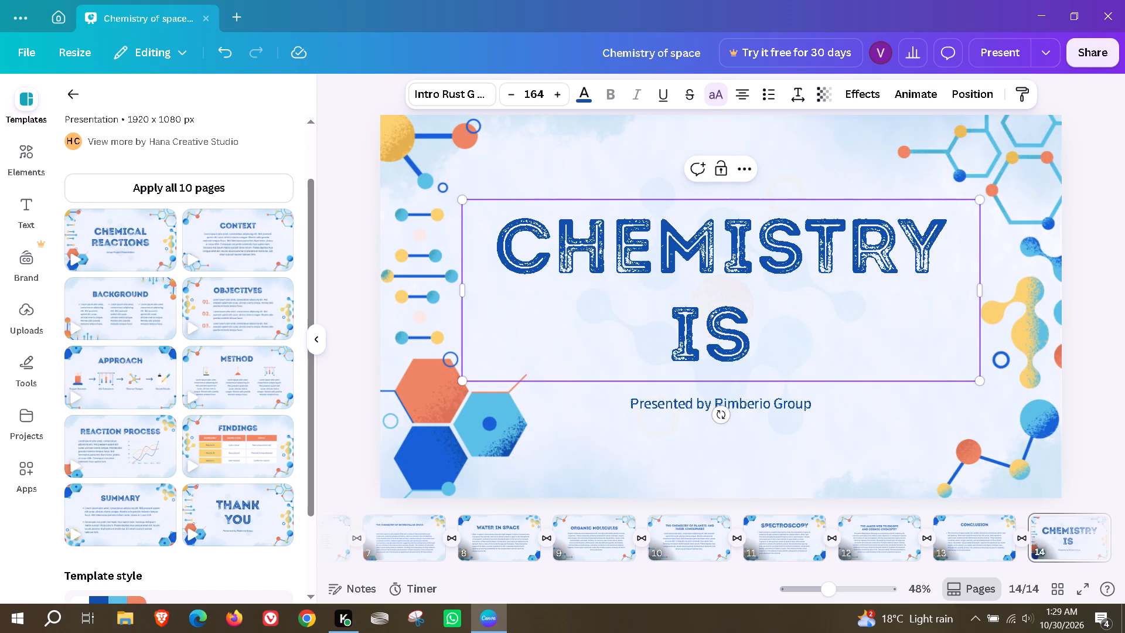
text(mysterious)
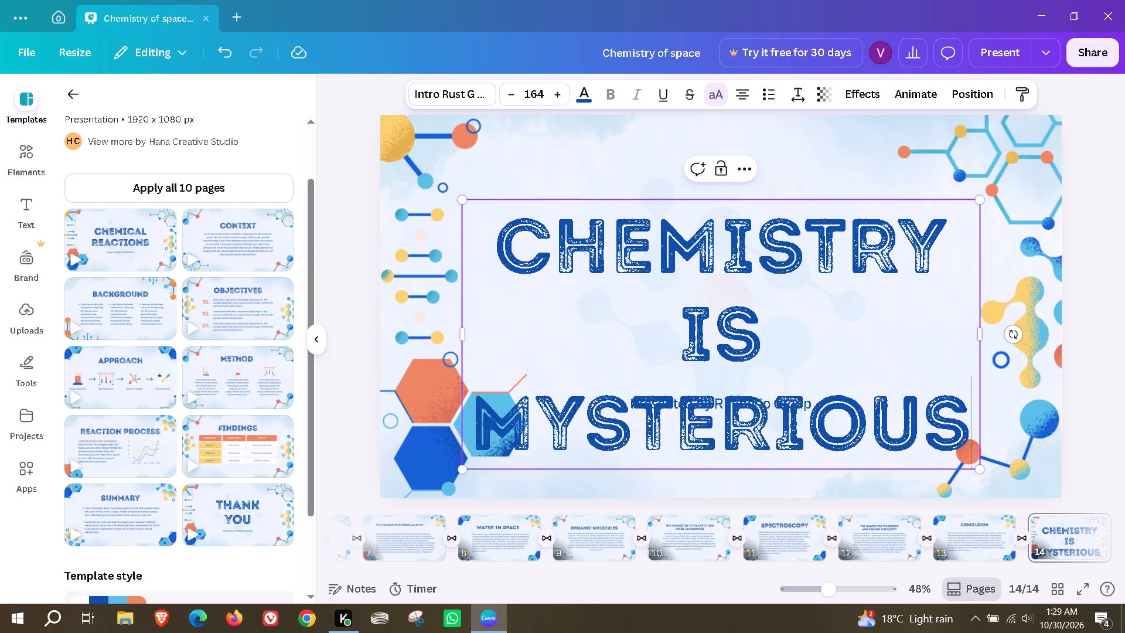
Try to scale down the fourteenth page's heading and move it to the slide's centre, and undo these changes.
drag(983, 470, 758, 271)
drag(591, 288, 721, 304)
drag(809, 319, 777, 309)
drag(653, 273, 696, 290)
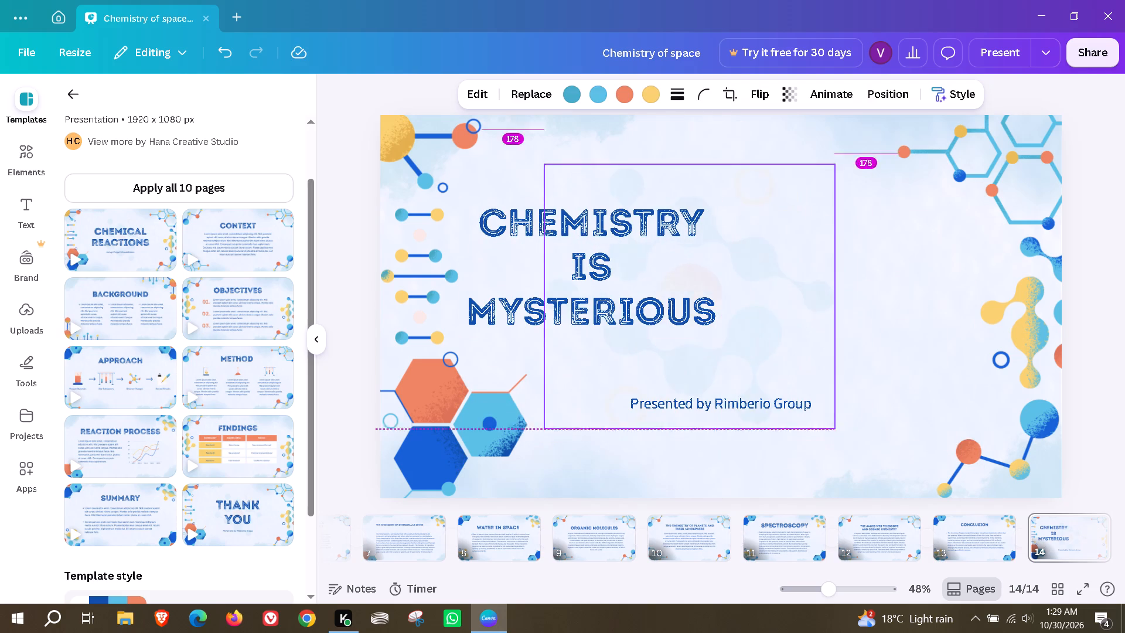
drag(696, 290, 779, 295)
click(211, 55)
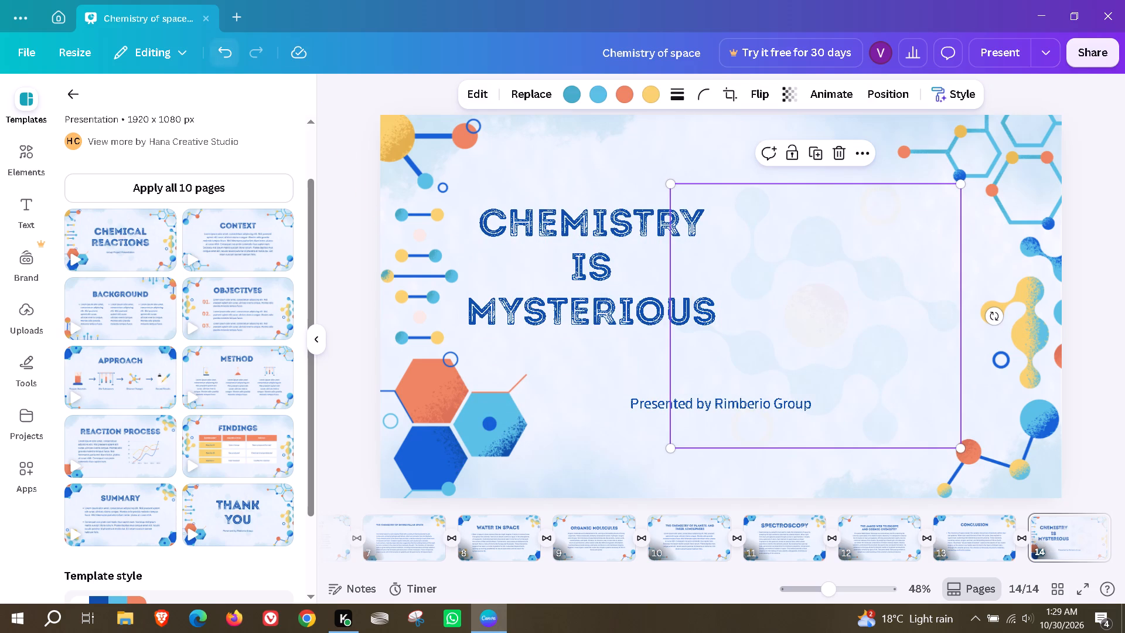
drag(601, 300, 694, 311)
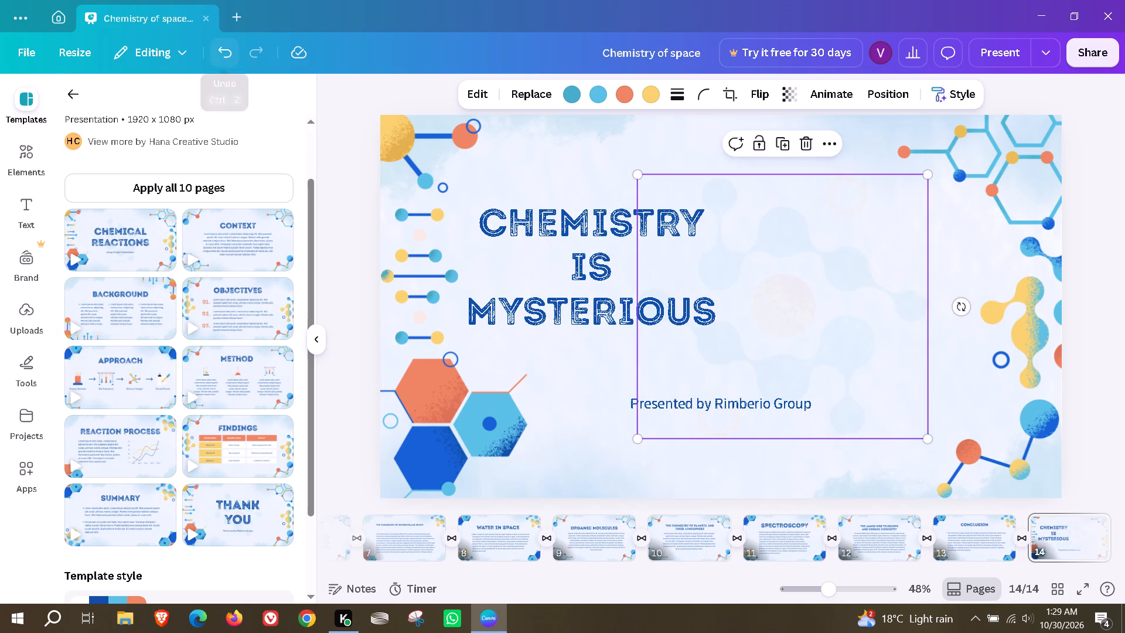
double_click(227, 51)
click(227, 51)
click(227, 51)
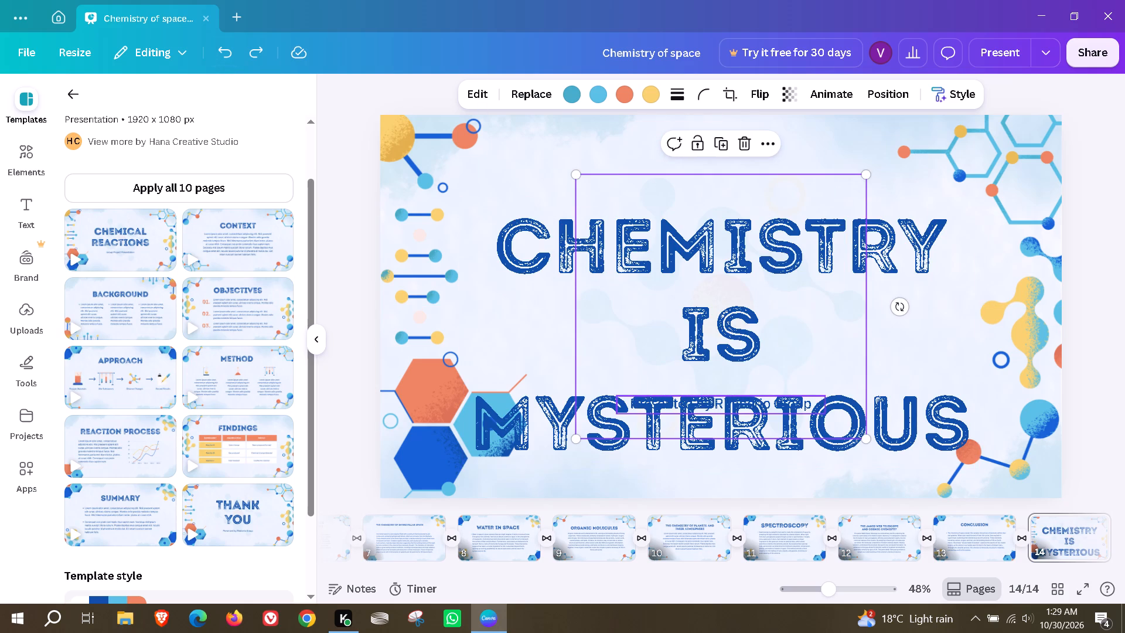
Change the word "MYSTERIOUS" in the fourteenth page's heading to "LIFE".
click(804, 411)
double_click(902, 428)
click(969, 430)
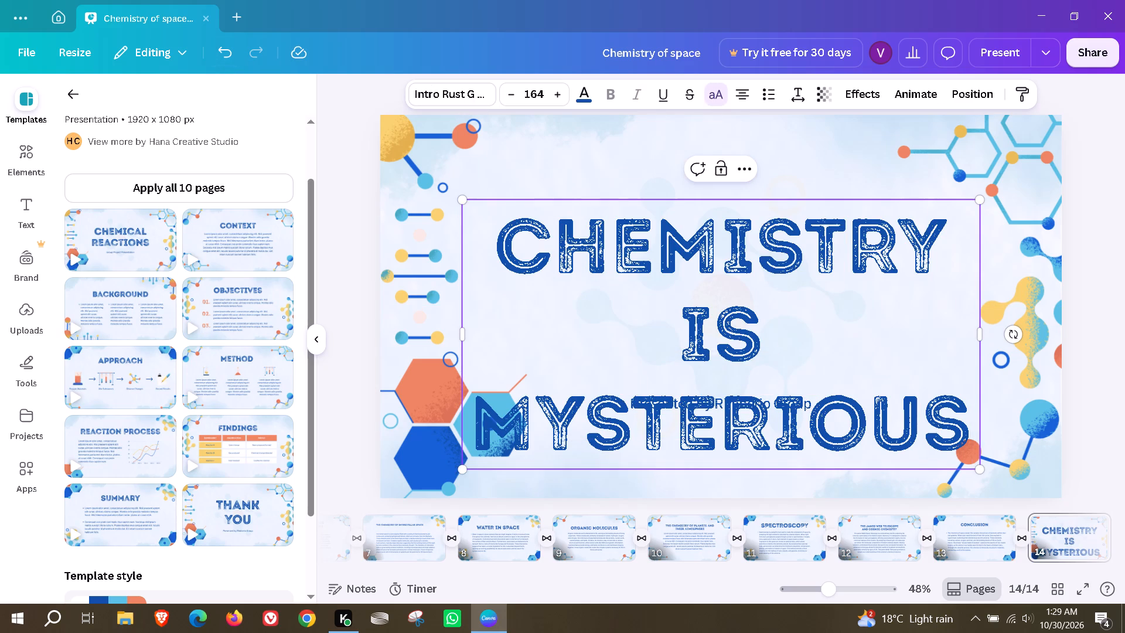
key(BackSpace)
key(BackSpace)
key(BackSpace)
key(BackSpace)
key(BackSpace)
key(BackSpace)
key(BackSpace)
key(BackSpace)
key(BackSpace)
key(BackSpace)
key(BackSpace)
key(BackSpace)
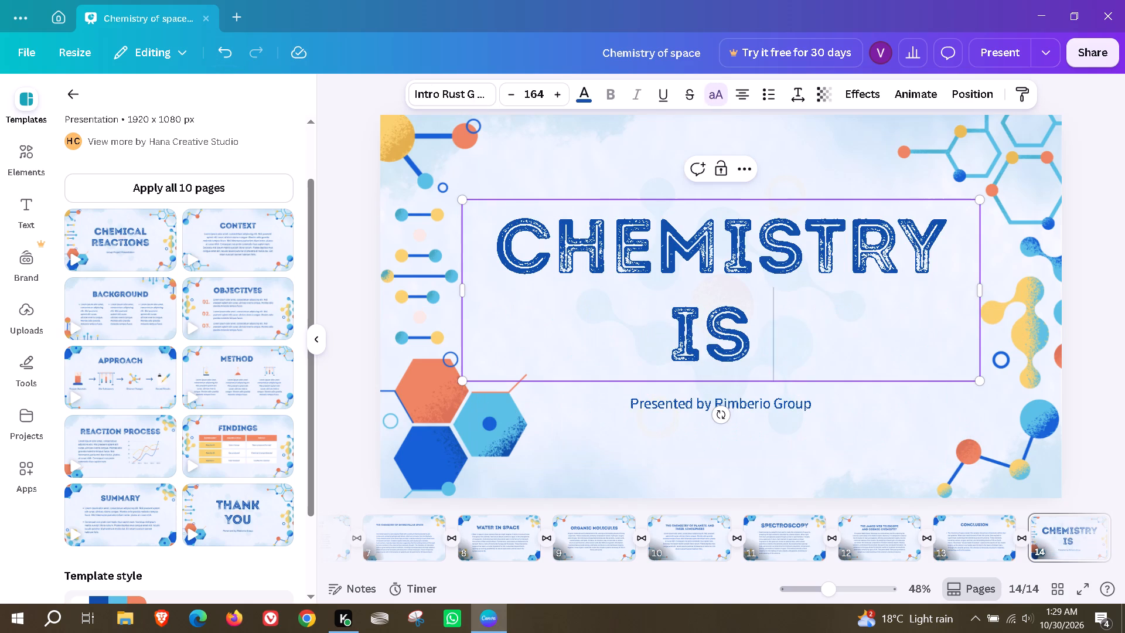
text(LIFE)
click(871, 441)
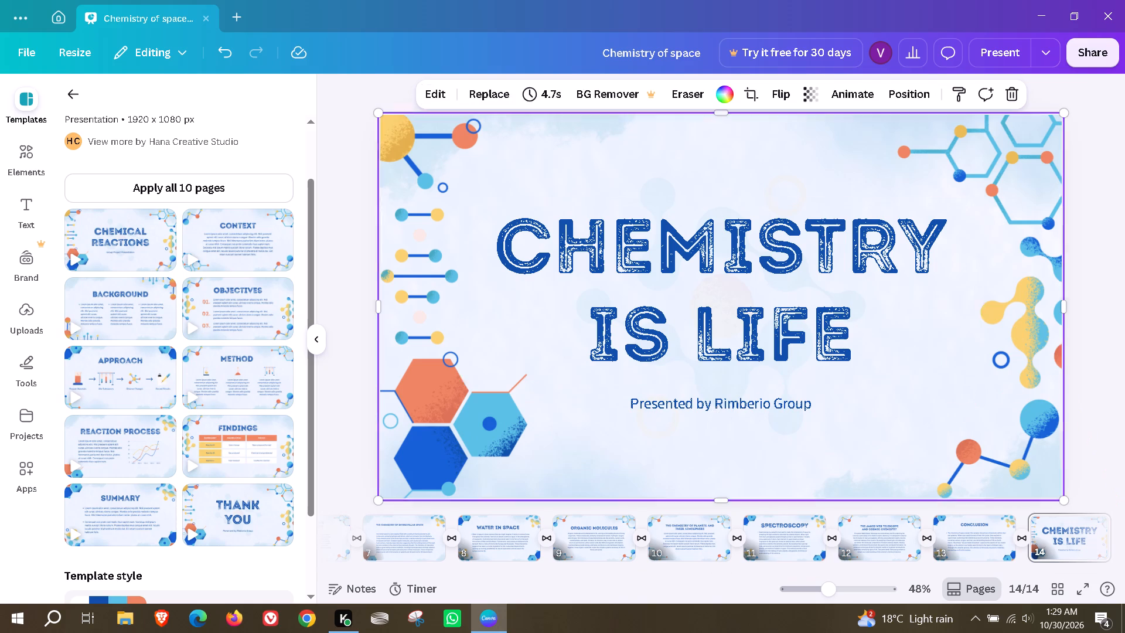
Scale the "CHEMISTRY IS LIFE" heading down to a font size of about 60.9 and place it just above the presenter line.
click(832, 321)
drag(977, 382, 645, 288)
drag(567, 241, 708, 324)
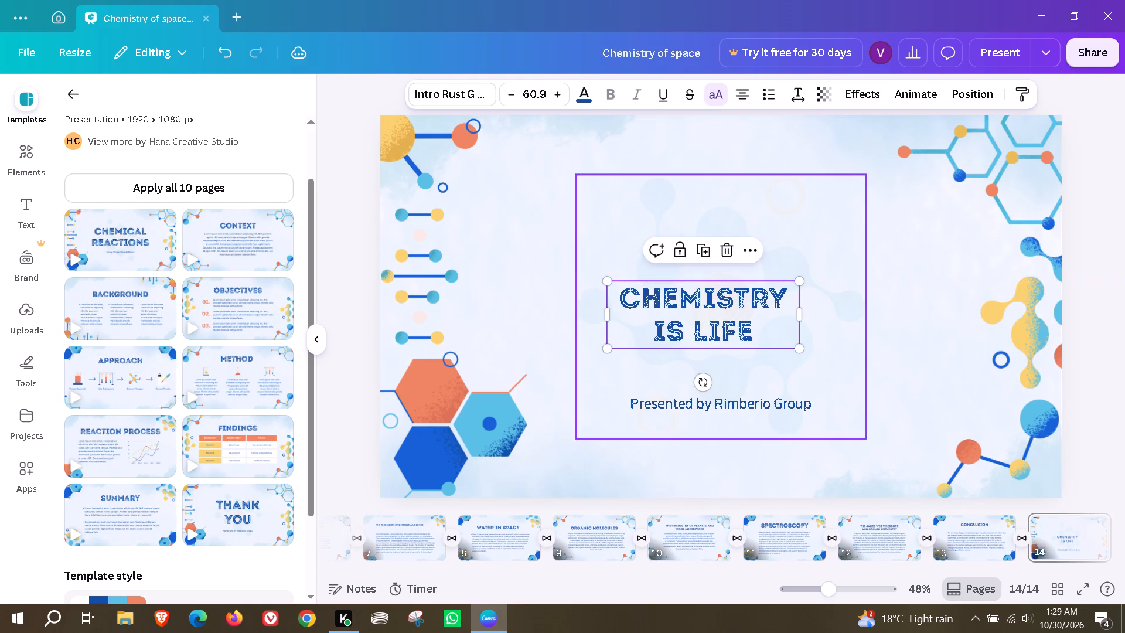
Replace the "Presented by Rimberio Group" line with "by" and the presenter's first name, and move it up under the heading.
click(848, 404)
double_click(790, 404)
text(by Vika)
key(BackSpace)
text(ram)
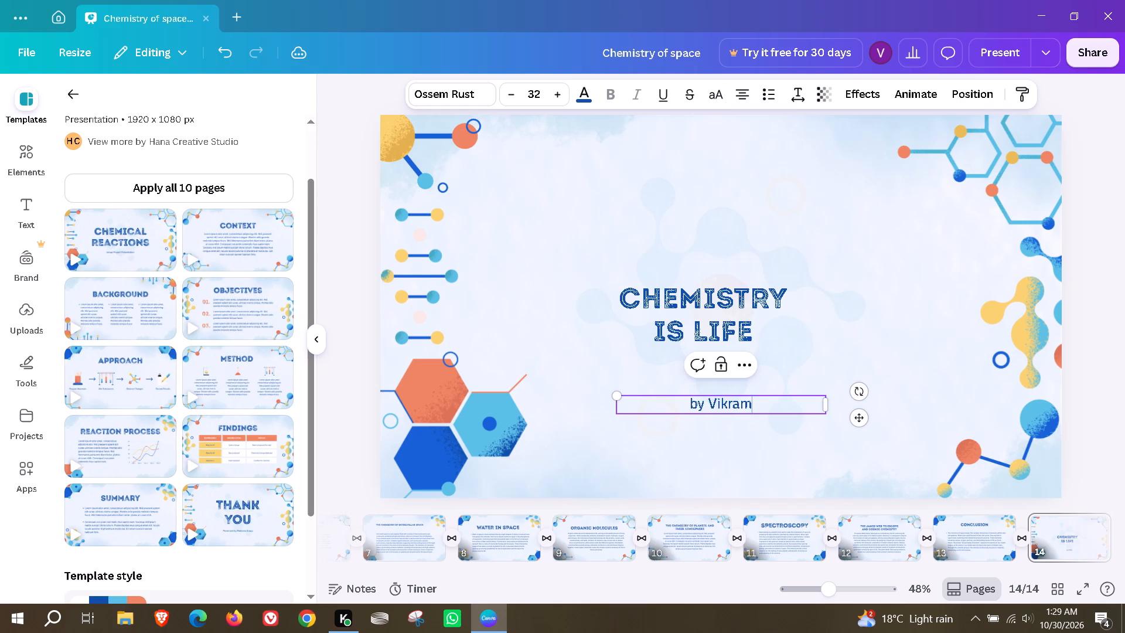
click(671, 458)
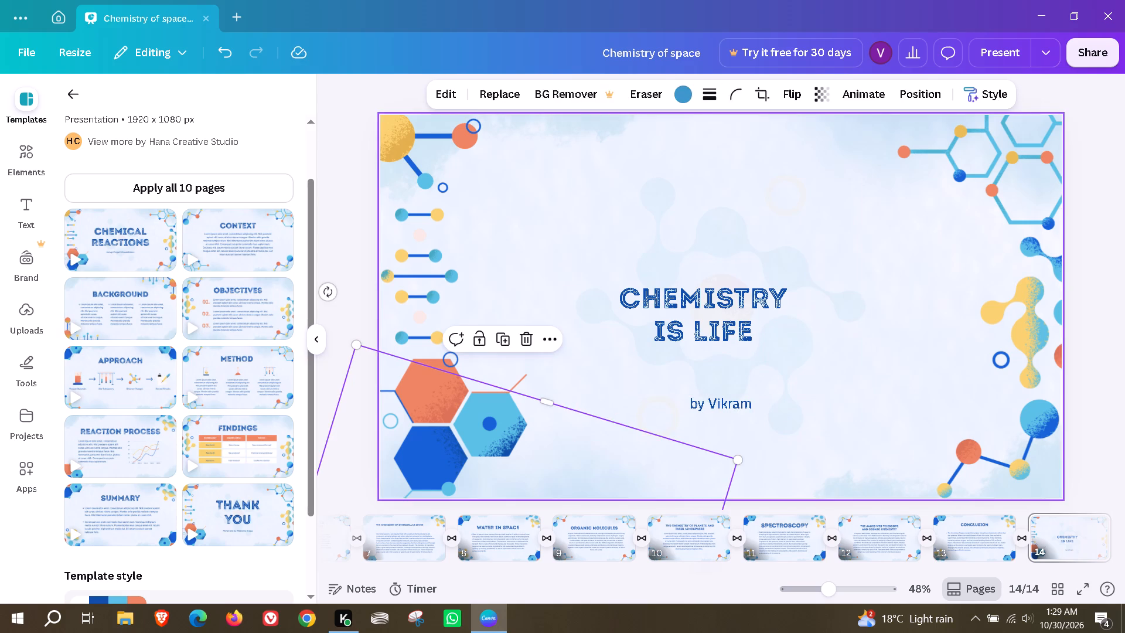
click(775, 452)
drag(732, 409, 718, 377)
click(746, 455)
Scale the first page's "CHEMISTRY OF SPACE" title down to a font size of about 103 and move it closer to the presenter line.
scroll(601, 533, up, 15)
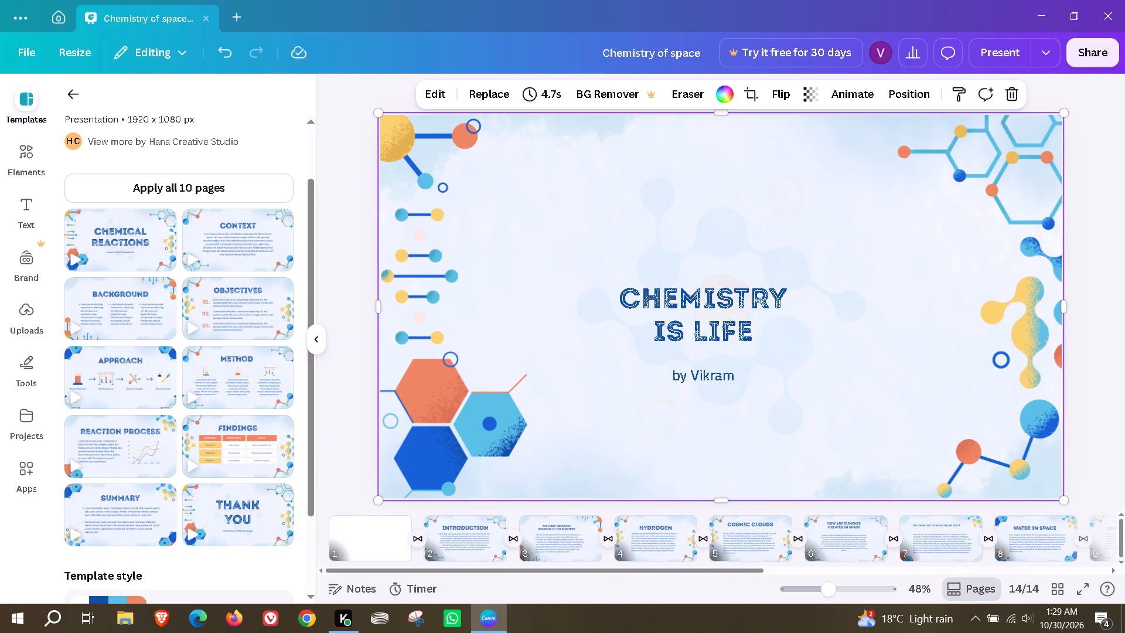
click(383, 550)
click(735, 265)
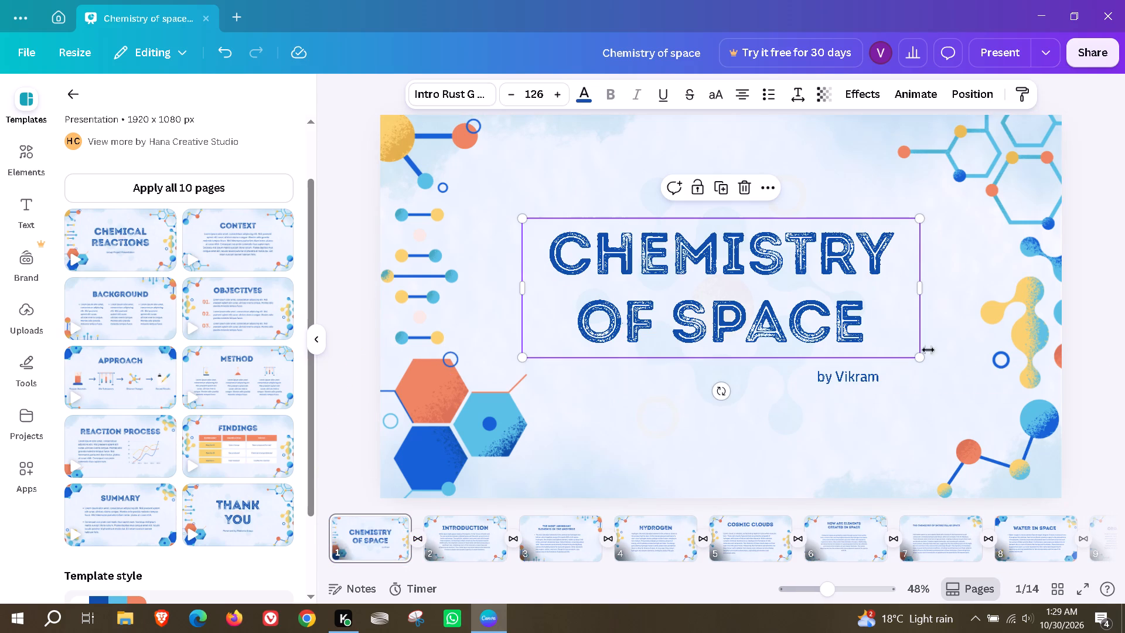
drag(921, 355, 846, 328)
drag(747, 294, 773, 300)
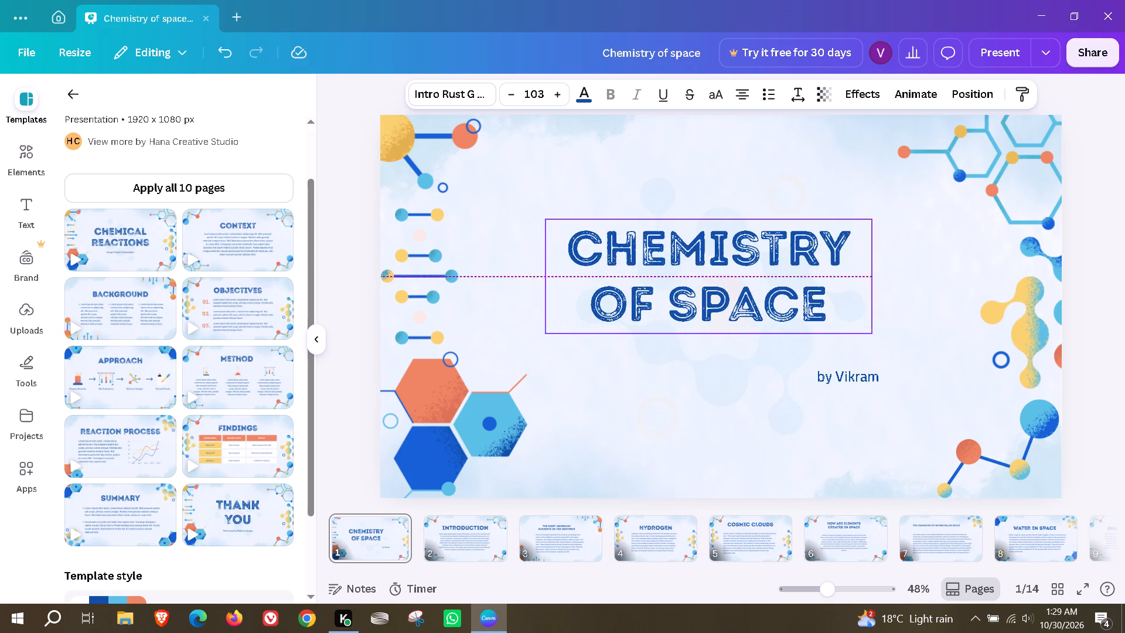
drag(773, 300, 768, 320)
Scale down the "INTRODUCTION" heading on the second page.
click(477, 539)
click(716, 229)
drag(919, 247, 749, 237)
click(819, 233)
Shrink the four molecule graphics in the second page's corners, keeping each one tucked into its corner.
click(485, 178)
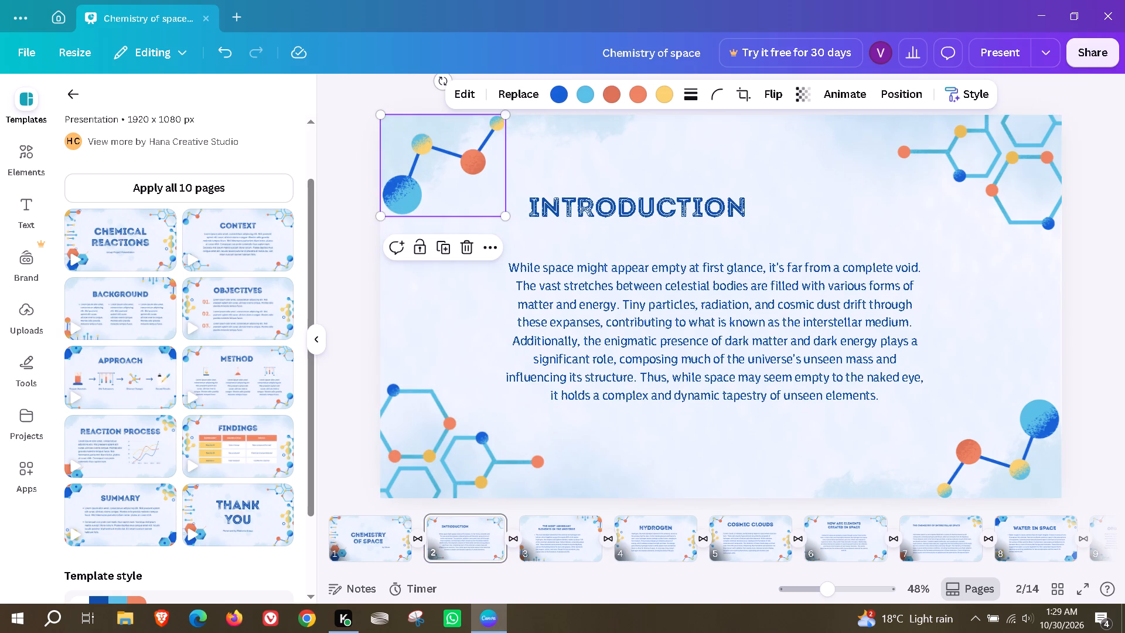
drag(500, 216, 448, 186)
click(963, 161)
drag(896, 224, 996, 177)
click(483, 391)
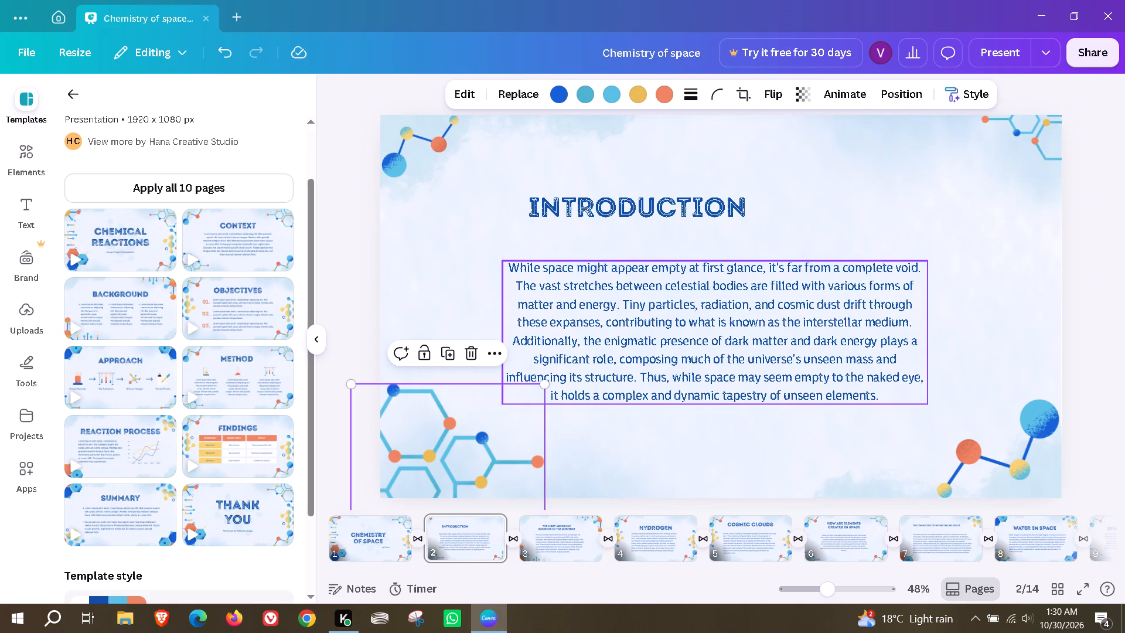
drag(544, 382, 451, 448)
click(1007, 452)
drag(938, 397, 989, 443)
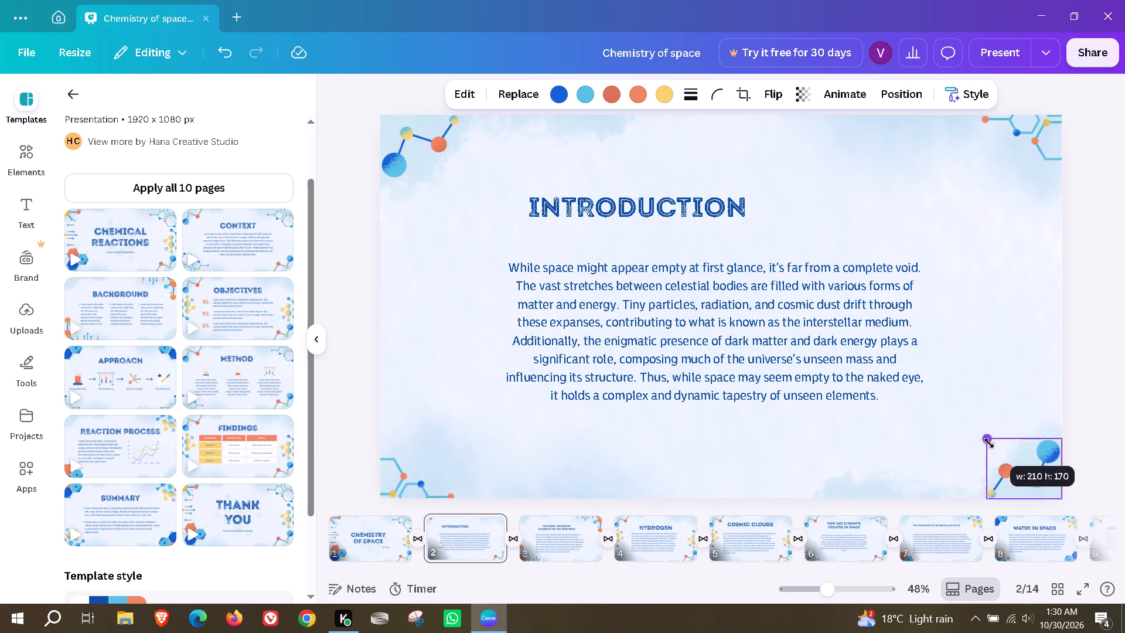
drag(989, 443, 997, 458)
click(836, 447)
Shift the second page's heading and body text towards the slide's left half, and narrow the body text box to free space beside it.
drag(613, 212, 539, 217)
drag(622, 349, 550, 351)
click(855, 336)
click(881, 349)
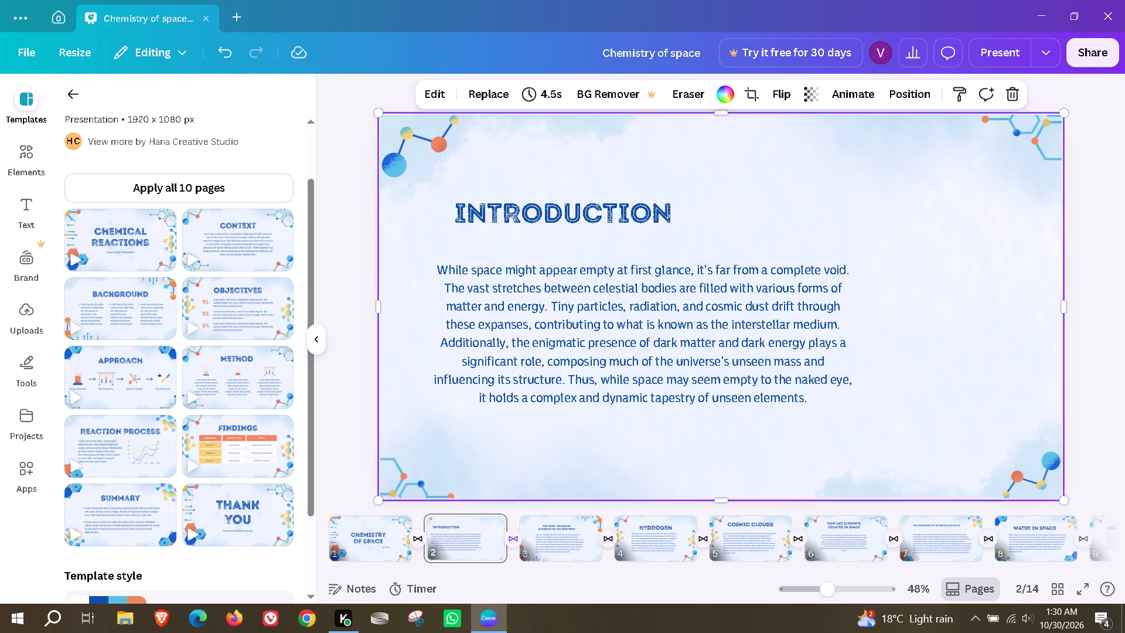
click(791, 336)
drag(858, 339, 741, 370)
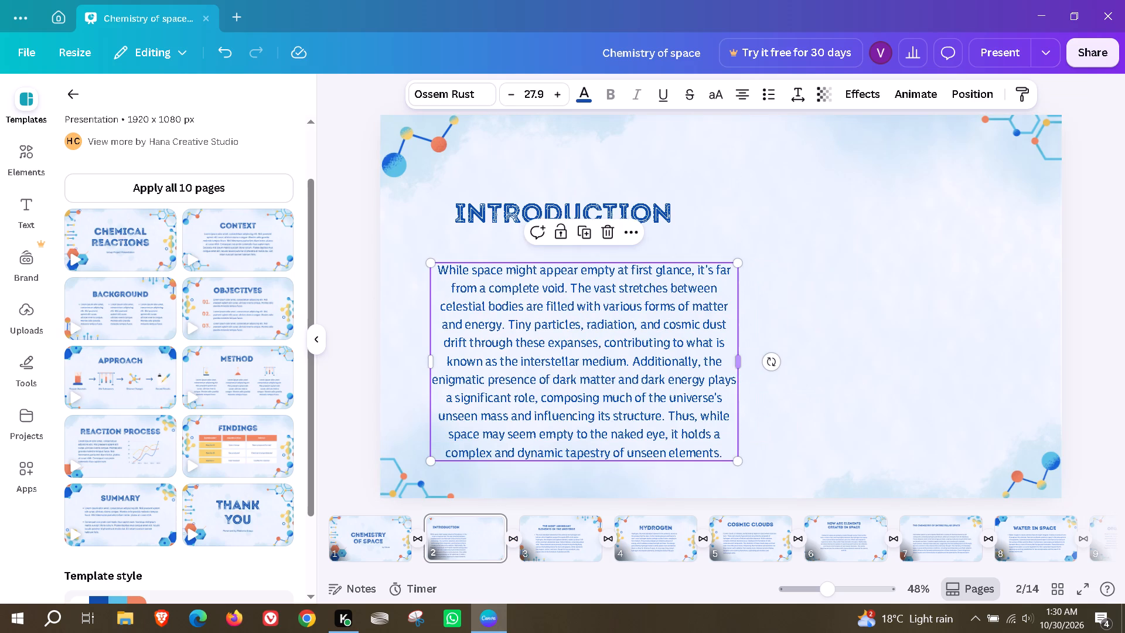
drag(647, 206, 661, 223)
click(823, 348)
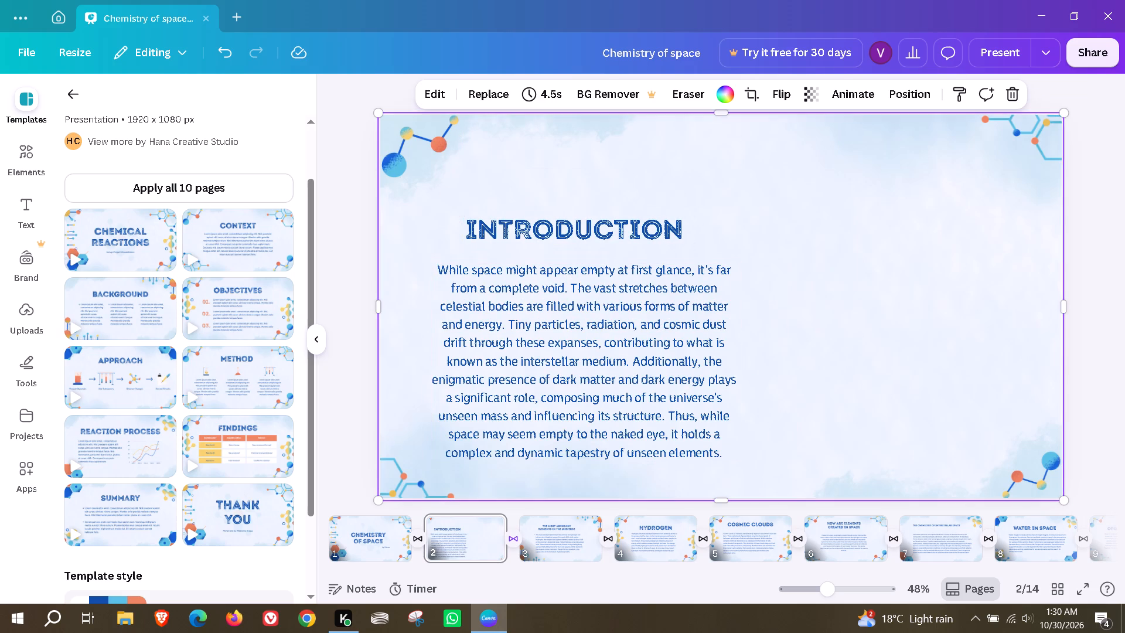
drag(605, 227, 640, 227)
drag(636, 326, 664, 326)
Place a polaroid-style photo frame from the Film and photo frames beside the second page's body text.
click(25, 159)
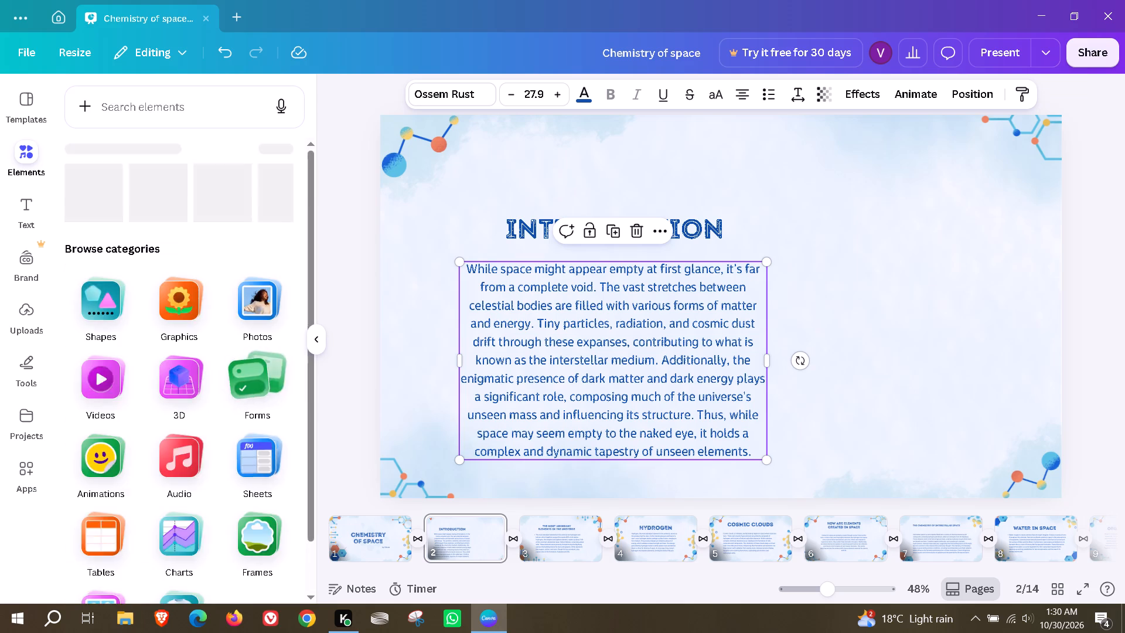
scroll(269, 472, down, 3)
click(272, 485)
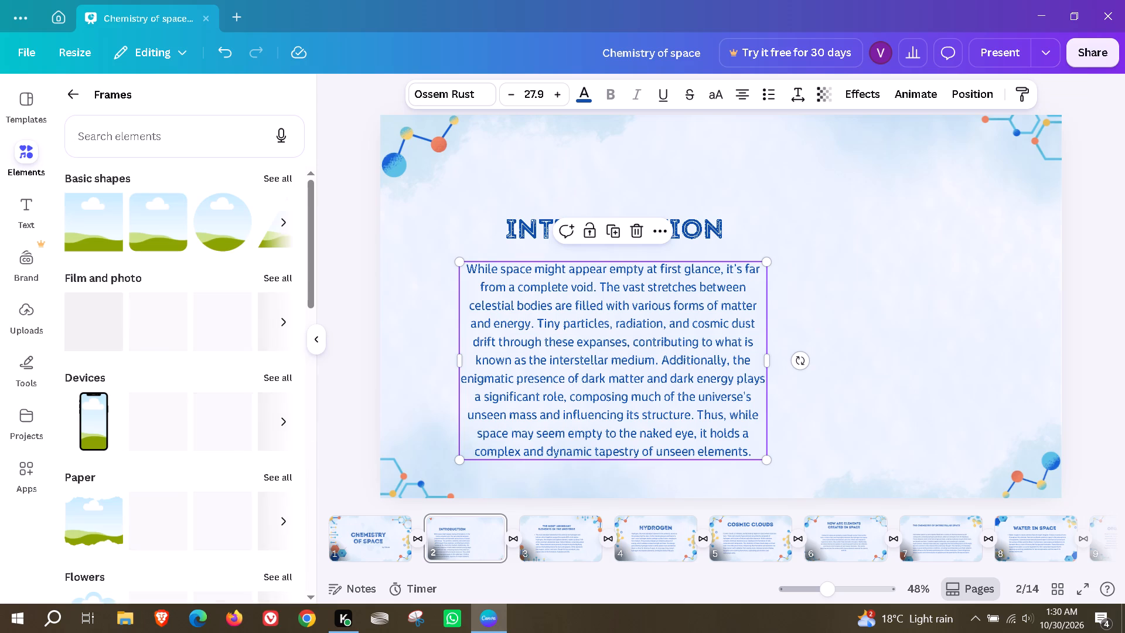
click(89, 226)
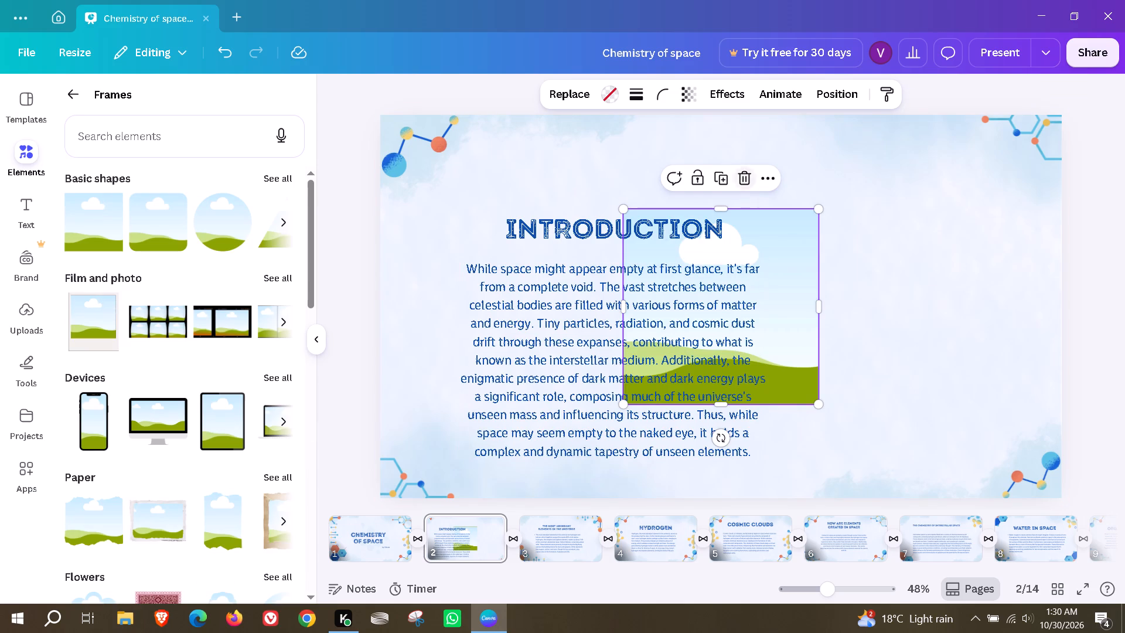
click(743, 186)
drag(88, 321, 827, 277)
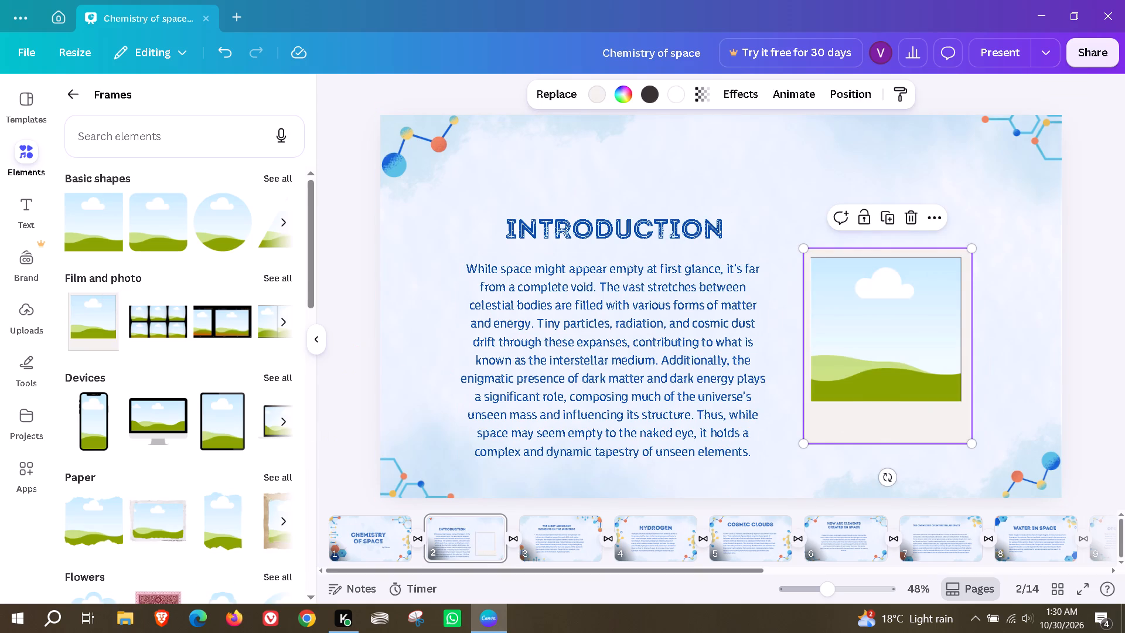
Scale the third page's heading down to a font size of about 36.9 and move it towards the slide's left side.
click(556, 535)
click(676, 213)
drag(851, 237, 789, 230)
drag(732, 213, 677, 213)
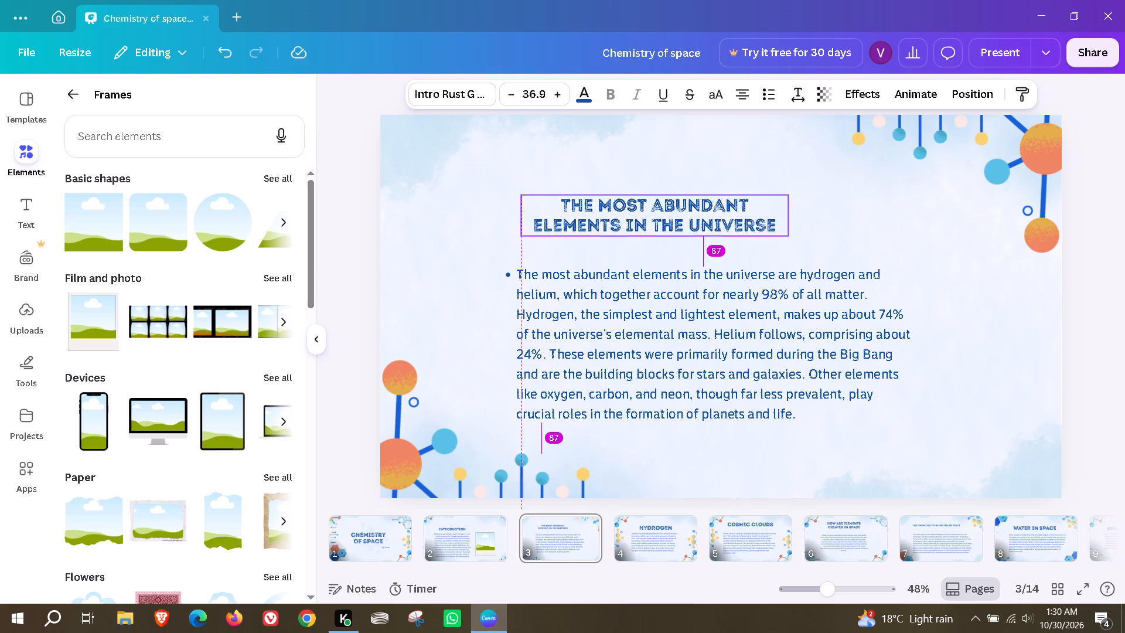
drag(677, 213, 623, 213)
Narrow and scale down the third page's body text box, and position it in the slide's left half.
click(687, 328)
click(913, 341)
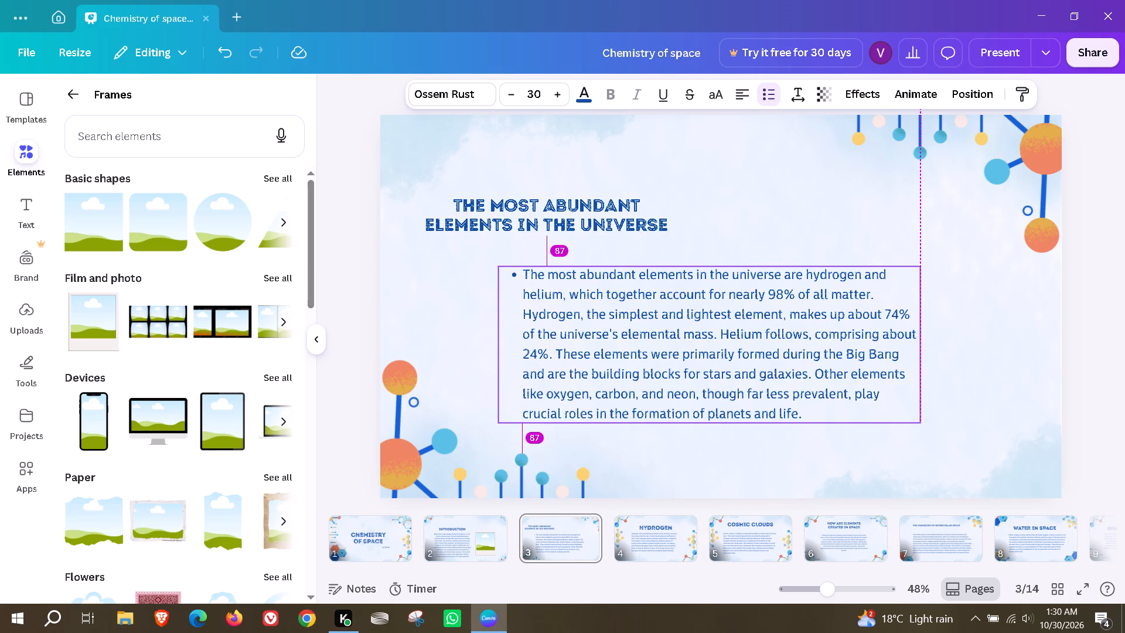
drag(923, 341, 755, 345)
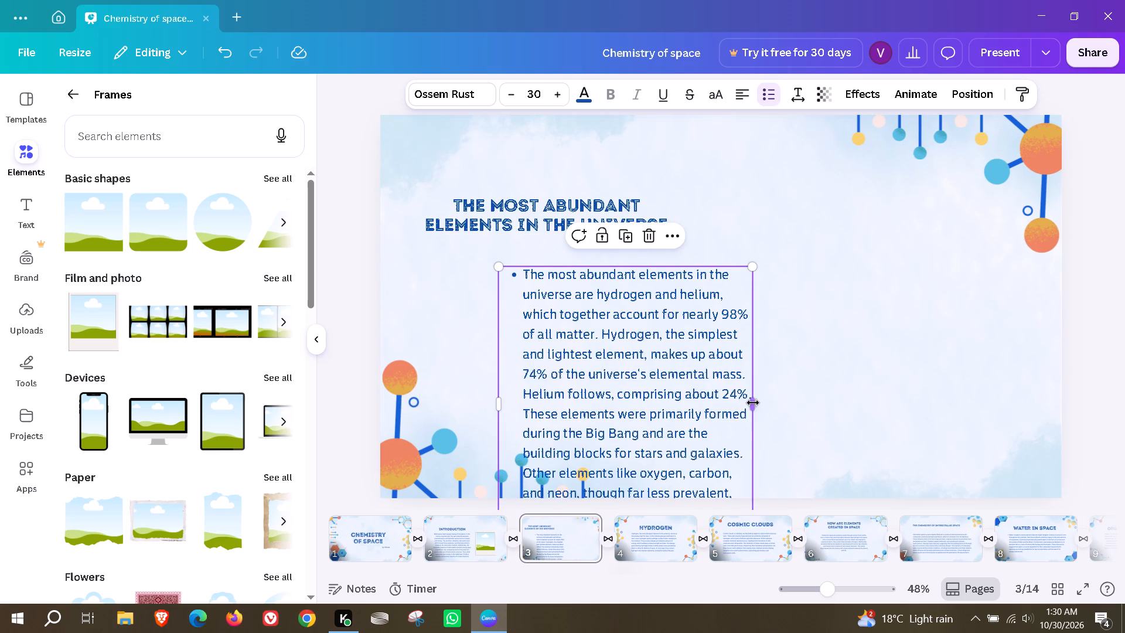
drag(753, 403, 875, 405)
drag(874, 447, 779, 406)
drag(787, 335, 715, 338)
drag(645, 349, 650, 333)
Move the third page's heading above its body text and scale it down to a font size of about 34.6.
drag(582, 205, 656, 212)
drag(750, 244, 735, 239)
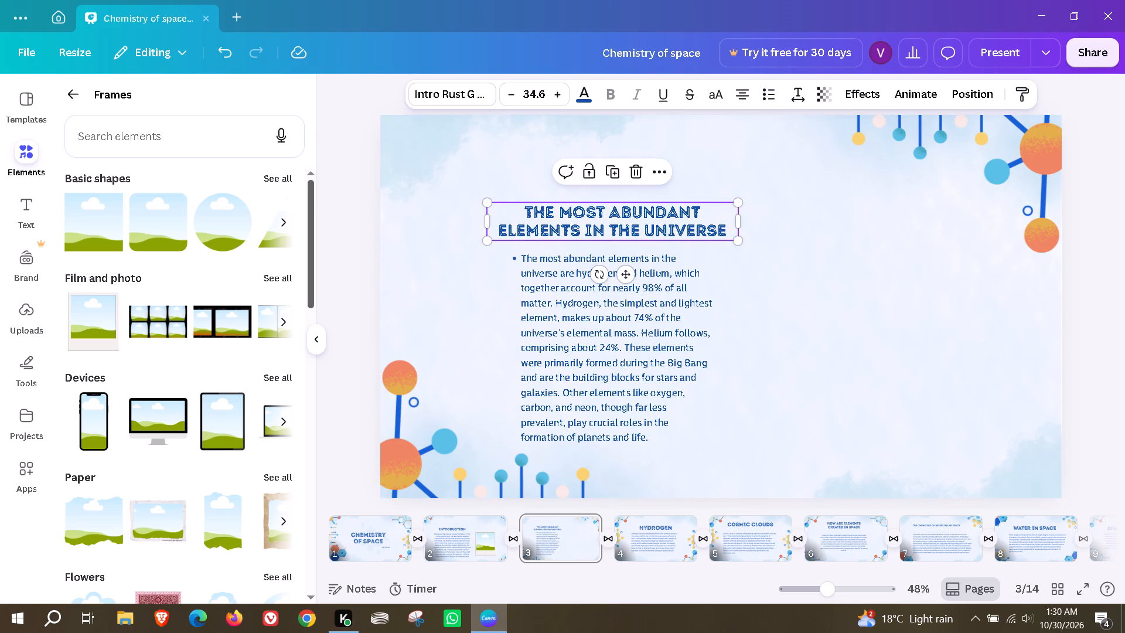
Place a polaroid-style photo frame beside the third page's body text, and nudge the text and heading slightly towards the frame.
drag(92, 325, 809, 284)
drag(604, 343, 624, 349)
drag(688, 226, 703, 226)
drag(703, 226, 712, 231)
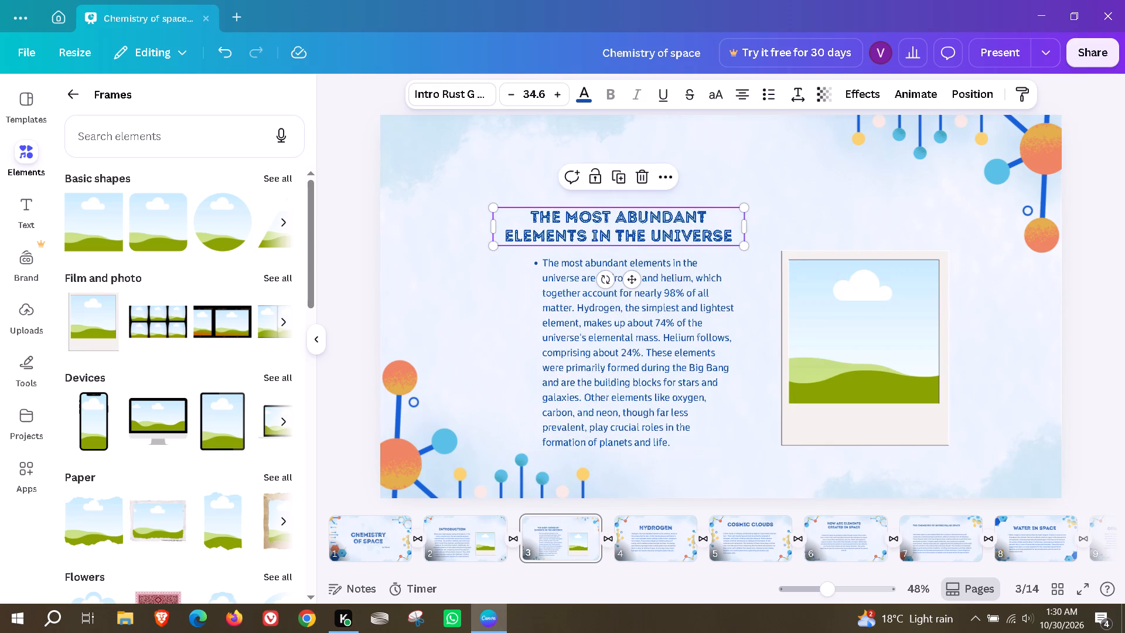
Scale the fourth page's "HYDROGEN" heading down to a font size of about 51.6.
click(662, 522)
click(768, 220)
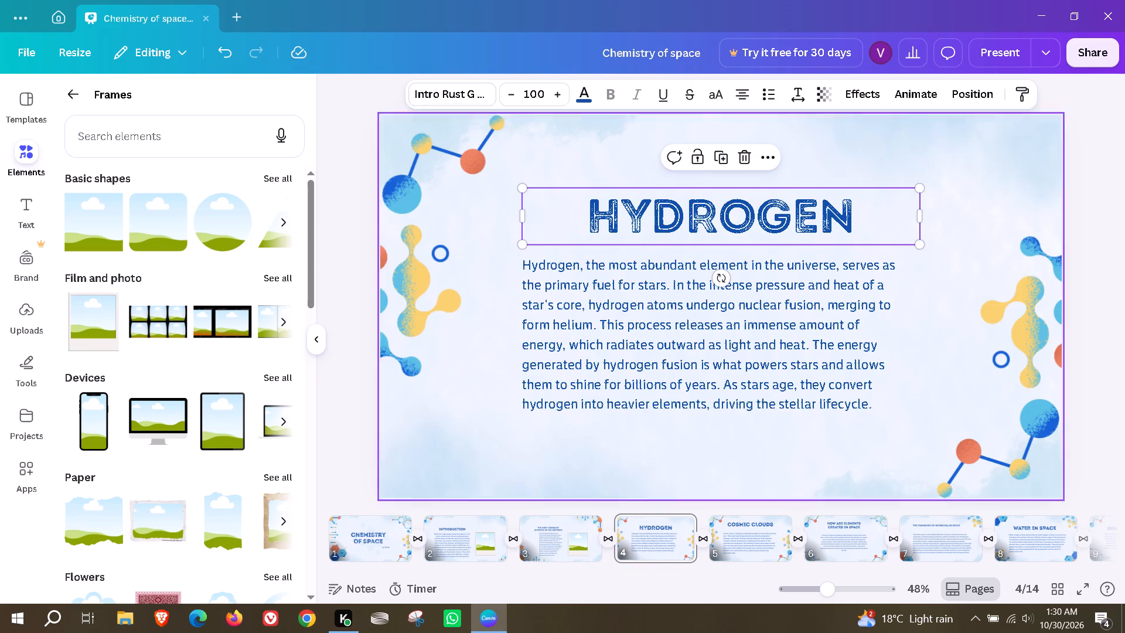
drag(917, 250, 721, 250)
Shrink the Hydrogen page's two corner molecule graphics and shift the two side molecules outward past the slide edges.
click(444, 239)
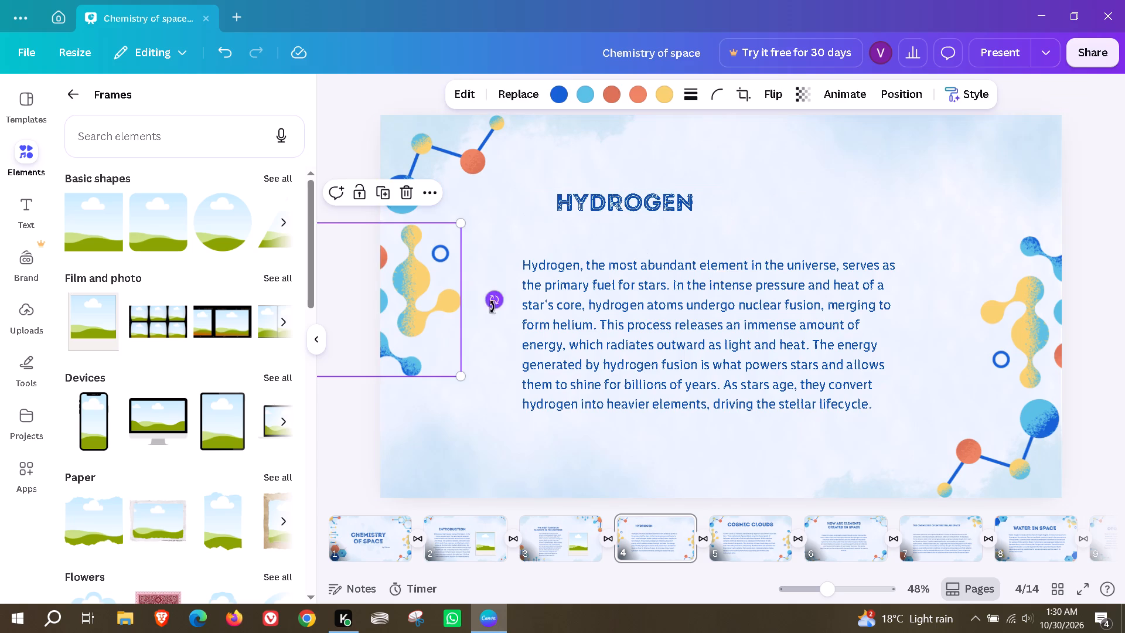
drag(458, 298, 436, 302)
click(452, 172)
drag(509, 211, 448, 157)
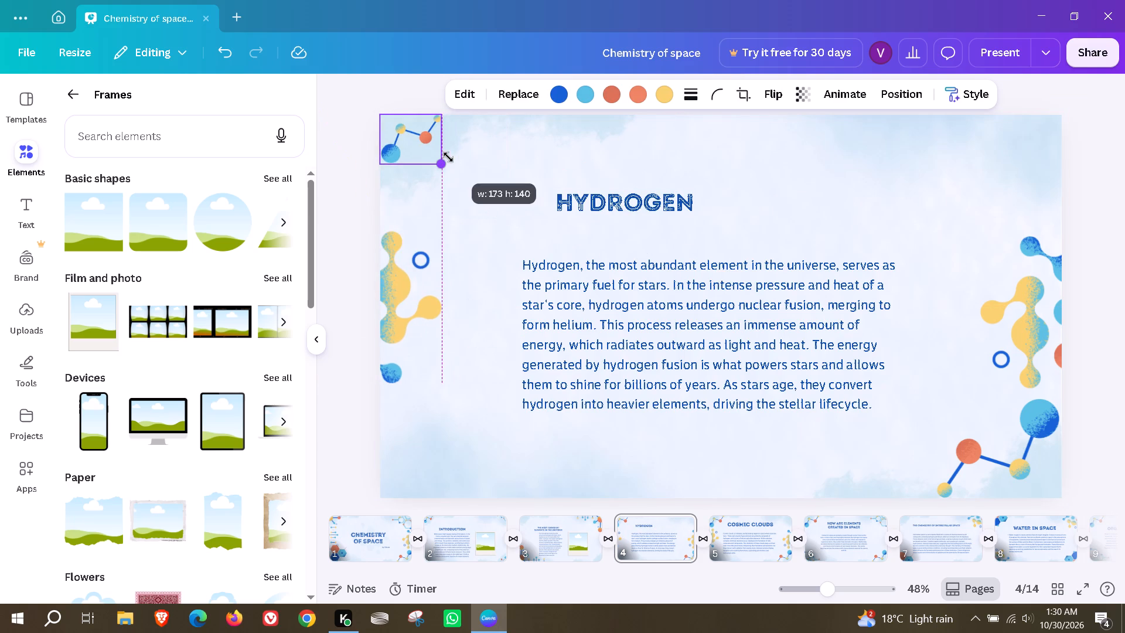
drag(448, 157, 446, 155)
click(993, 311)
drag(1008, 329, 1045, 331)
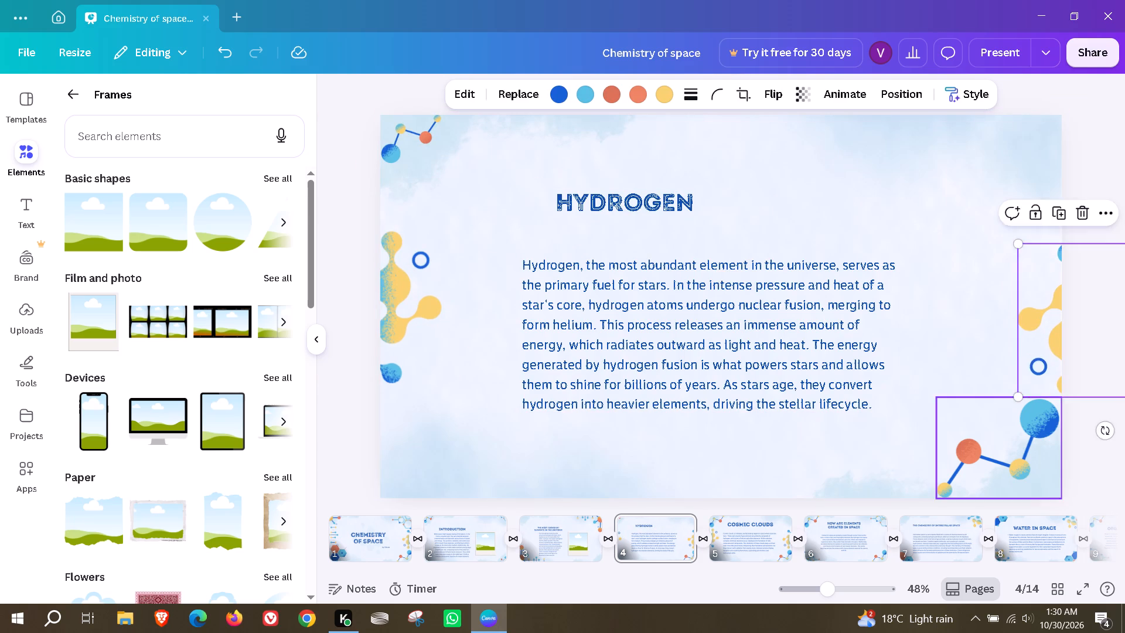
click(1019, 423)
drag(938, 397, 1008, 448)
Scale the Hydrogen page's body text down to a font size of about 20.8 and narrow its box within the left half.
click(735, 329)
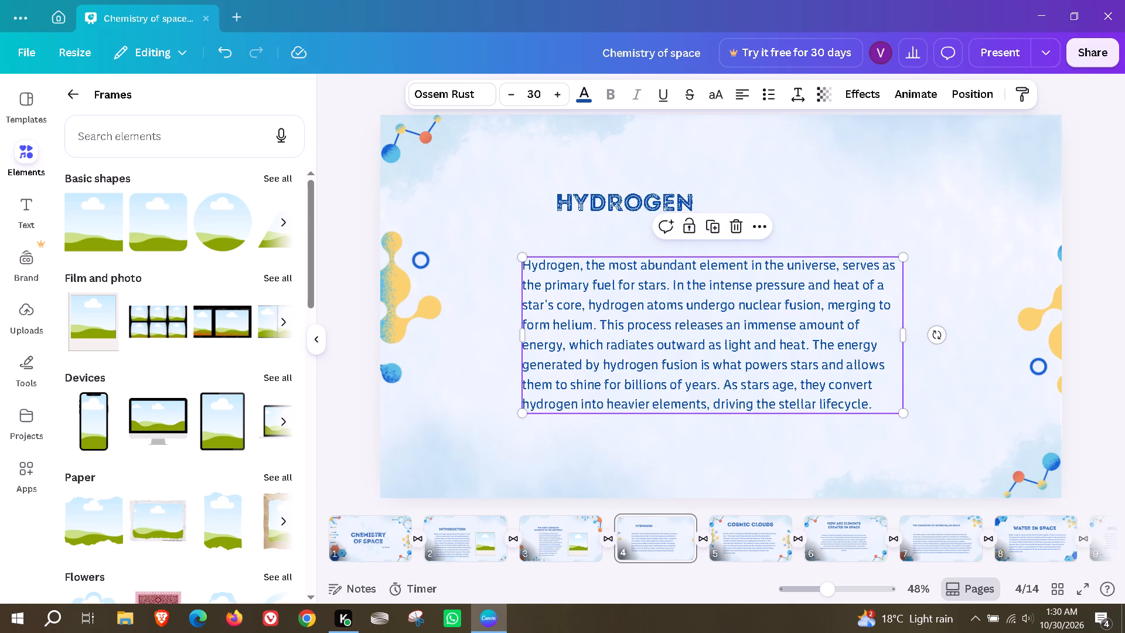
drag(907, 410, 786, 373)
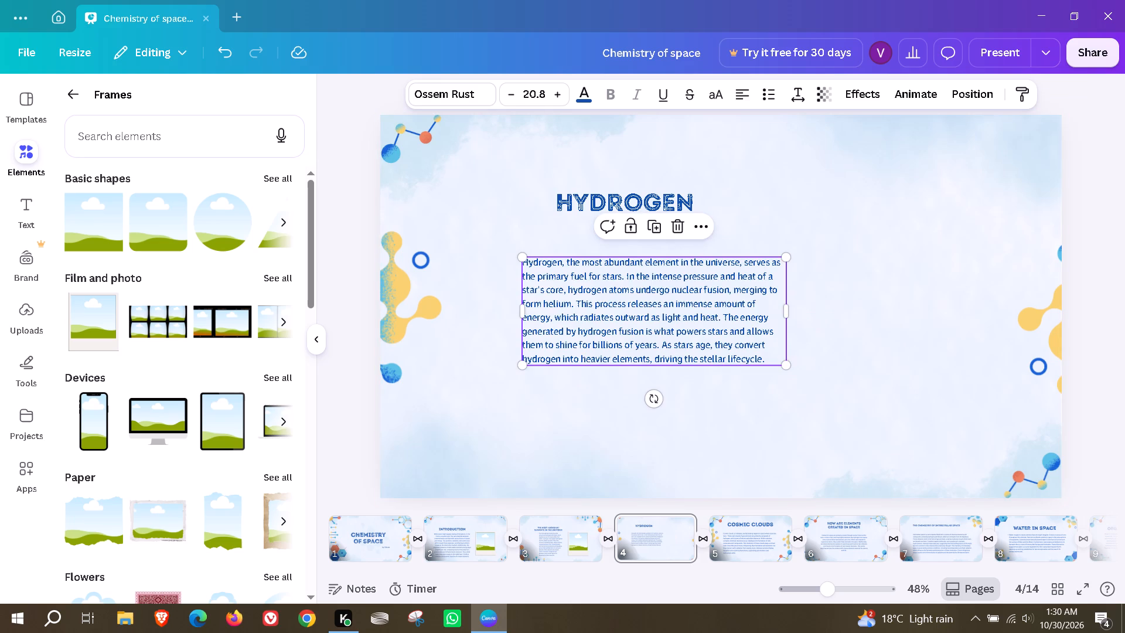
drag(788, 310, 673, 323)
Move the "HYDROGEN" heading above its body text and scale it down to a font size of about 37.4.
drag(635, 199, 609, 212)
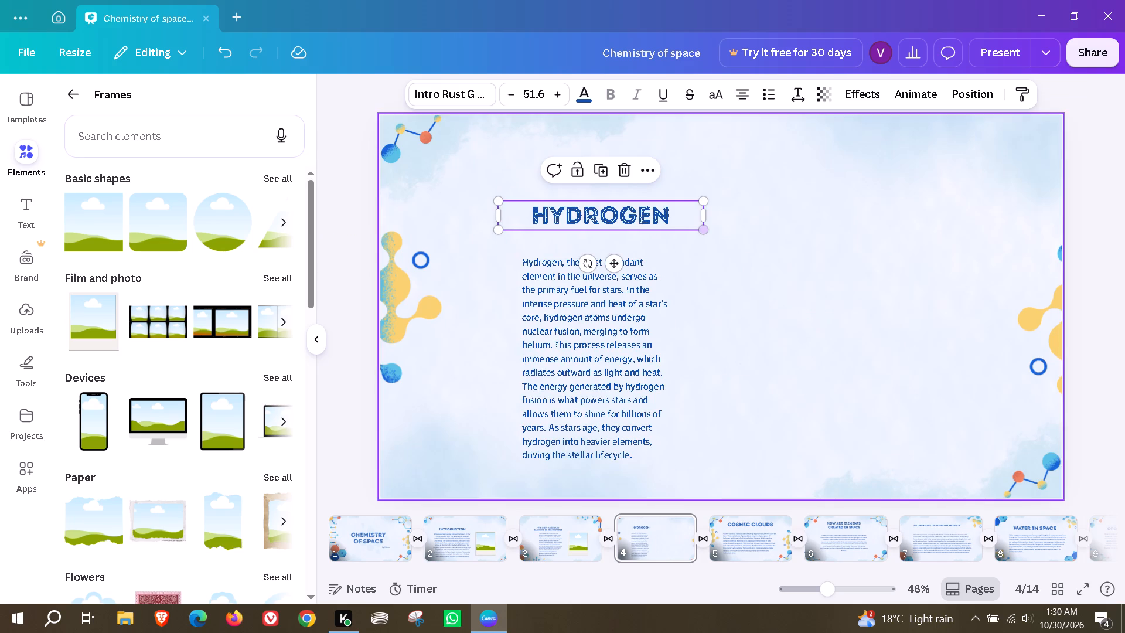
drag(707, 231, 651, 218)
drag(598, 210, 611, 226)
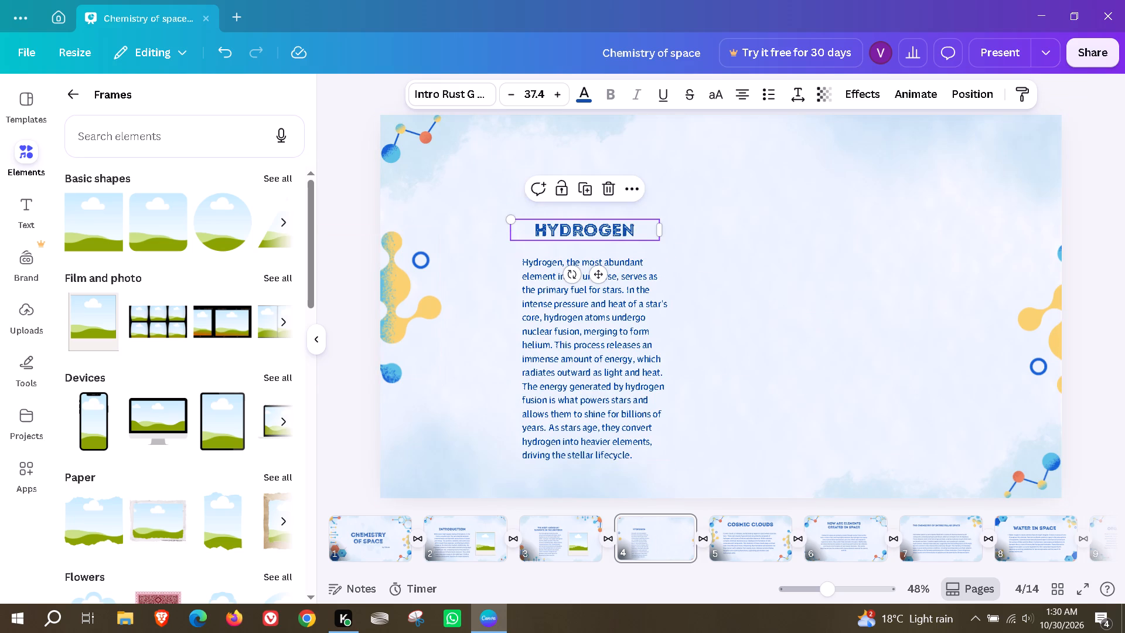
Place a polaroid-style photo frame beside the Hydrogen page's body text.
drag(101, 321, 785, 284)
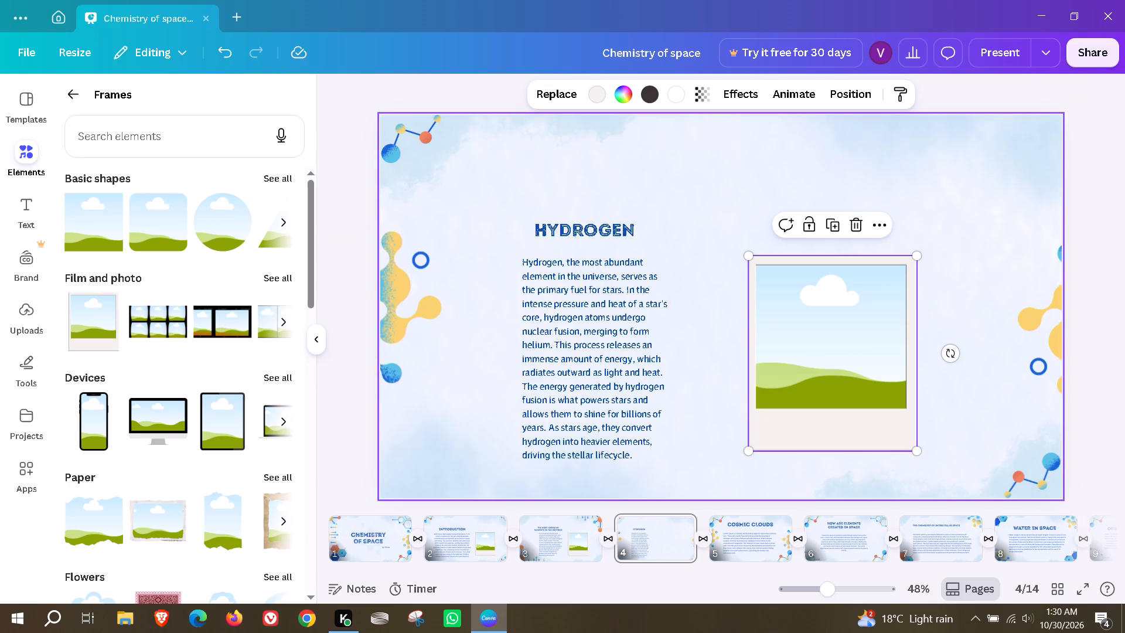
On the third page, shrink the two corner molecules and push the dotted stem graphics outward past the slide's top and bottom edges.
click(571, 532)
click(957, 249)
click(998, 216)
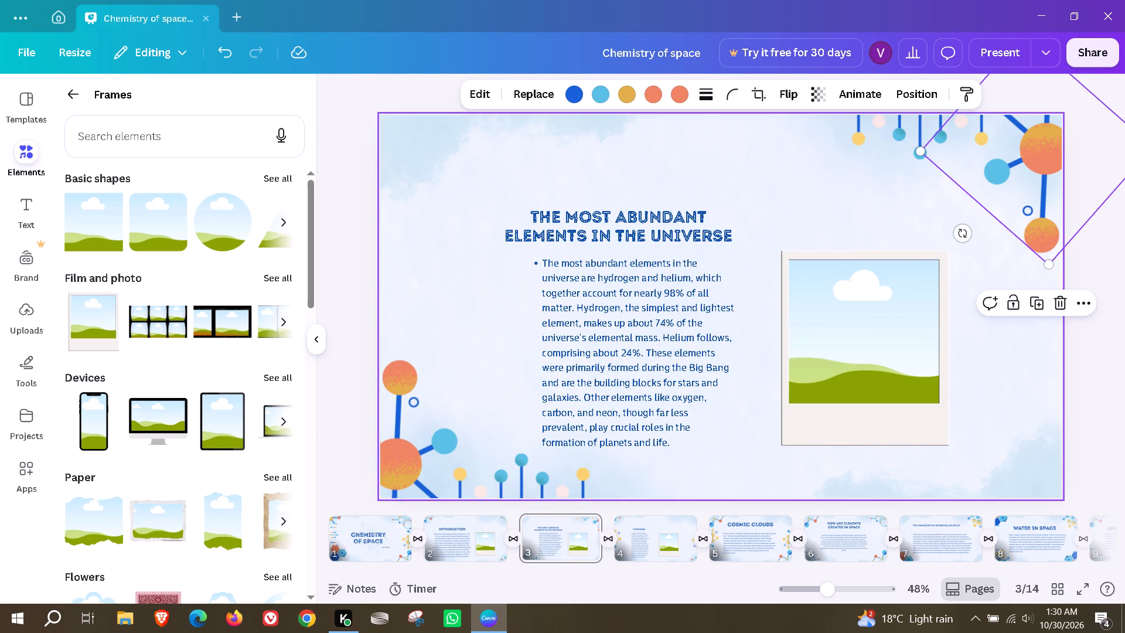
drag(1049, 266, 1059, 209)
click(934, 150)
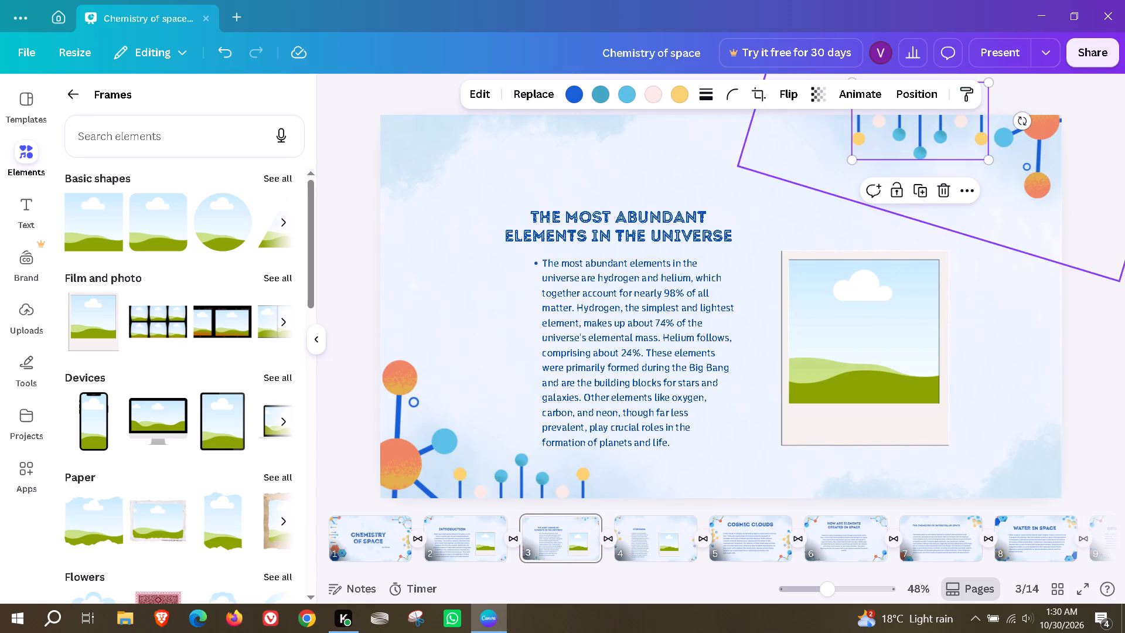
drag(917, 144, 914, 131)
click(436, 428)
drag(398, 351, 387, 393)
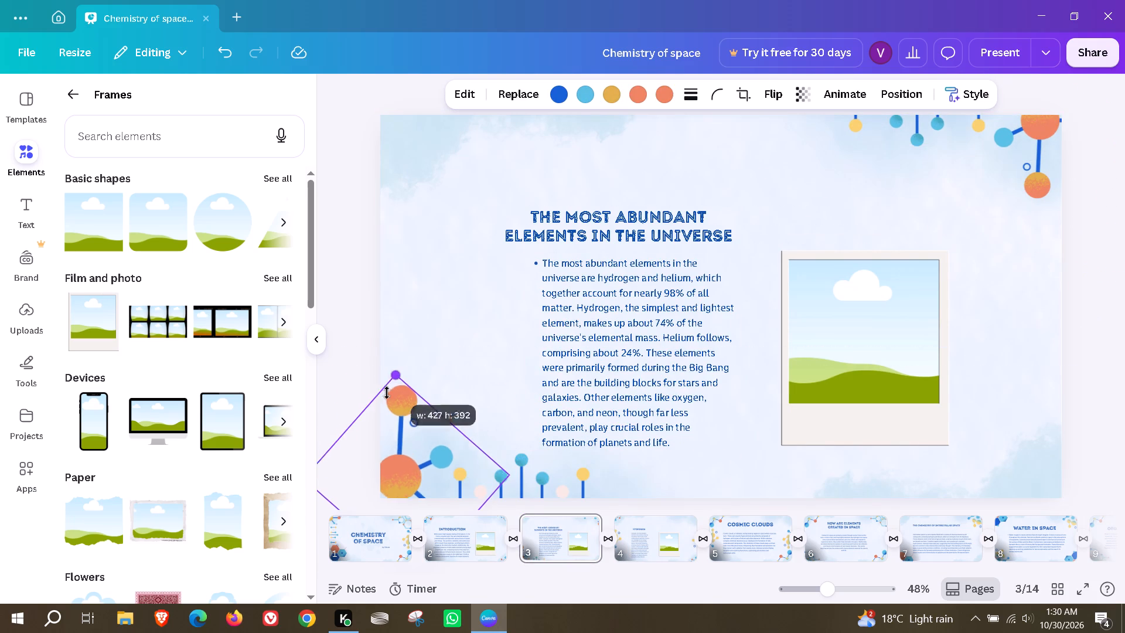
drag(387, 393, 384, 407)
click(546, 479)
drag(531, 463, 531, 481)
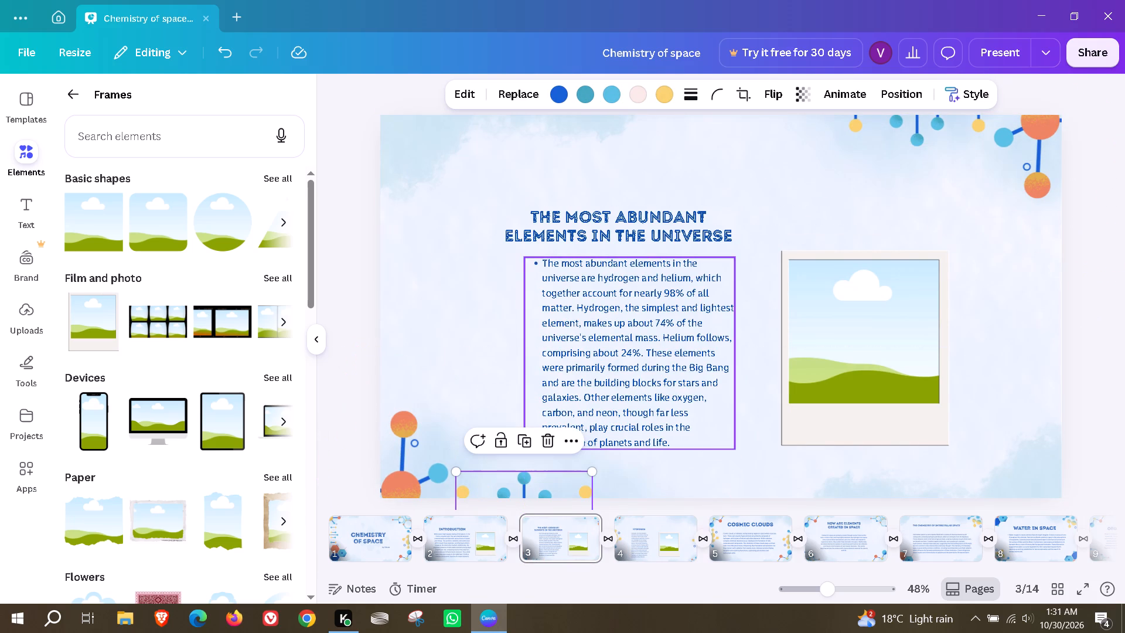
Nudge the fourth page's body text and "HYDROGEN" heading slightly towards the photo frame.
click(649, 544)
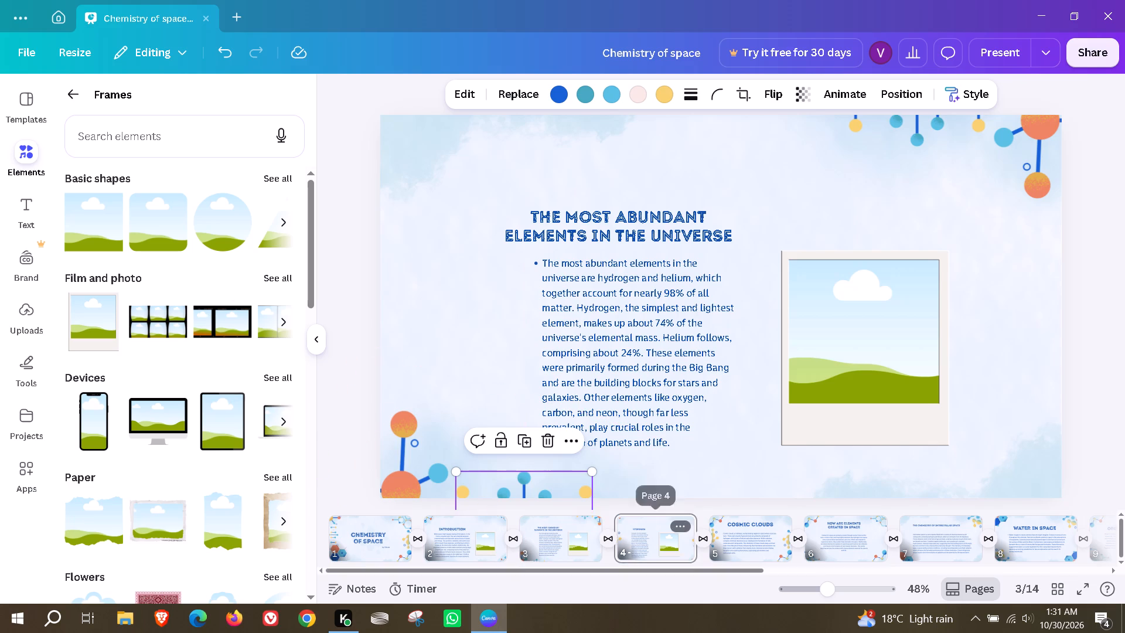
drag(628, 339, 646, 341)
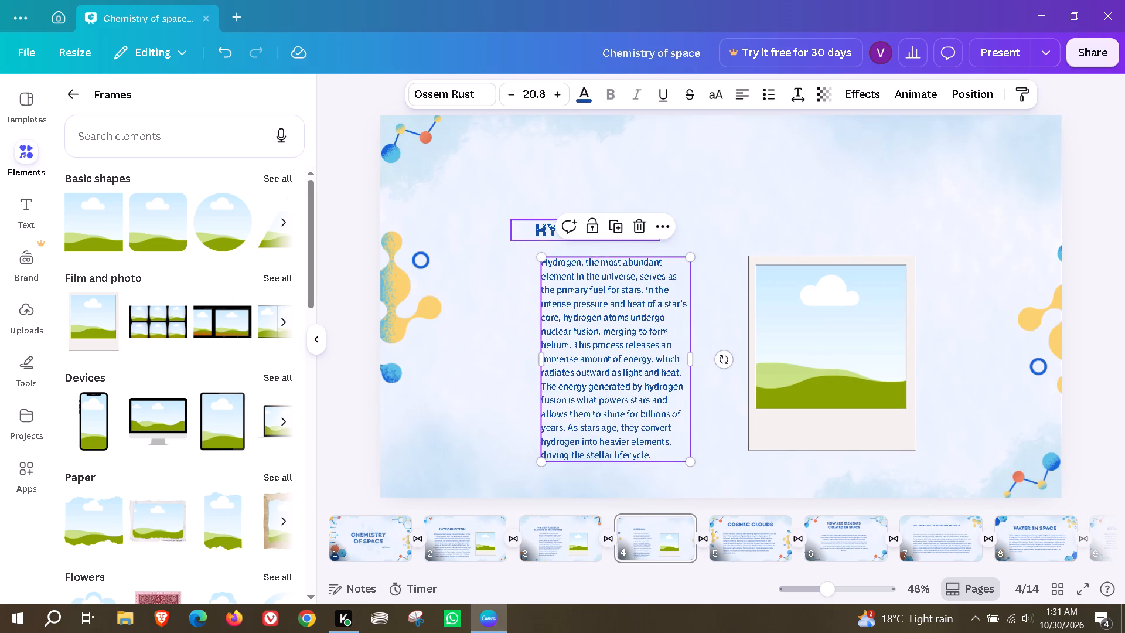
drag(547, 236, 565, 237)
Scale the fifth page's "COSMIC CLOUDS" heading down to a font size of about 35.5.
click(735, 525)
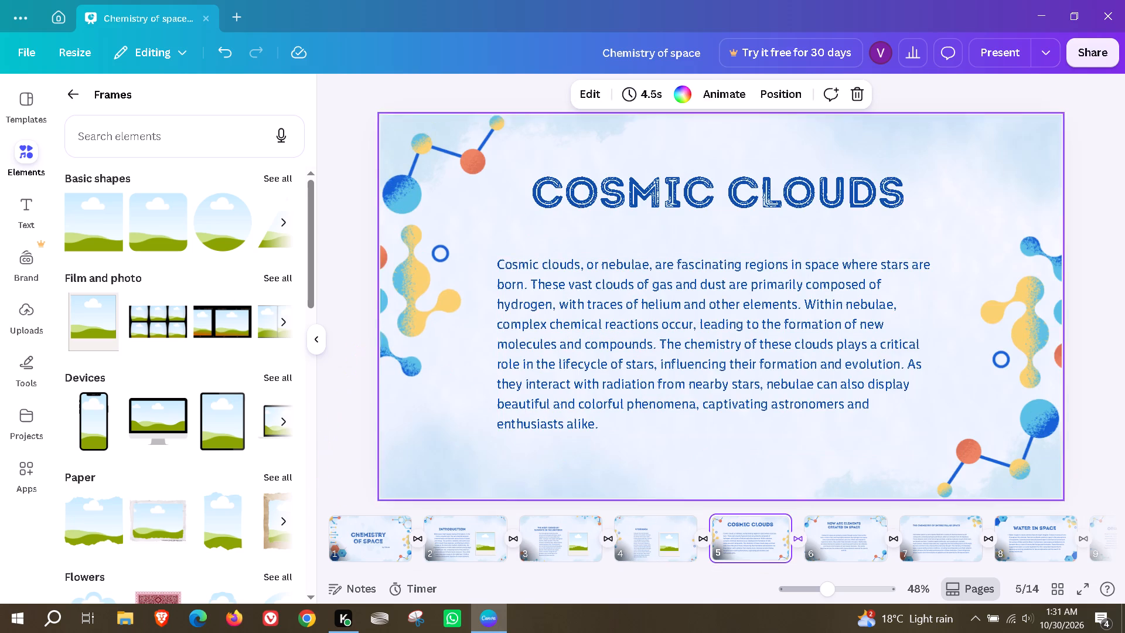
click(660, 206)
drag(911, 218, 670, 192)
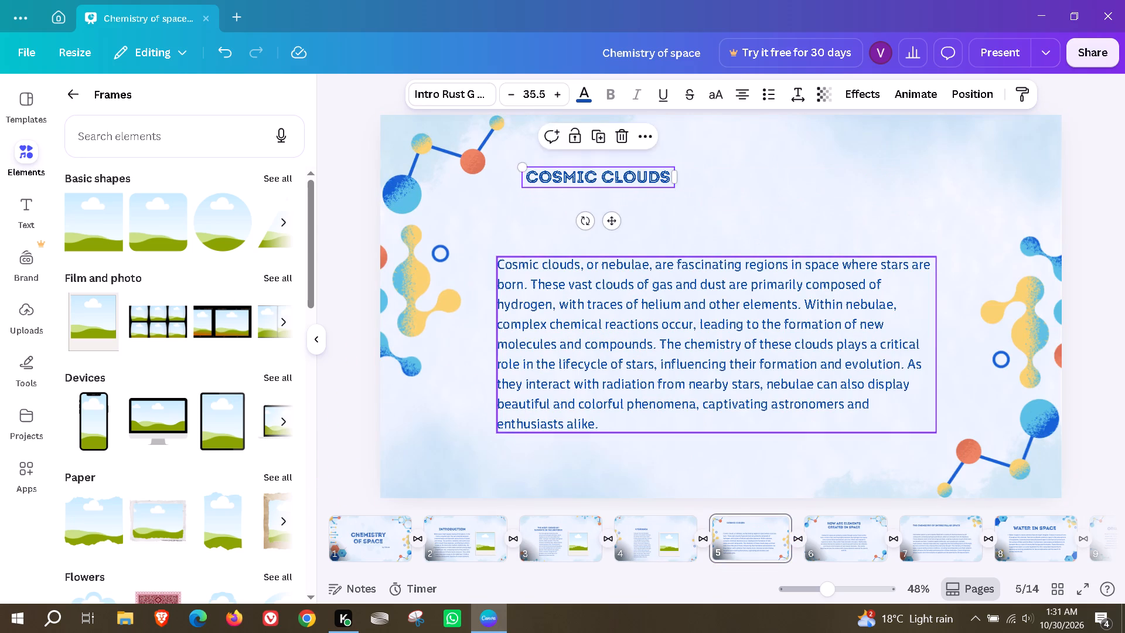
Scale the Cosmic Clouds body text to about 21.6, narrow its box within the left half, and move the heading directly above it.
click(696, 356)
drag(940, 433, 817, 385)
drag(814, 319, 663, 322)
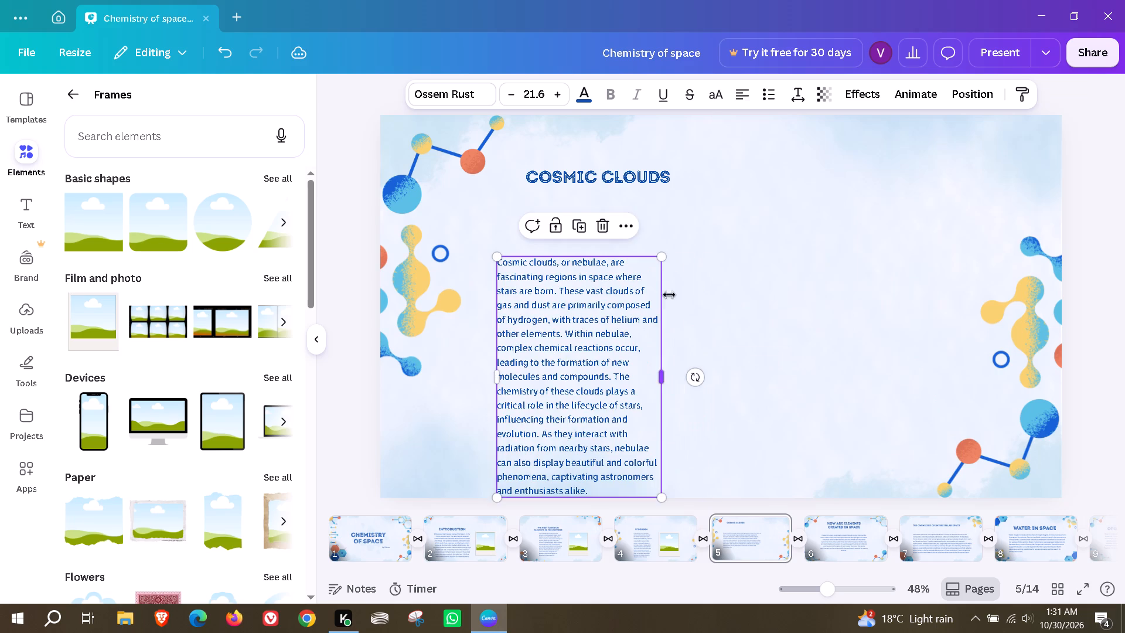
drag(654, 171, 622, 231)
click(606, 331)
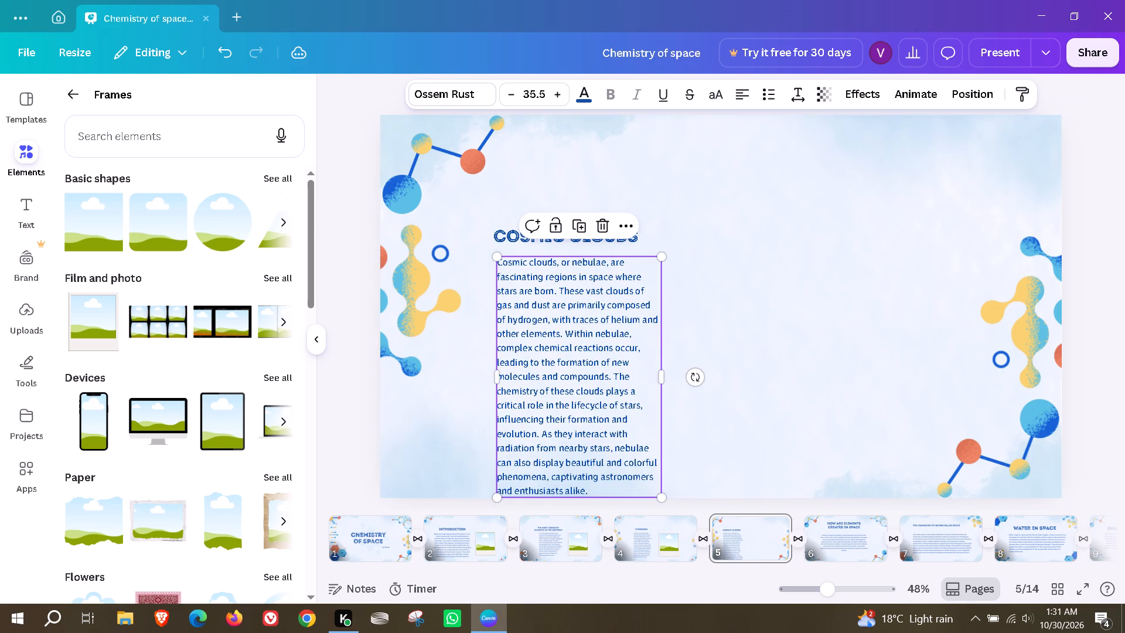
drag(667, 375, 687, 376)
Shrink the Cosmic Clouds page's corner molecule graphics and push the side molecules outward past the slide edges.
click(462, 287)
drag(439, 305, 416, 305)
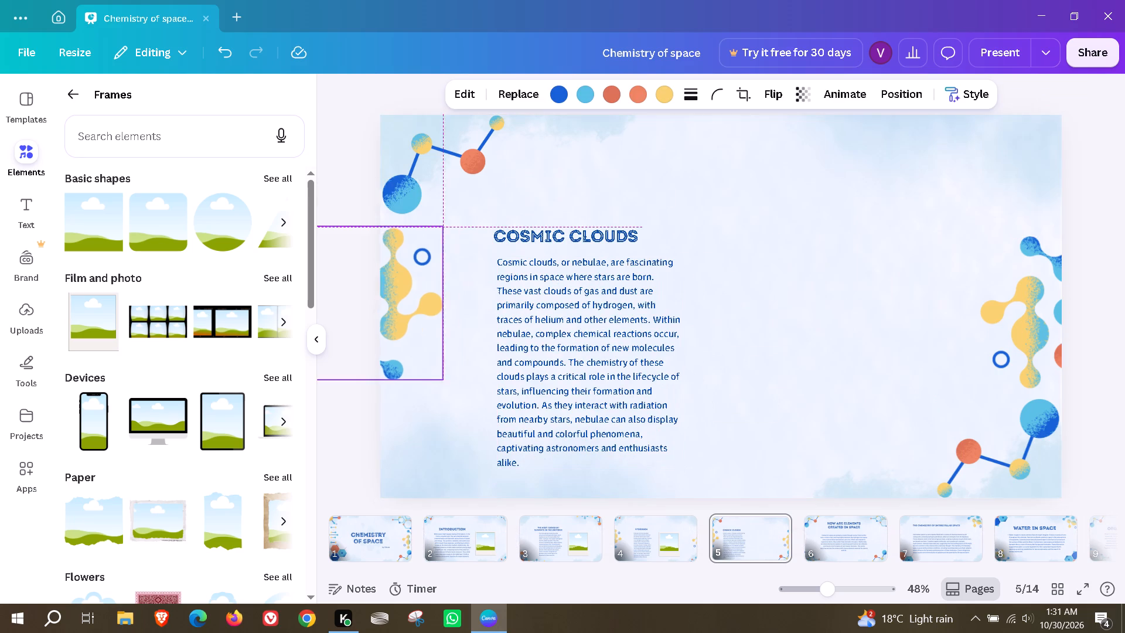
drag(416, 305, 399, 305)
click(455, 147)
drag(502, 212, 436, 154)
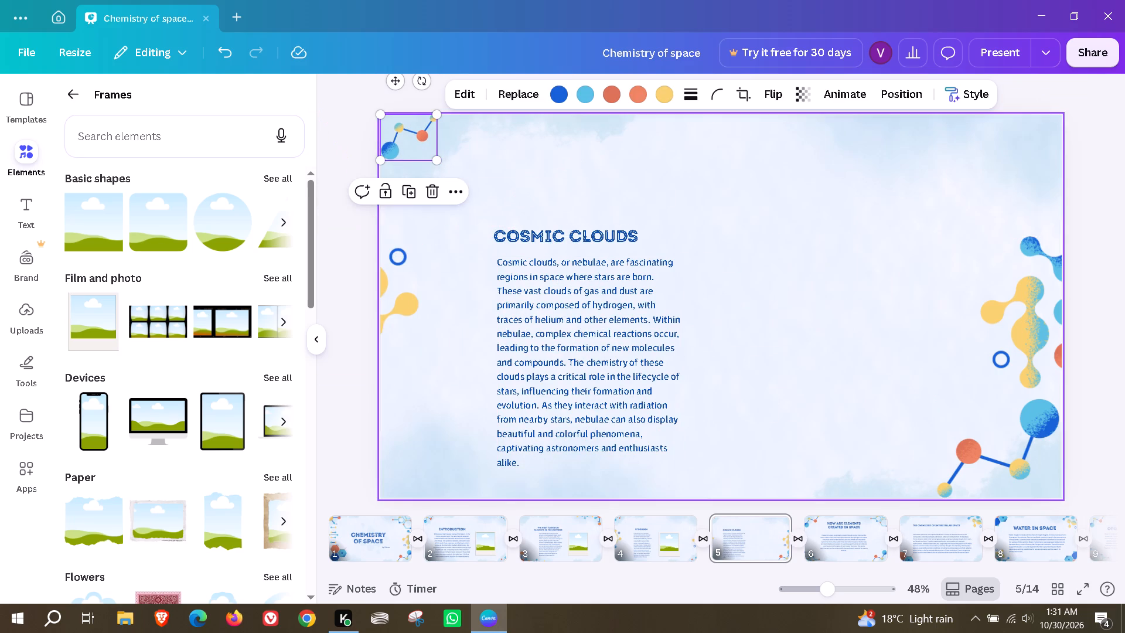
drag(979, 312, 992, 312)
drag(1005, 316, 1045, 319)
click(997, 434)
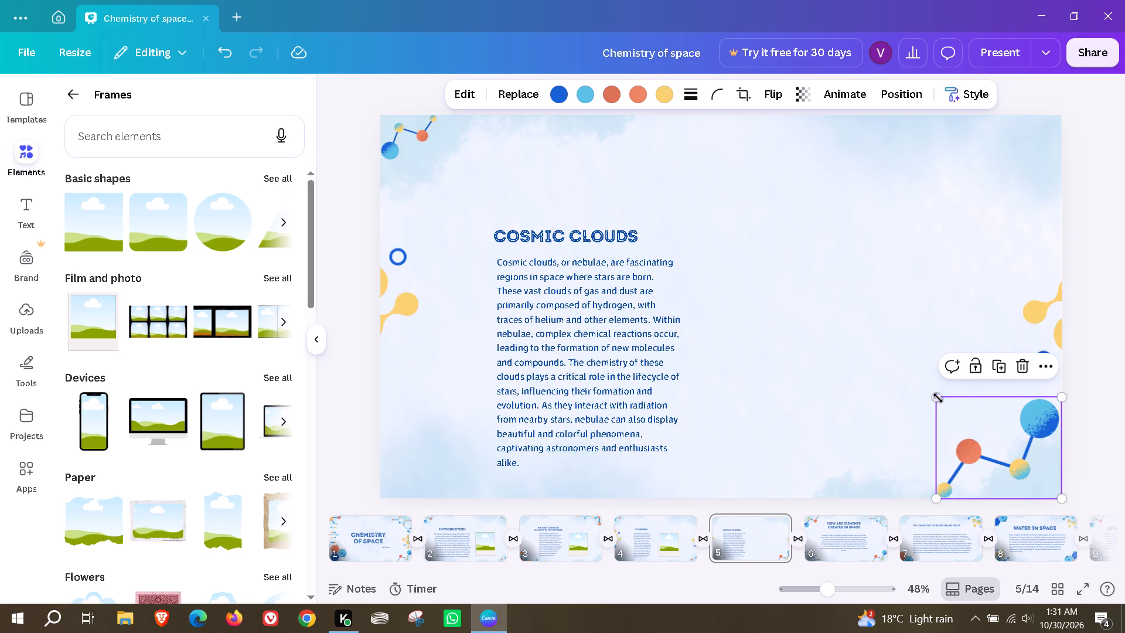
drag(935, 397, 978, 444)
drag(1017, 458, 1032, 467)
Shift the Cosmic Clouds body text and heading slightly right, and place a polaroid-style photo frame beside them.
drag(636, 339, 649, 339)
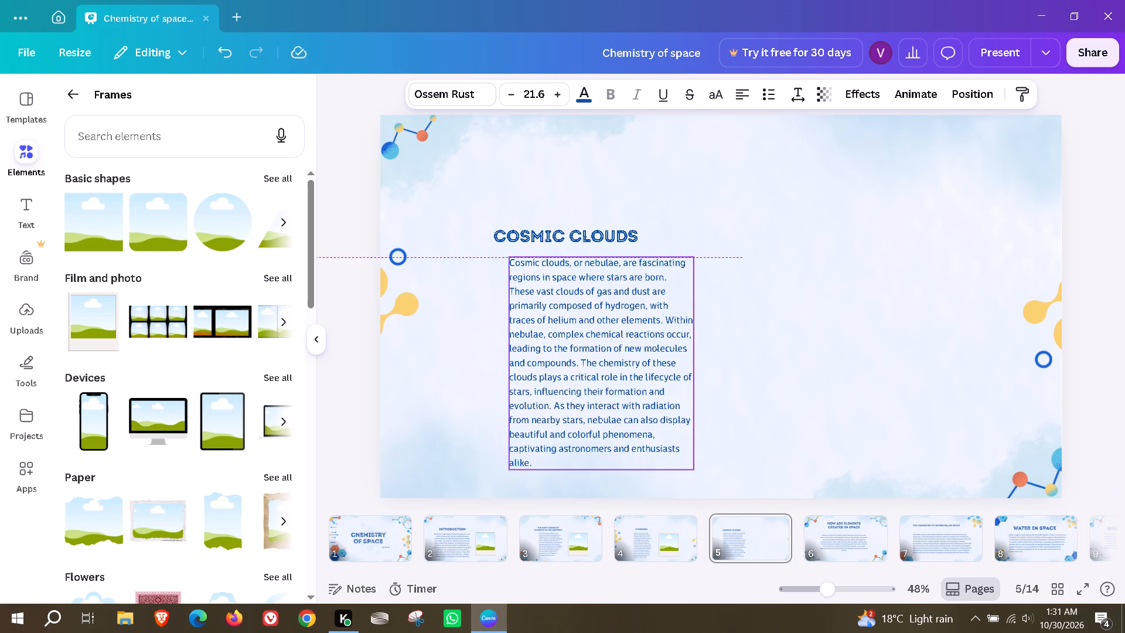
drag(649, 339, 656, 339)
drag(530, 240, 566, 237)
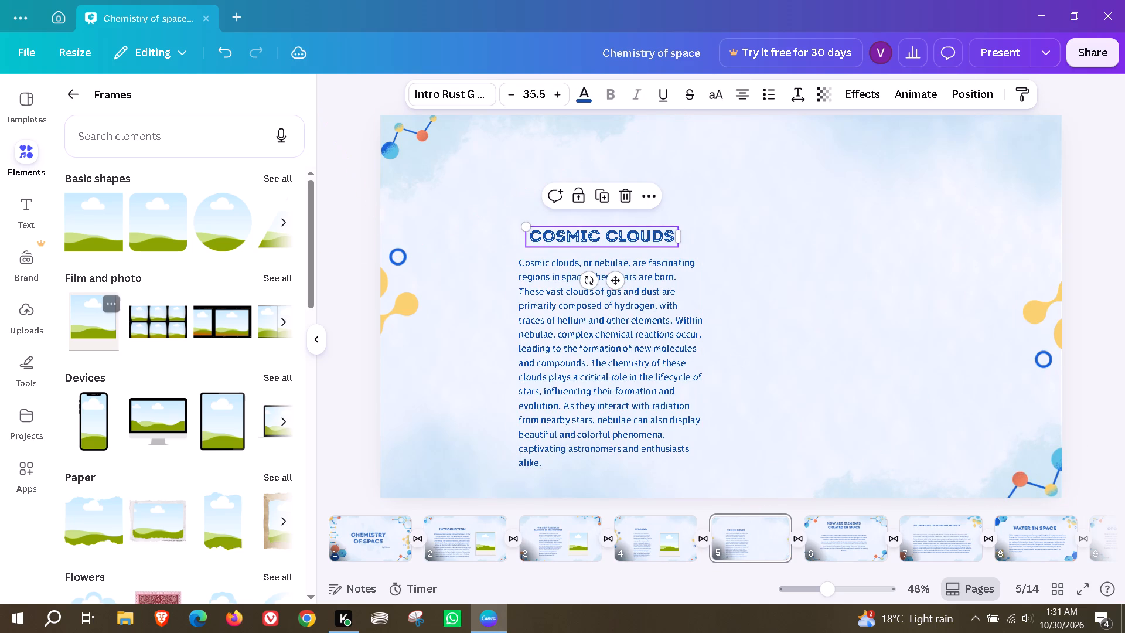
drag(94, 301, 782, 261)
click(742, 377)
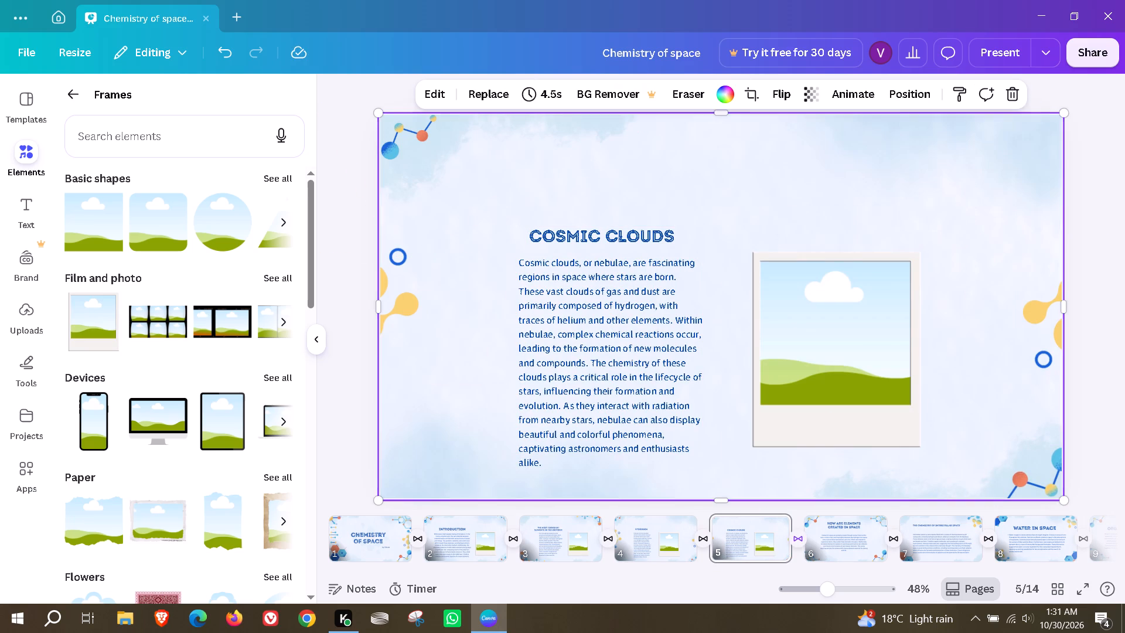
Scale the sixth page's "HOW ARE ELEMENTS CREATED IN SPACE" heading down to about 28.1 and move it towards the slide's left side.
click(843, 549)
click(699, 200)
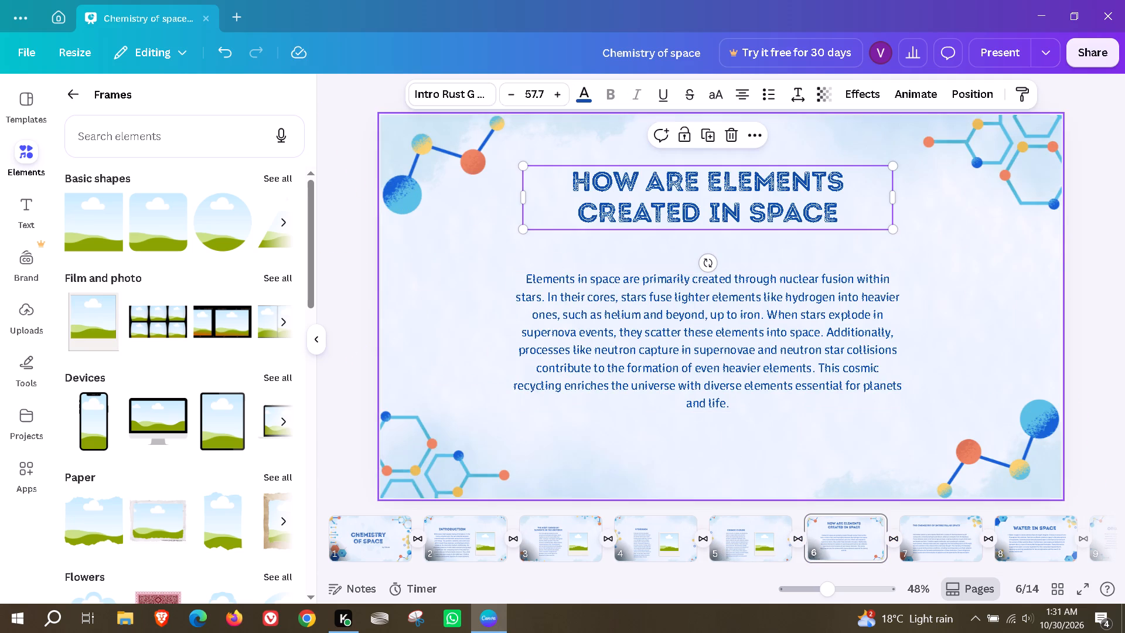
drag(895, 231, 709, 191)
drag(633, 181, 711, 217)
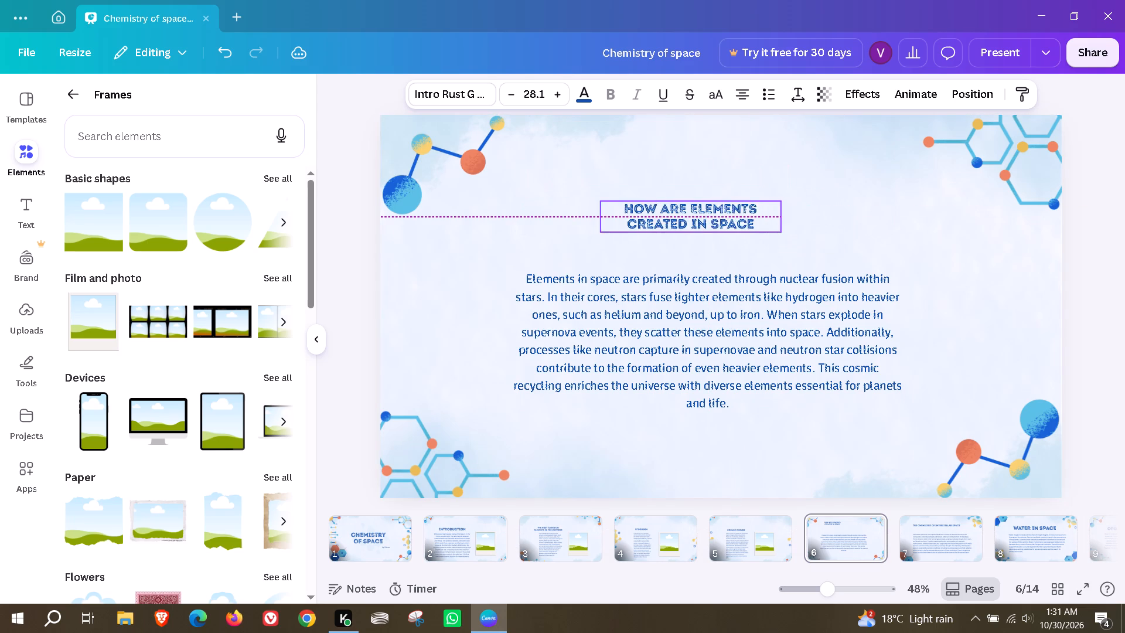
drag(711, 217, 575, 220)
Narrow the sixth page's body text, scale it to about 20.2, and position it in the left half with the heading just above.
click(700, 325)
drag(904, 406, 870, 394)
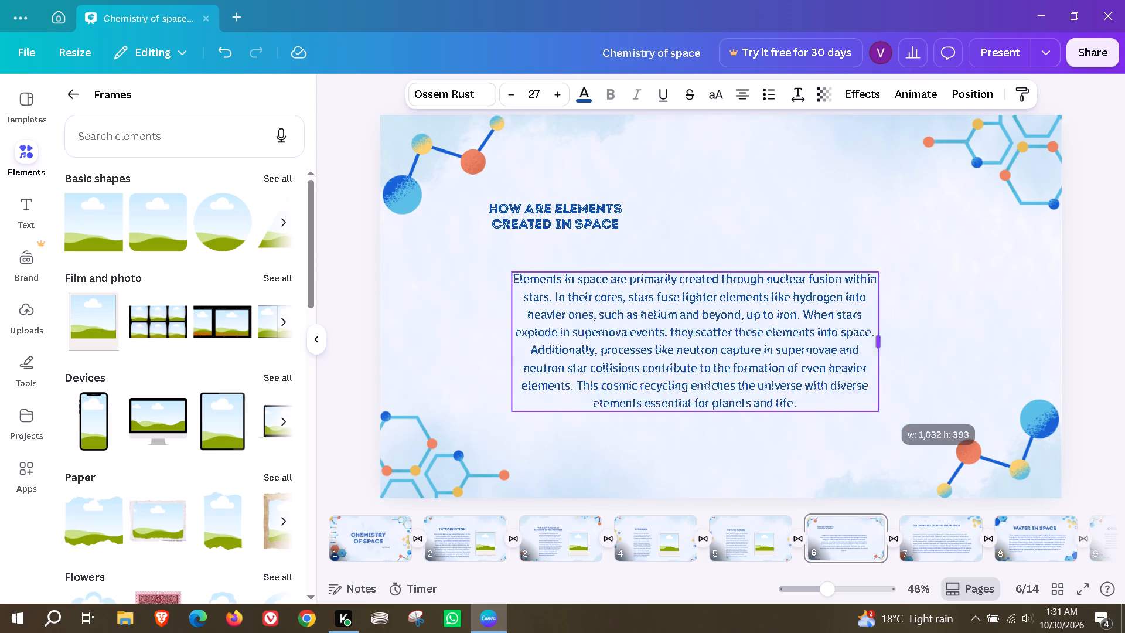
drag(870, 394, 803, 348)
drag(802, 444, 726, 406)
drag(660, 365, 616, 369)
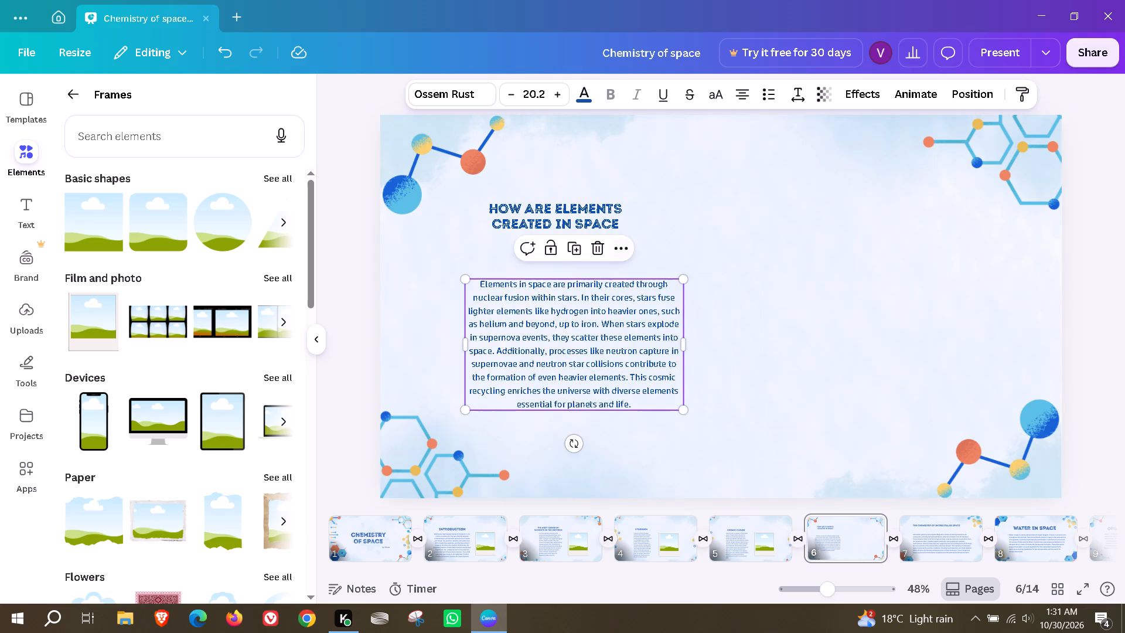
drag(612, 229, 634, 258)
Place a polaroid-style photo frame beside the sixth page's body text.
drag(99, 321, 772, 277)
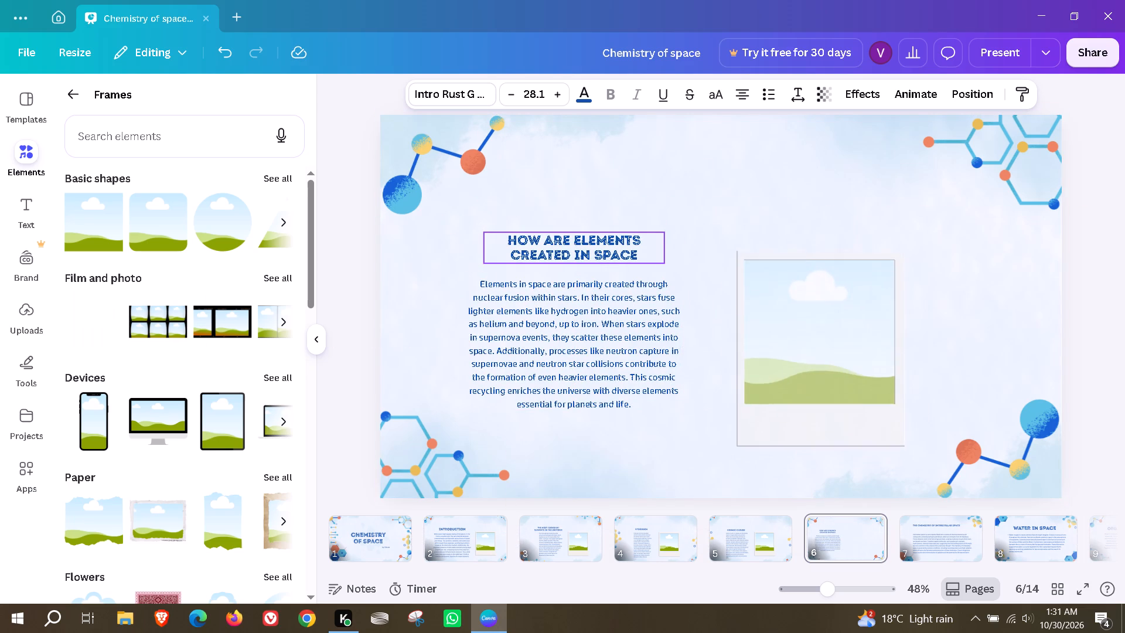
drag(772, 277, 776, 259)
Shrink the molecule and hexagon graphics in all four corners of the sixth page.
click(437, 180)
drag(506, 215, 448, 172)
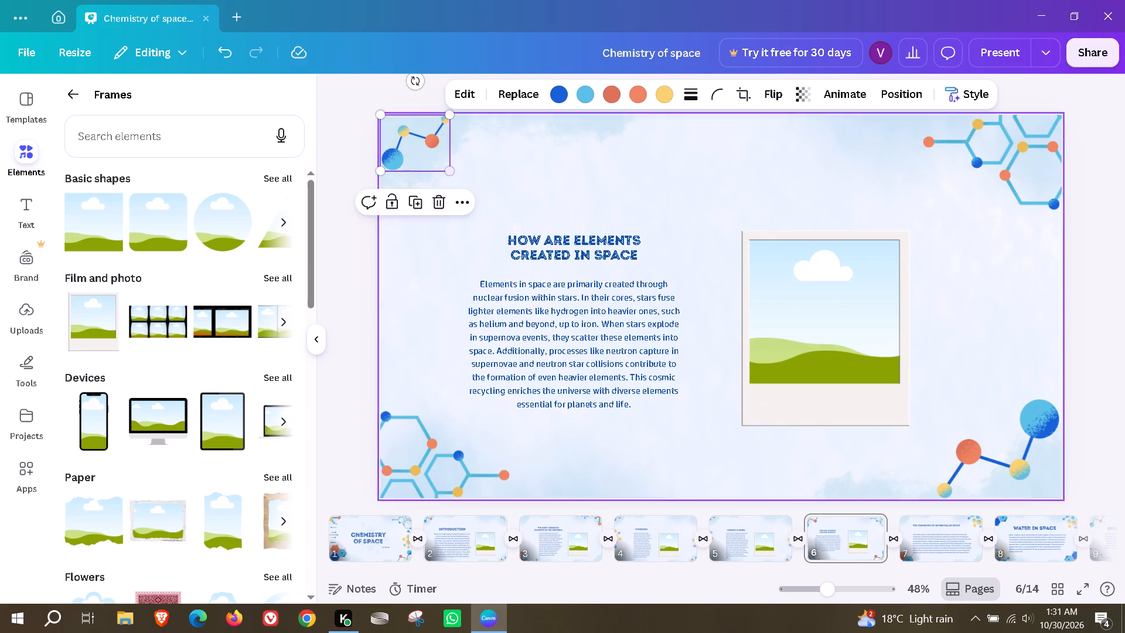
click(461, 431)
drag(510, 413, 407, 443)
click(971, 181)
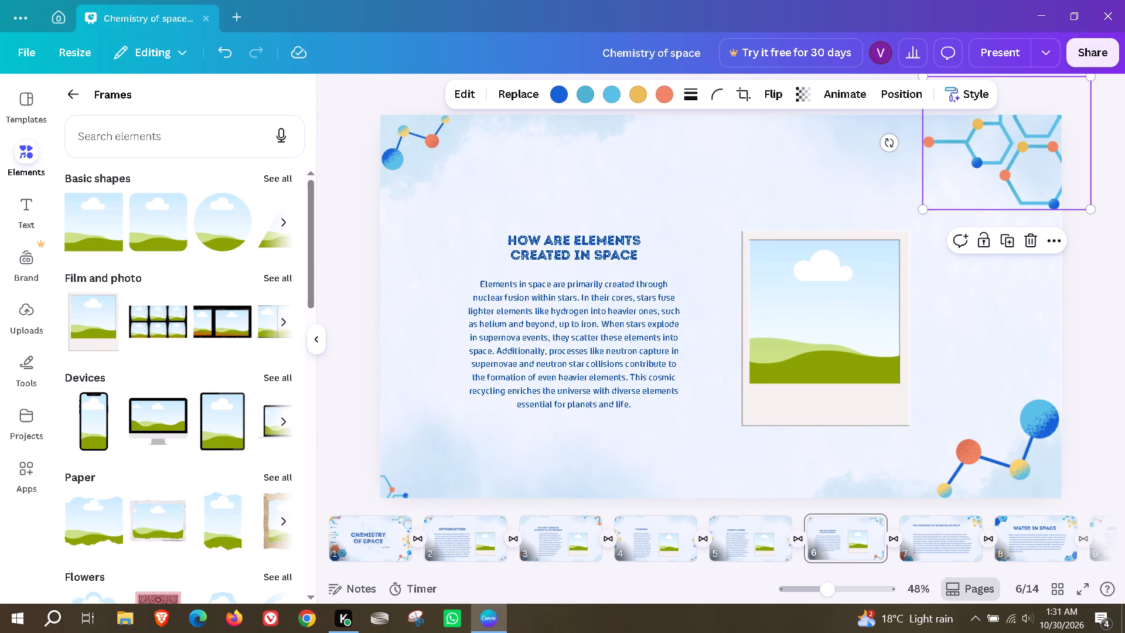
drag(925, 209, 1012, 168)
click(987, 428)
drag(939, 402, 987, 448)
Nudge the sixth page's photo frame, body text and heading slightly to the right.
drag(858, 319, 872, 319)
drag(676, 332, 690, 335)
drag(527, 241, 547, 243)
Wrap the seventh page's heading onto two lines, scale it to about 29.8 and shift it slightly left.
scroll(853, 539, down, 1)
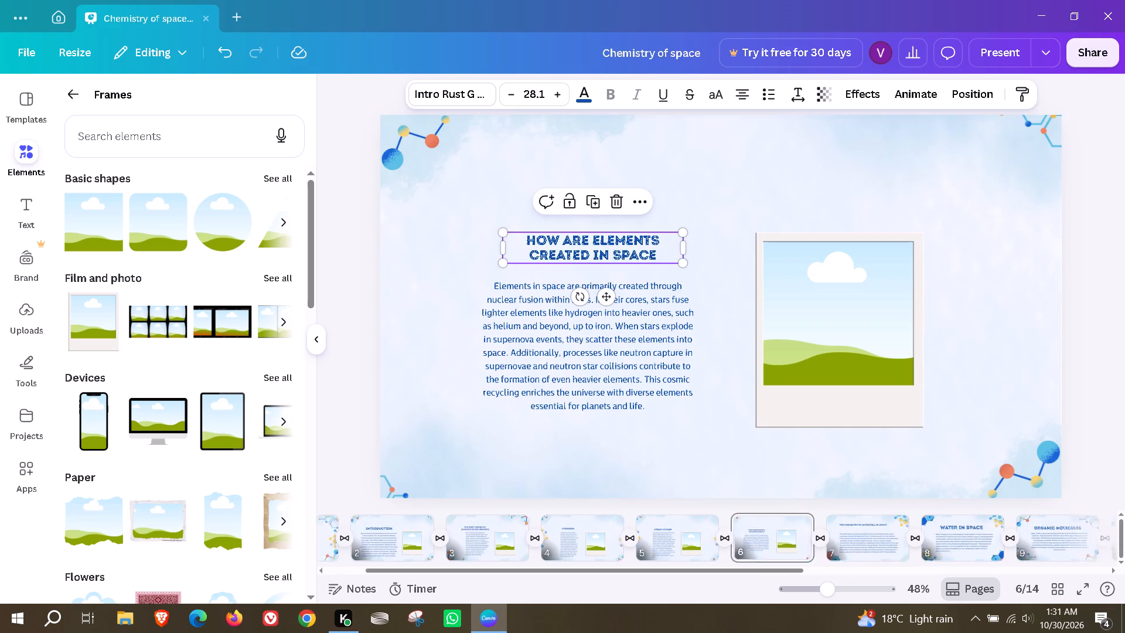
scroll(853, 539, down, 1)
click(785, 546)
click(638, 179)
click(644, 206)
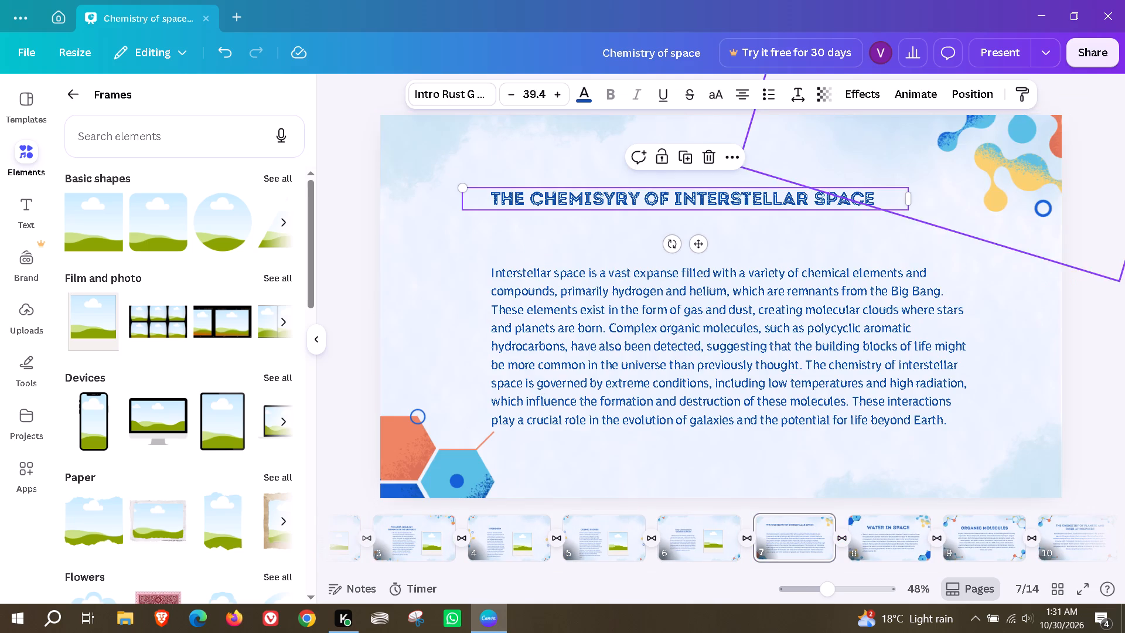
drag(914, 203, 762, 213)
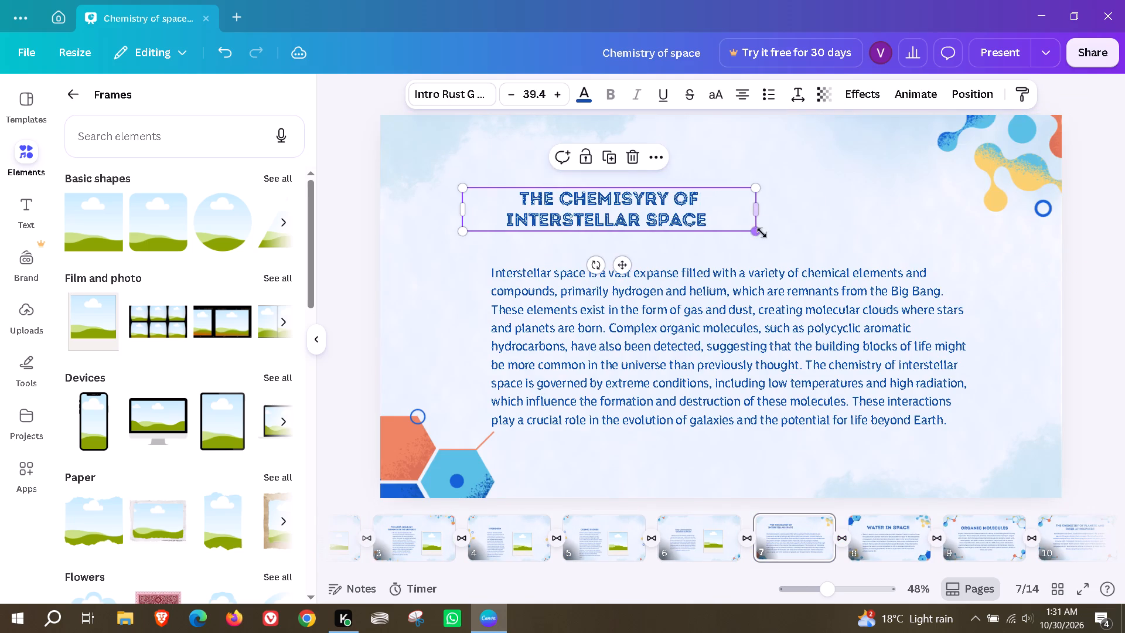
drag(762, 233, 691, 219)
drag(684, 203, 652, 202)
Scale the seventh page's body text to about 17.9, narrow it into the left half, and set the heading just above it.
drag(670, 338, 679, 343)
click(813, 380)
drag(977, 433, 674, 395)
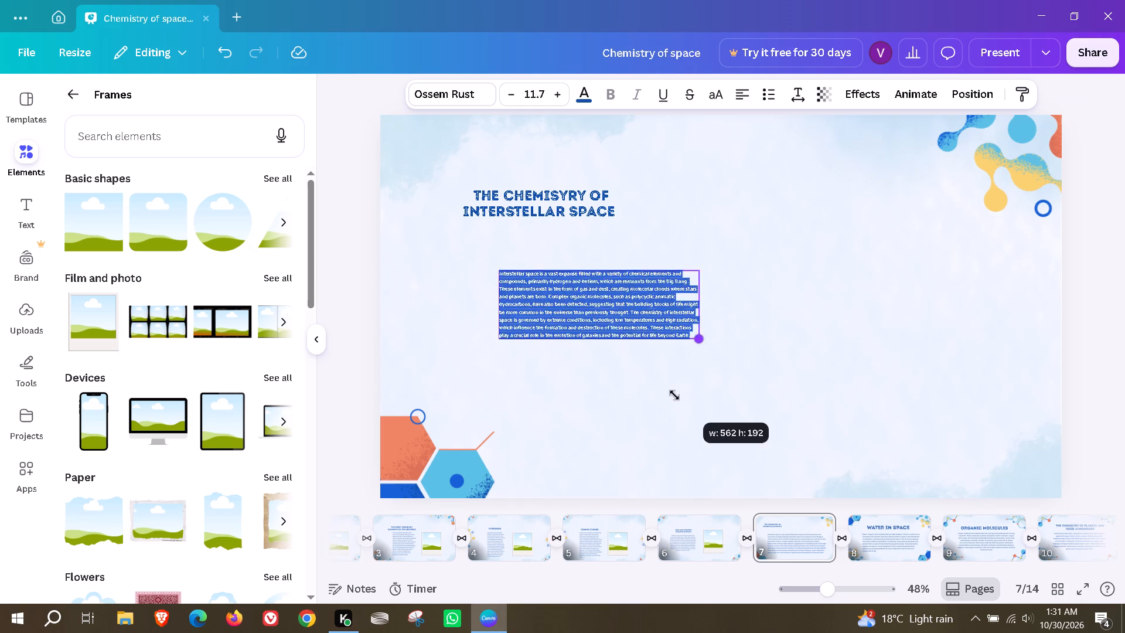
drag(674, 395, 776, 454)
drag(811, 323, 735, 326)
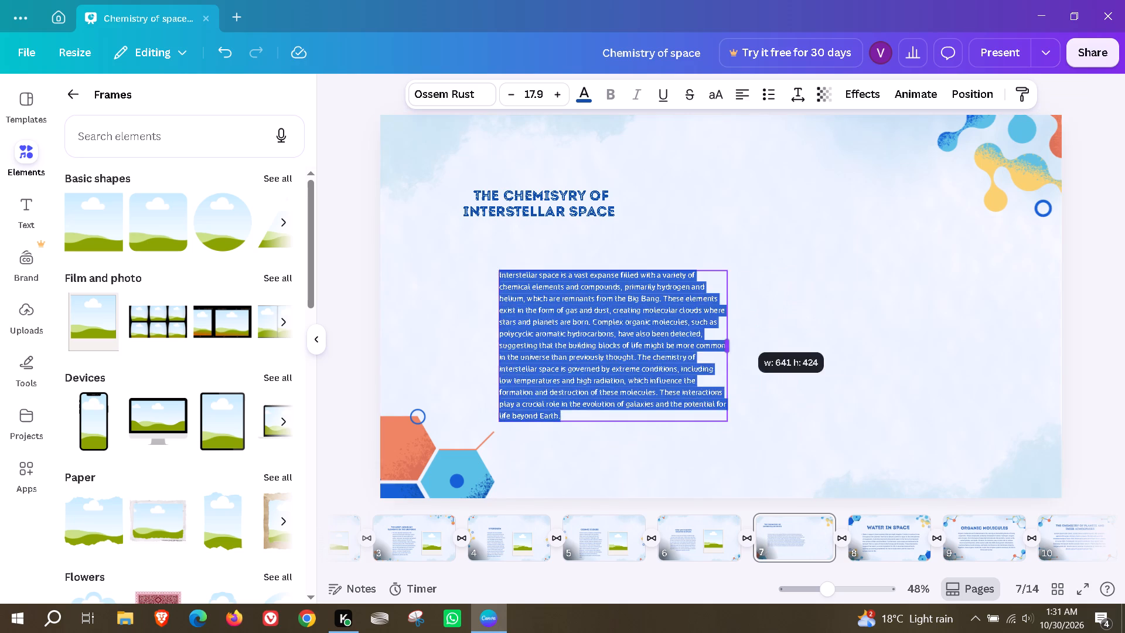
drag(735, 326, 721, 326)
click(623, 355)
click(793, 386)
drag(571, 210, 632, 250)
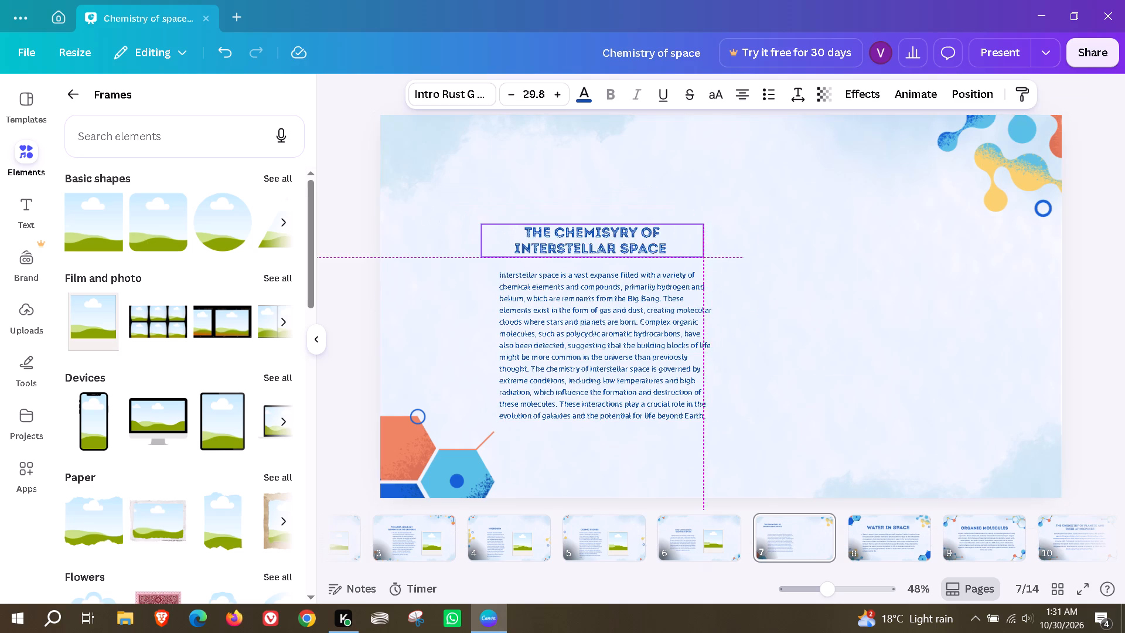
drag(632, 250, 630, 250)
Place a polaroid-style photo frame beside the seventh page's body text.
drag(108, 313, 809, 259)
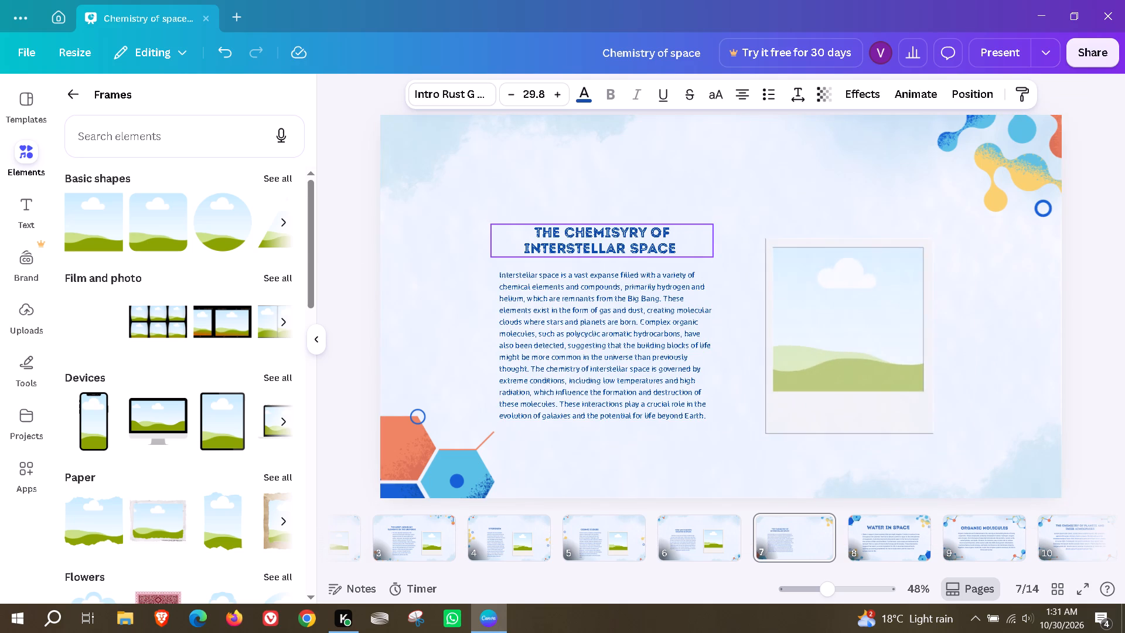
drag(809, 259, 808, 259)
click(969, 329)
Scale the eighth page's "Water in space" heading down to about 38.6 and shift it left.
click(898, 526)
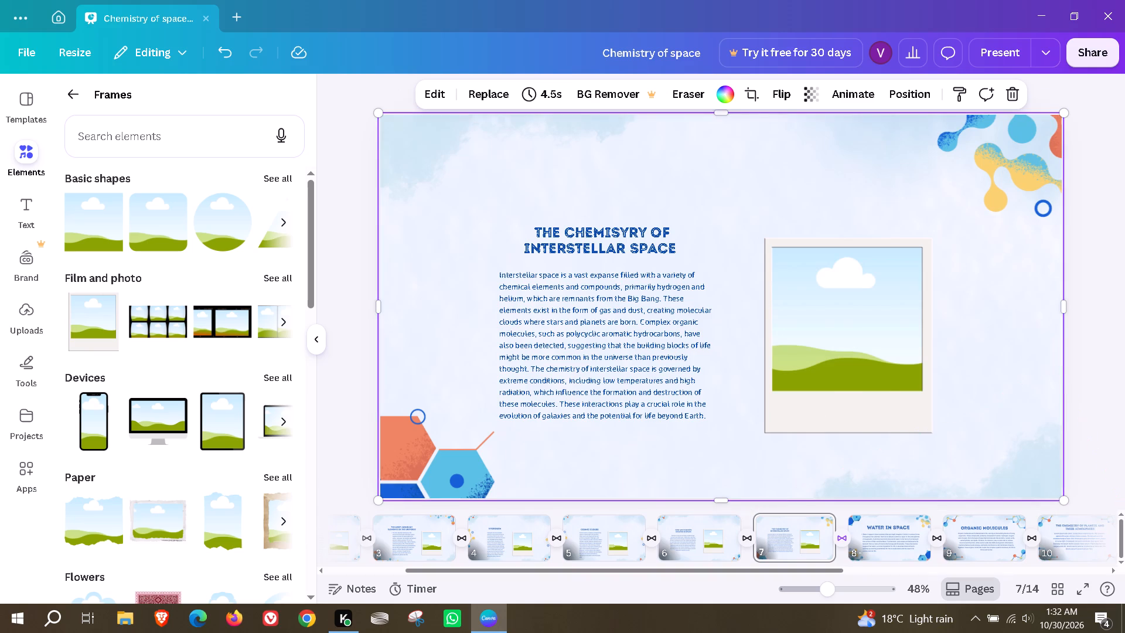
click(647, 230)
drag(905, 249, 710, 231)
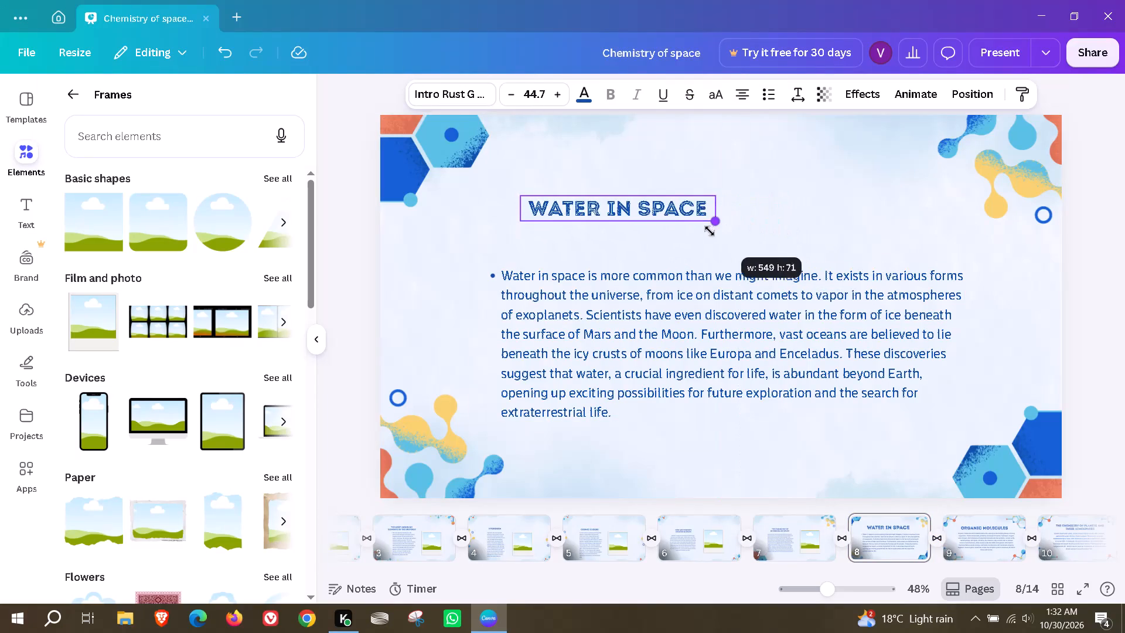
drag(710, 231, 707, 230)
drag(664, 215, 628, 221)
drag(669, 232, 653, 227)
Scale the eighth page's body text to 22, narrow it into the left half, and set the heading just above it.
click(769, 363)
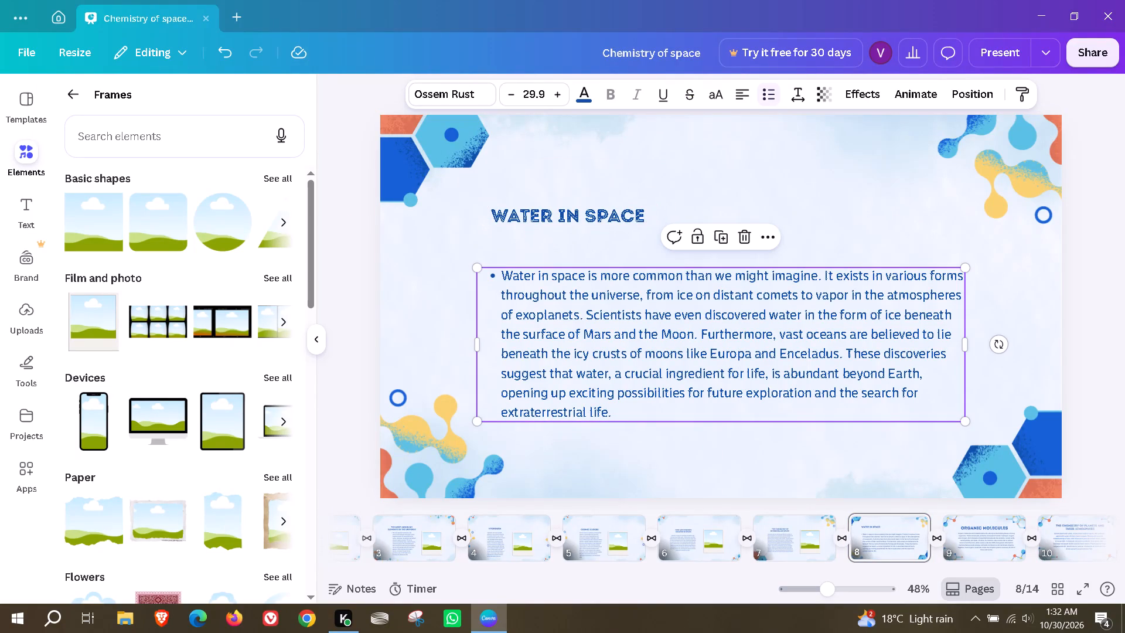
drag(966, 421, 838, 376)
drag(836, 327, 717, 321)
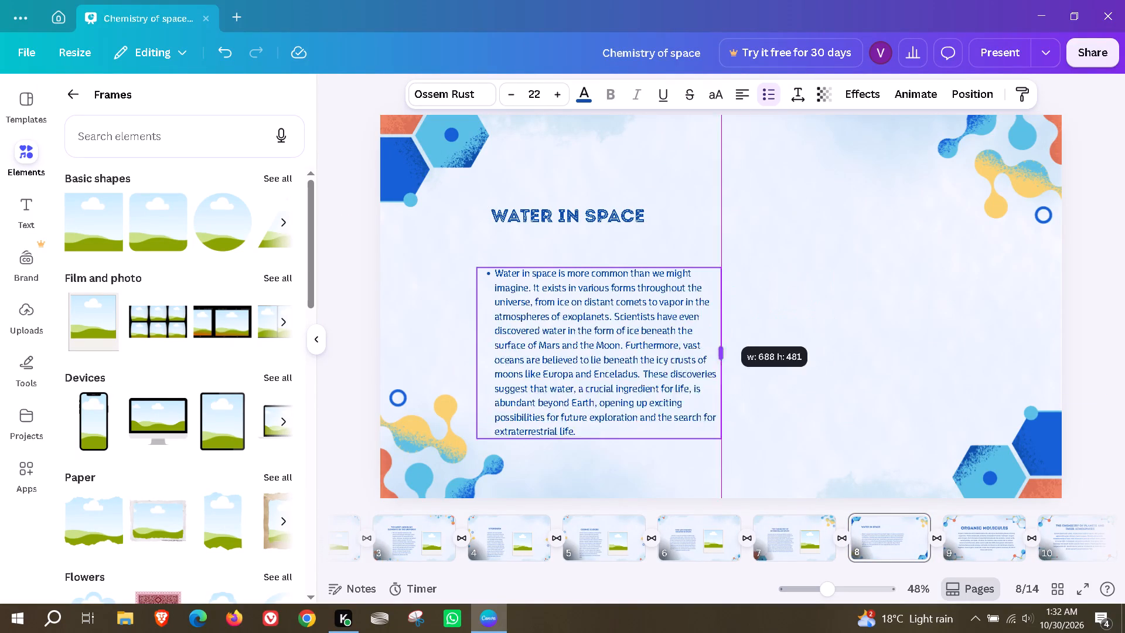
drag(717, 321, 700, 322)
drag(635, 210, 655, 219)
drag(637, 335, 659, 335)
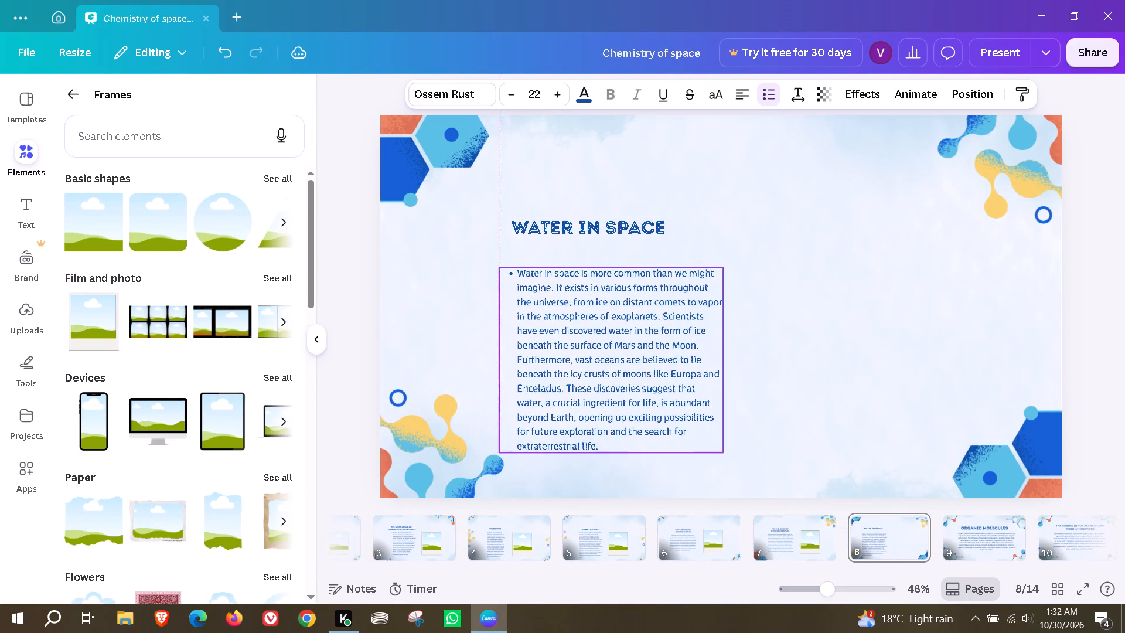
drag(659, 335, 666, 333)
drag(659, 220, 683, 241)
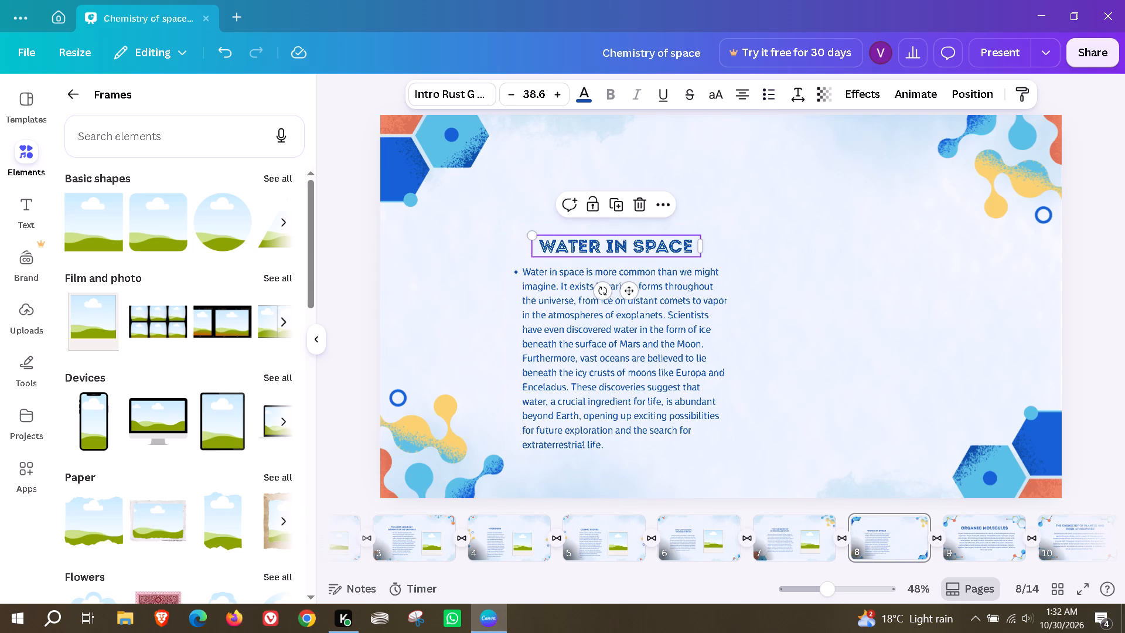
Place a polaroid-style photo frame beside the eighth page's body text.
drag(121, 338, 816, 294)
Scale the ninth page's "Organic molecules" heading down to about 29.7.
click(971, 540)
click(680, 243)
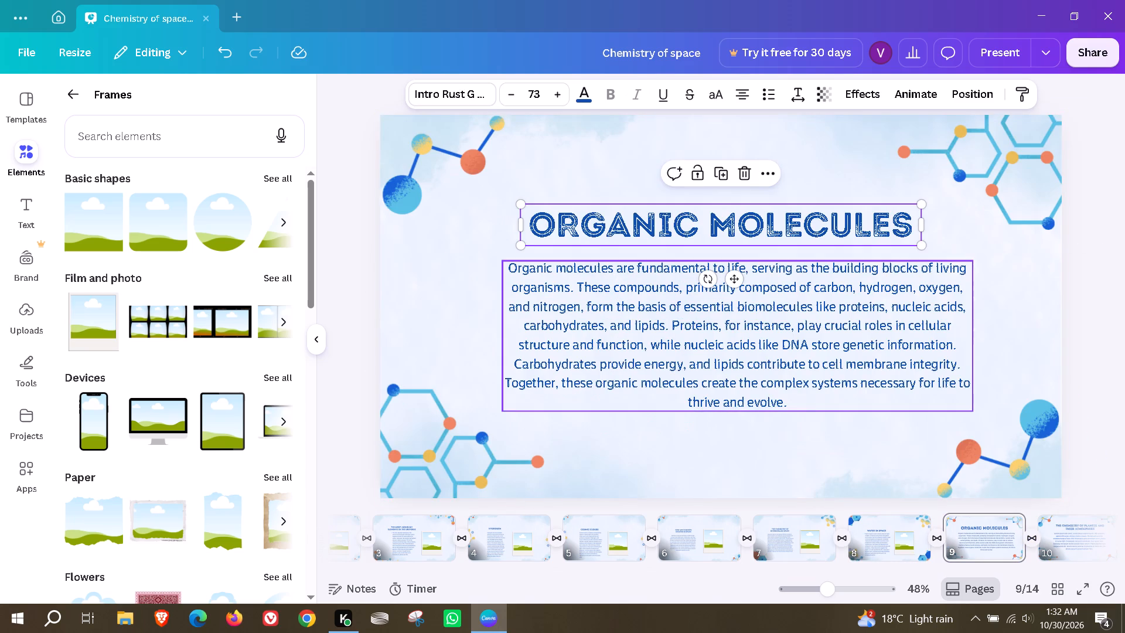
drag(923, 250, 683, 249)
Shrink the molecule and hexagon graphics in all four corners of the ninth page.
click(452, 198)
drag(507, 216, 446, 169)
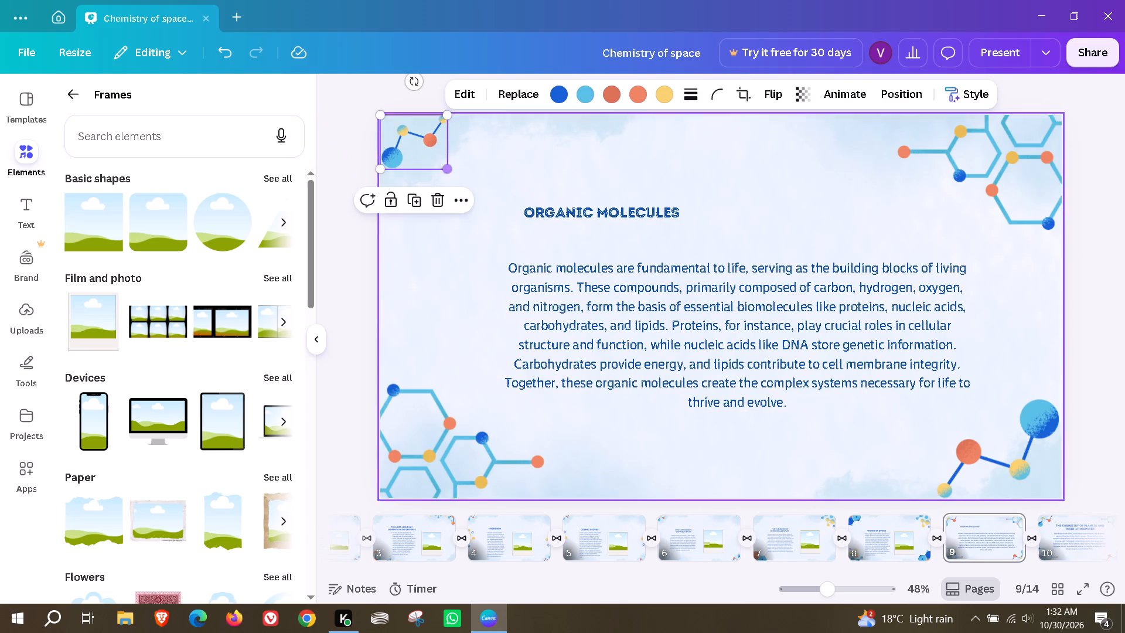
click(449, 432)
drag(543, 381, 437, 431)
click(915, 200)
drag(899, 234, 1024, 168)
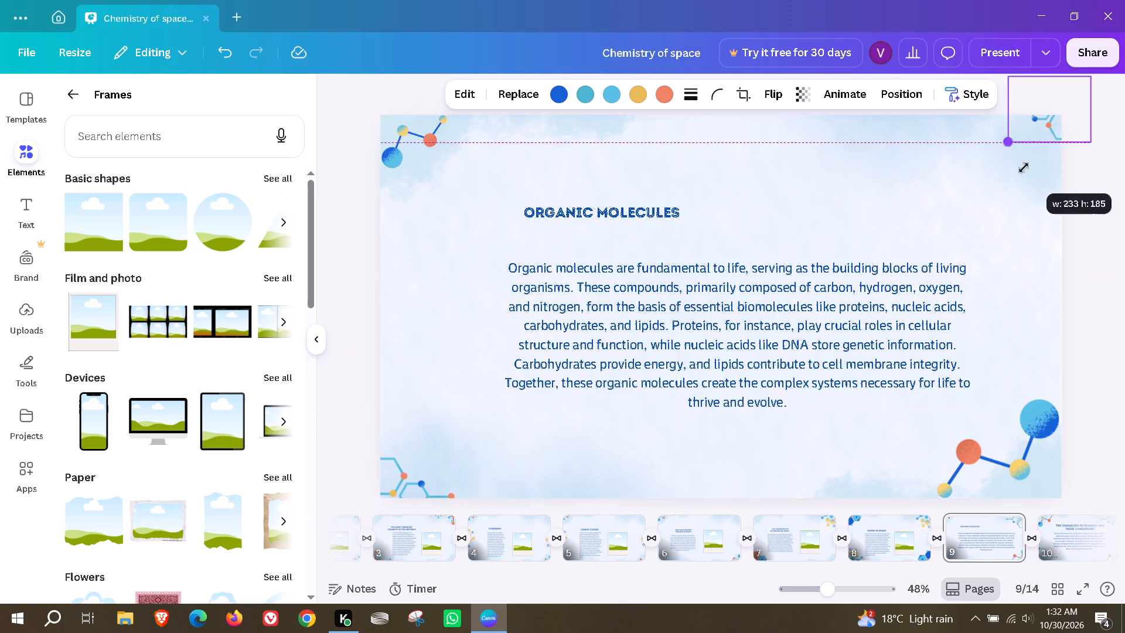
drag(1024, 168, 997, 197)
click(981, 420)
drag(941, 395, 984, 443)
Scale the ninth page's body text to about 19.7, narrow it into the left half, and set the heading just above it.
click(736, 301)
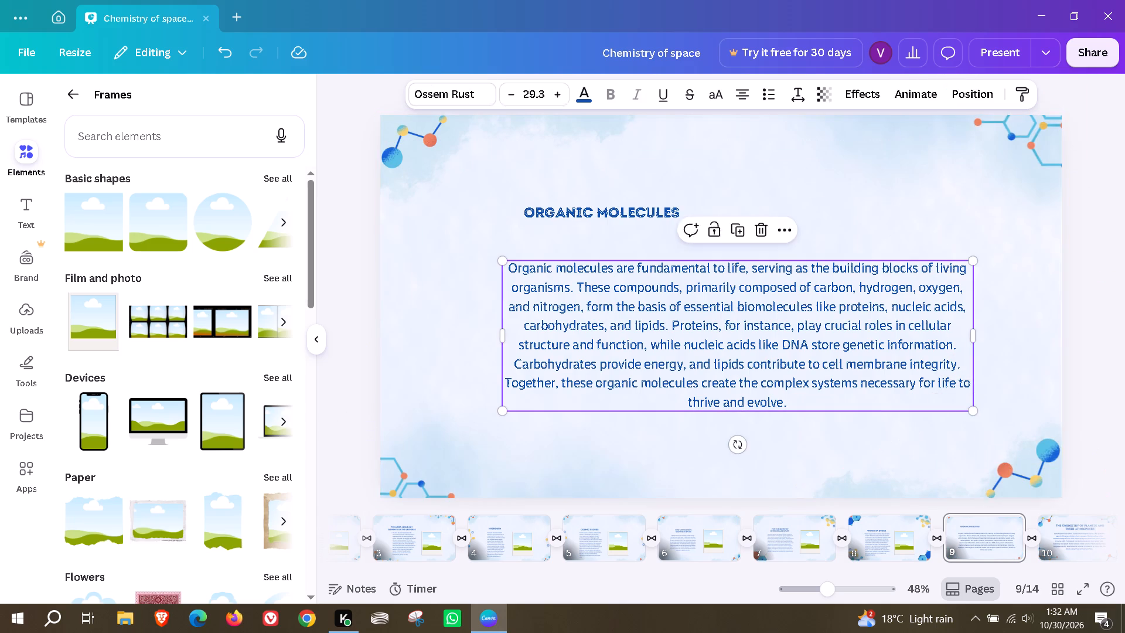
drag(616, 213, 579, 217)
click(579, 217)
click(712, 348)
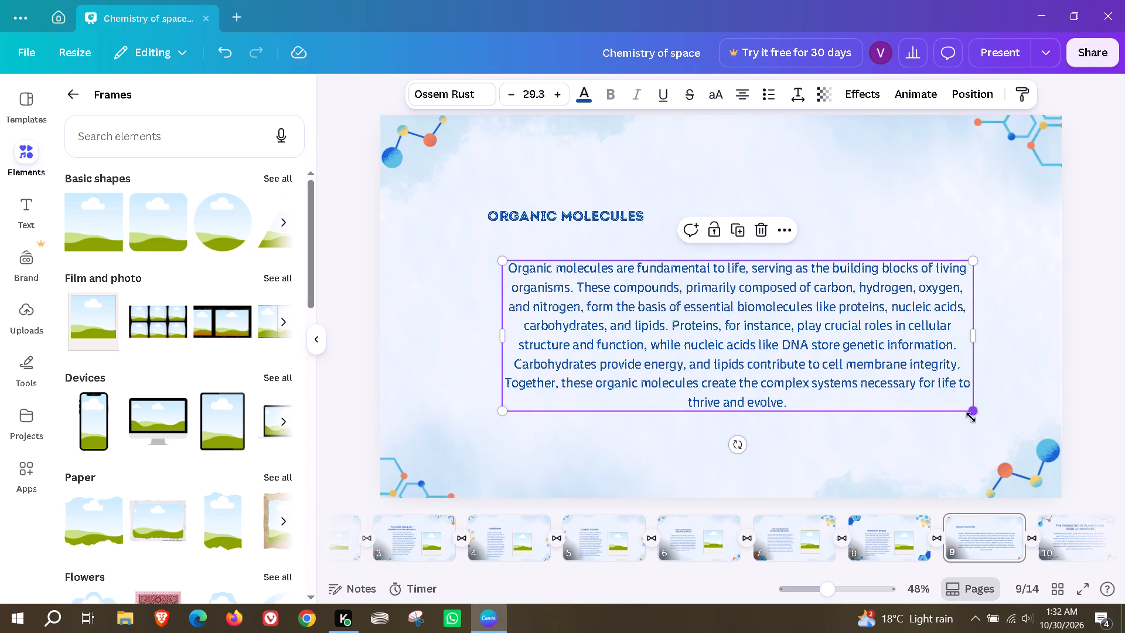
drag(971, 417, 811, 386)
drag(825, 315, 683, 349)
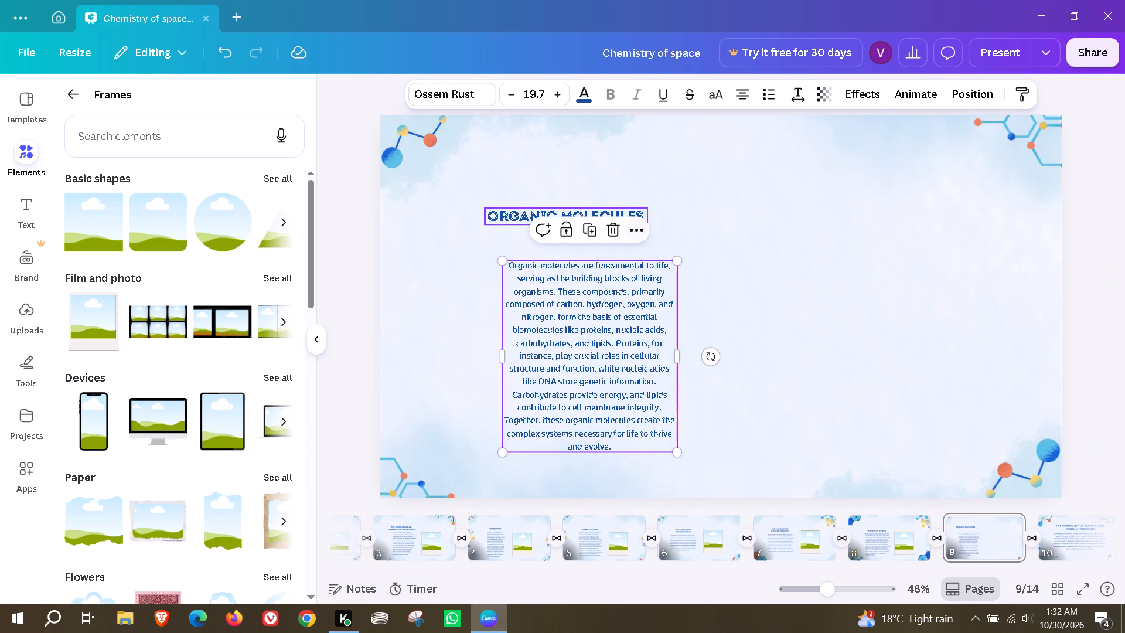
drag(634, 215, 661, 237)
drag(657, 238, 648, 238)
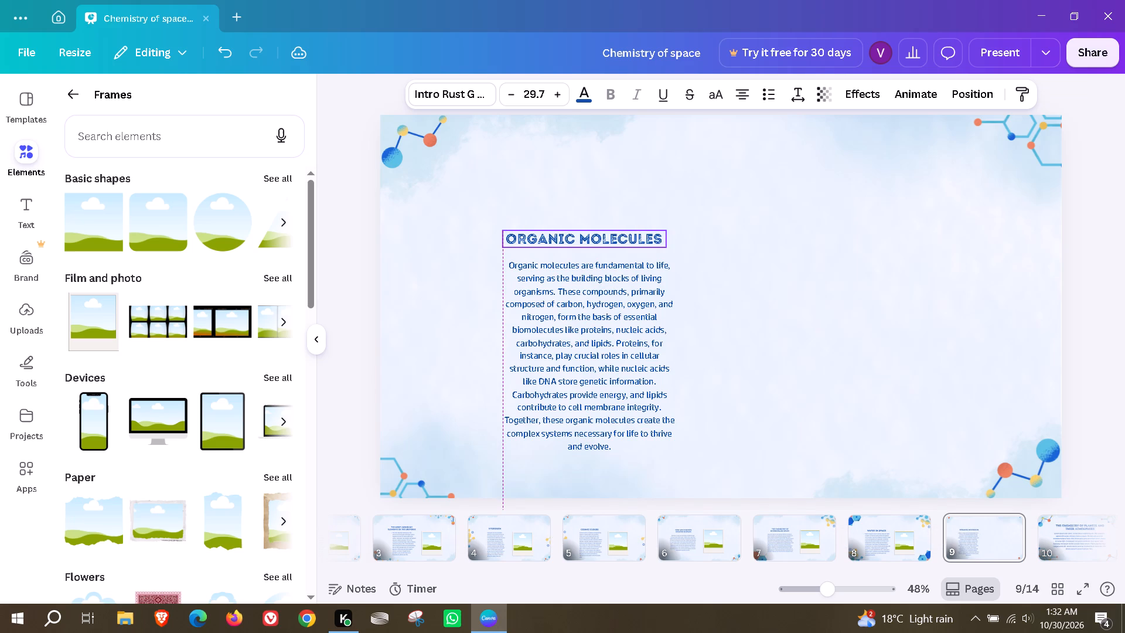
drag(648, 238, 649, 241)
Place a polaroid-style photo frame beside the ninth page's text and nudge the body text and heading slightly right.
drag(90, 316, 771, 274)
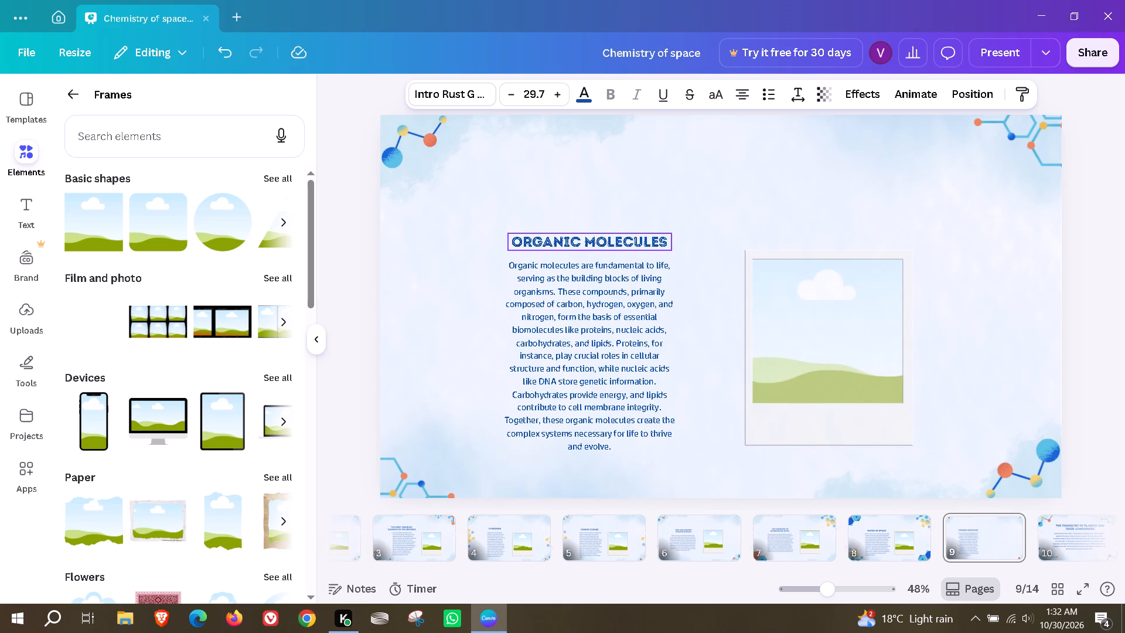
drag(613, 334, 627, 335)
drag(526, 242, 535, 244)
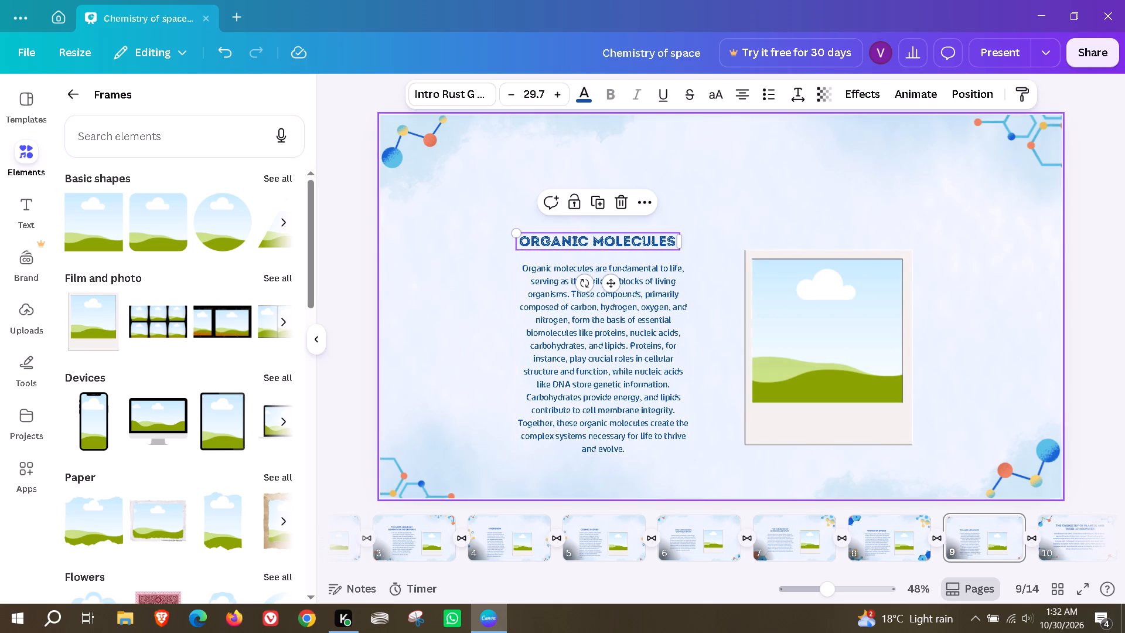
click(711, 382)
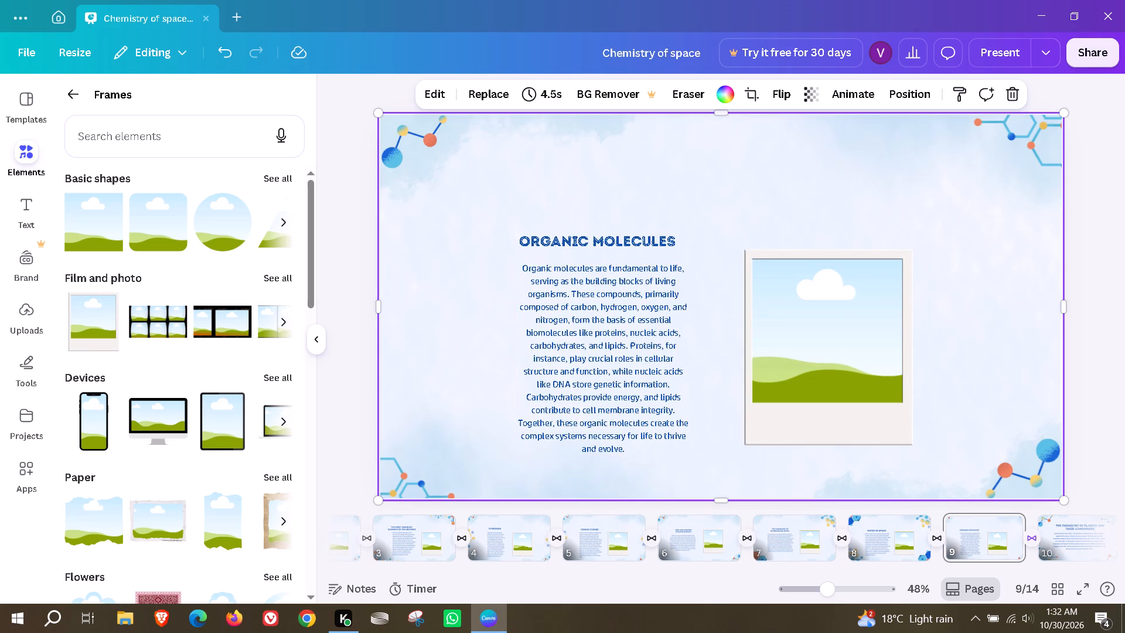
Scale down the tenth page's two-line heading to roughly half its width.
scroll(806, 549, down, 1)
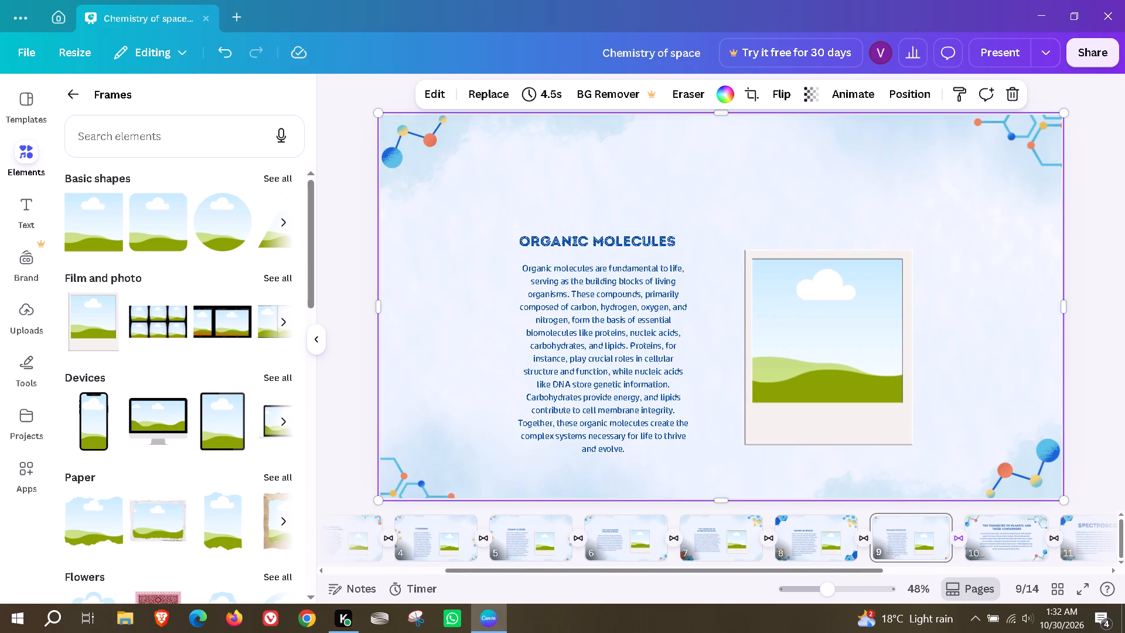
scroll(806, 549, down, 2)
click(919, 529)
click(640, 225)
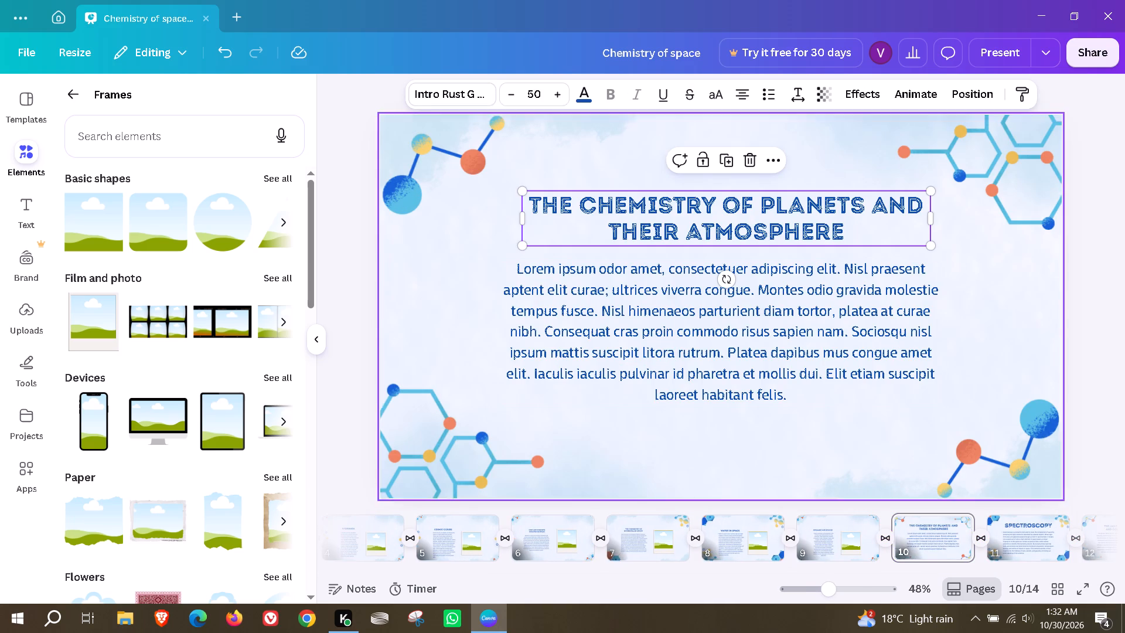
drag(930, 246, 734, 251)
Shrink and narrow the tenth page's body text into the left half, and set the heading just above it.
click(756, 331)
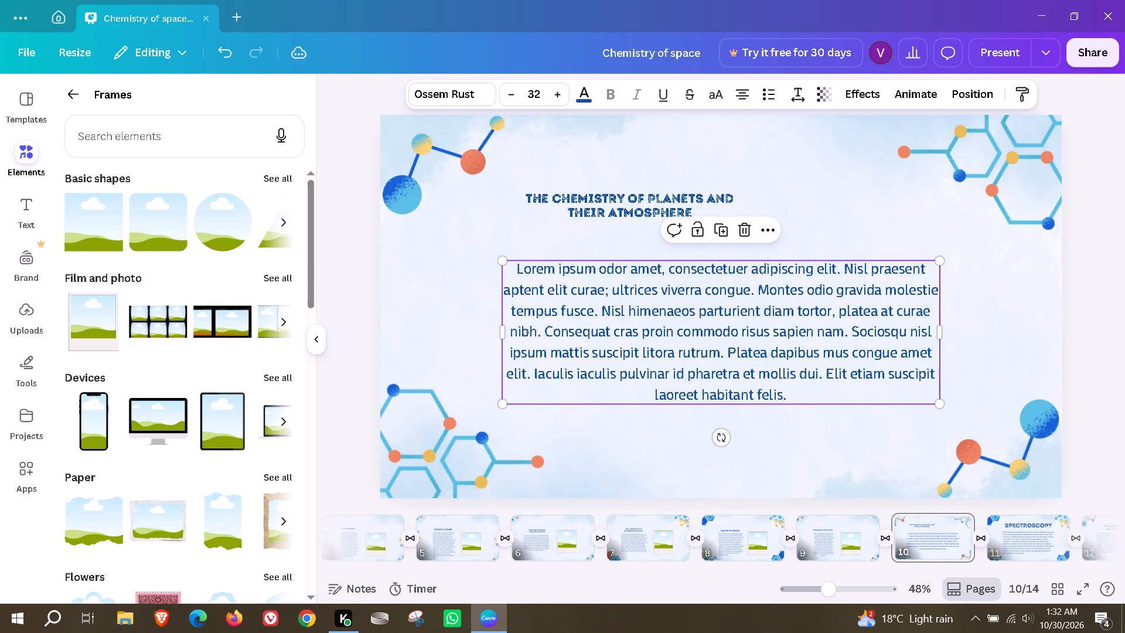
drag(943, 403, 775, 420)
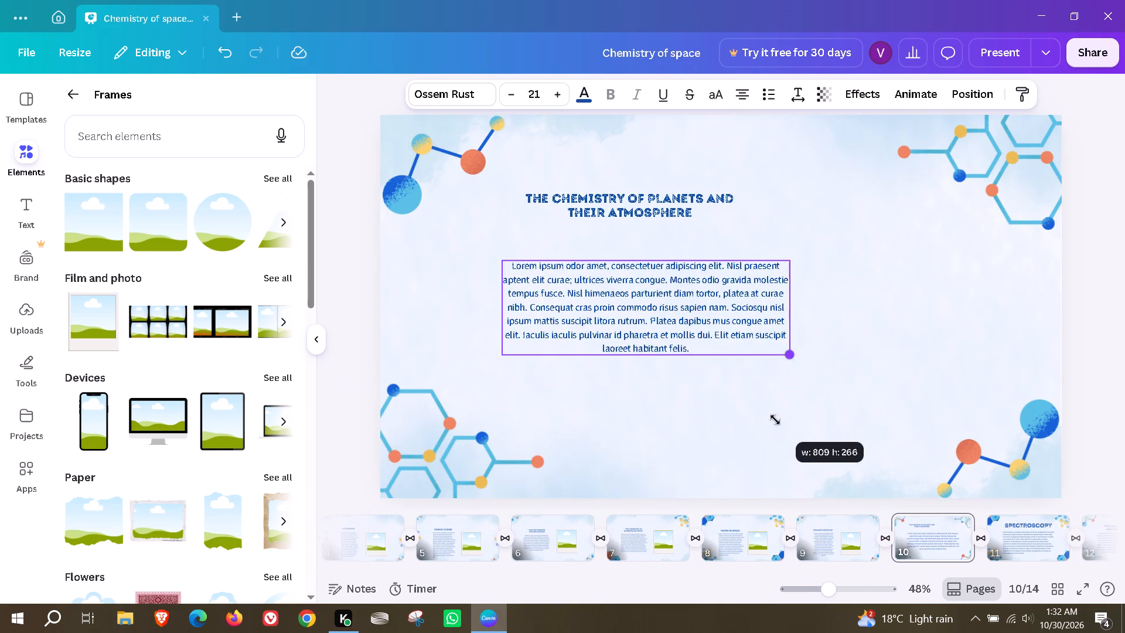
drag(775, 420, 787, 426)
drag(813, 312, 682, 319)
drag(705, 188, 683, 199)
drag(712, 212, 673, 216)
drag(650, 338, 664, 338)
drag(666, 212, 676, 232)
Shrink the molecule and hexagon graphics in all four corners of the tenth page.
click(499, 178)
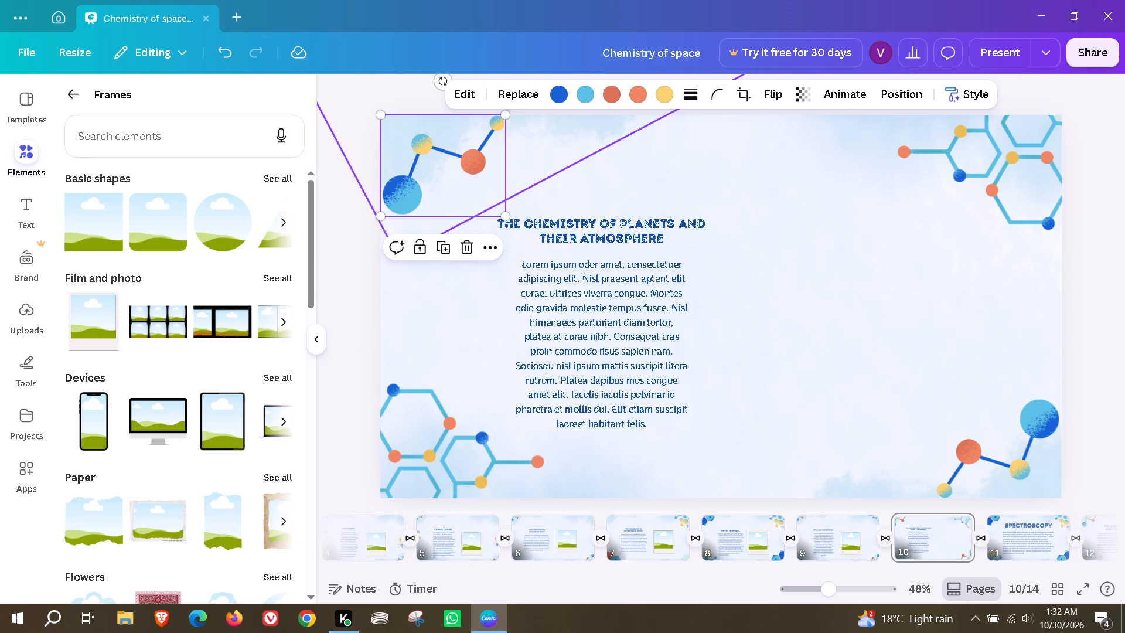
drag(510, 216, 460, 170)
click(411, 420)
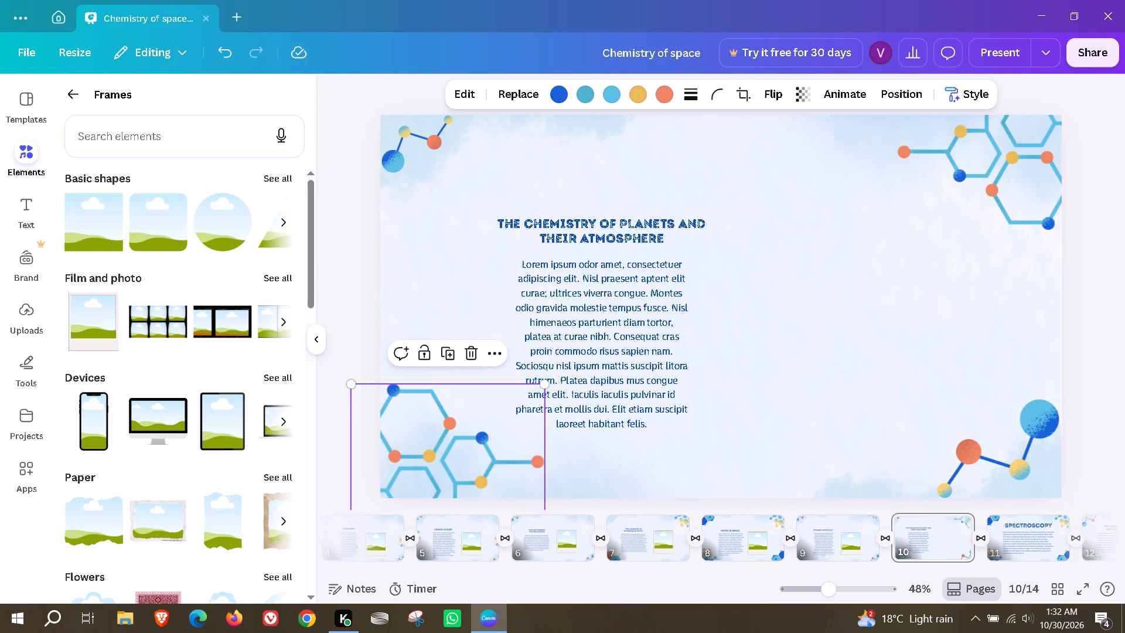
drag(543, 387, 458, 443)
click(937, 168)
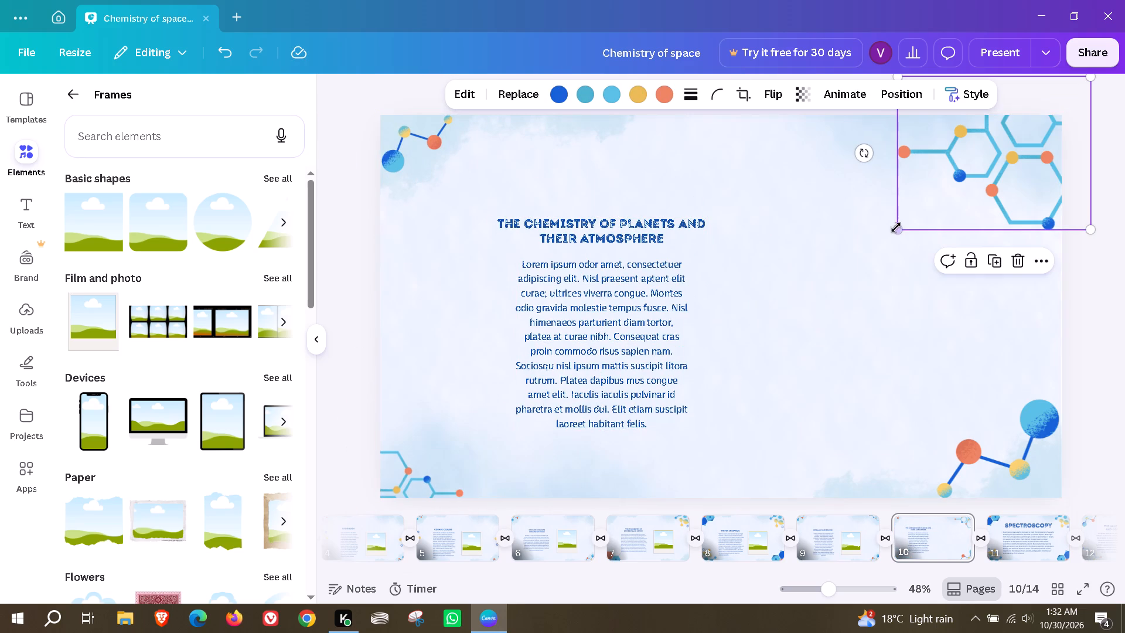
drag(896, 227, 973, 187)
click(984, 404)
click(943, 399)
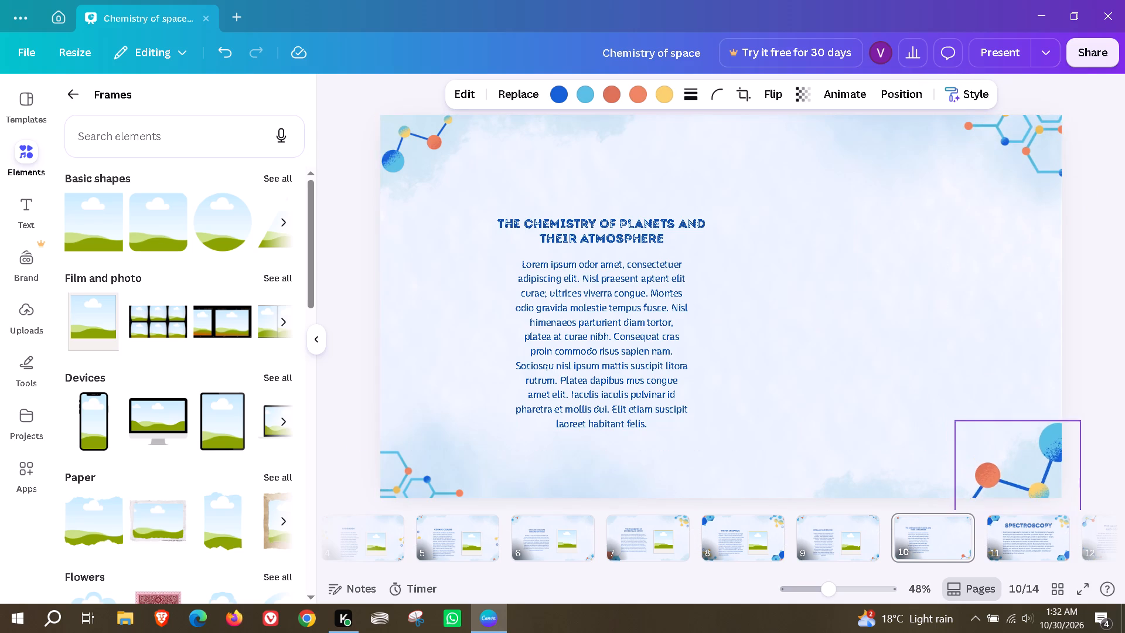
drag(932, 395, 968, 444)
click(847, 424)
Place a polaroid-style photo frame beside the tenth page's body text.
drag(84, 325, 780, 261)
click(705, 413)
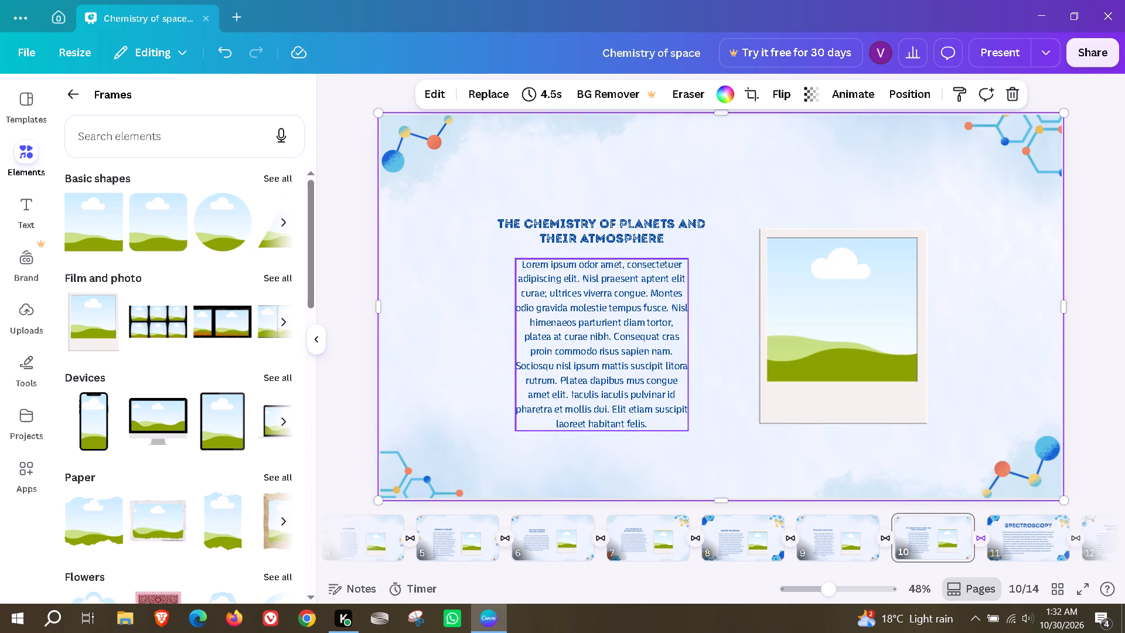
Enlarge the tenth page's body text slightly.
click(677, 363)
drag(694, 430, 718, 439)
click(743, 465)
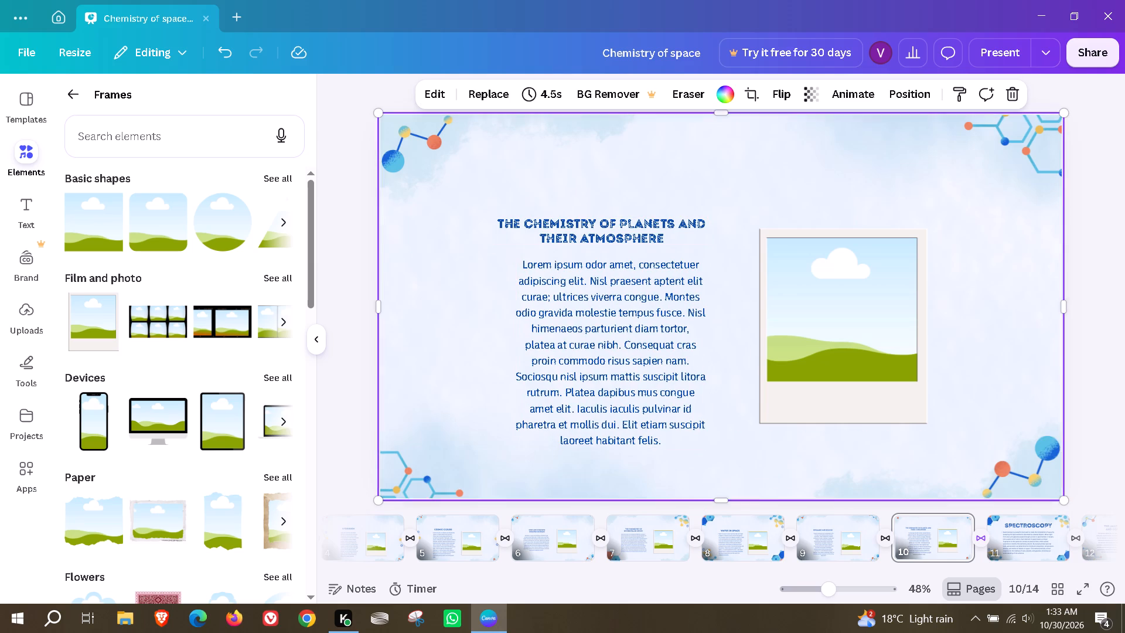
Scale down the eleventh page's "Spectroscopy" heading to less than half its width.
scroll(908, 531, down, 2)
click(875, 542)
click(606, 339)
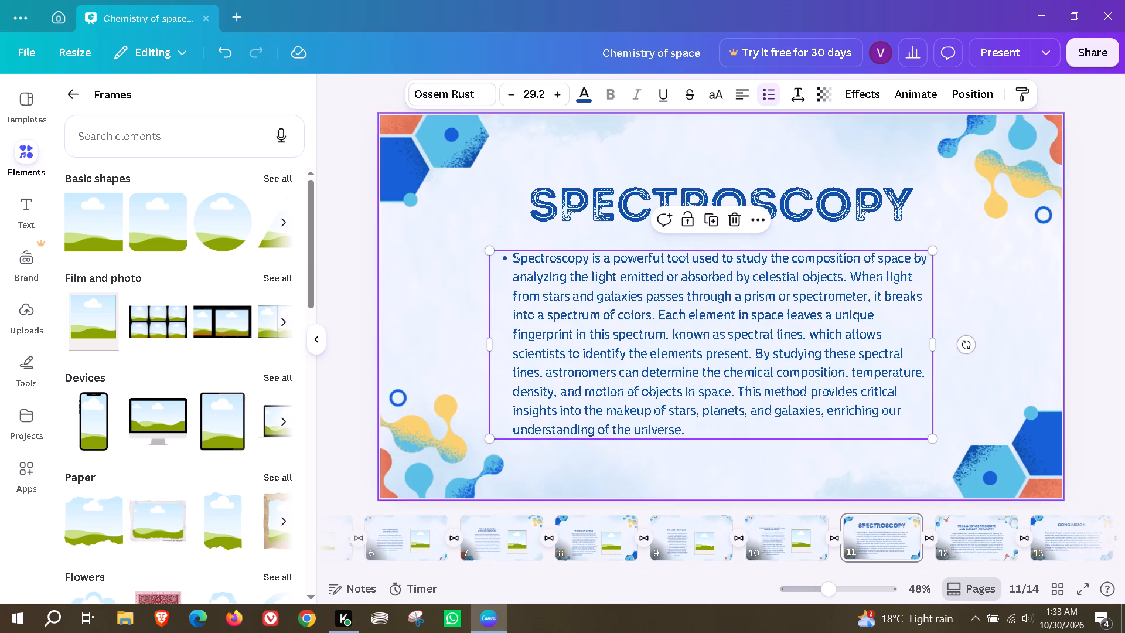
click(789, 213)
drag(925, 235, 701, 238)
Shrink and narrow the eleventh page's body text into a column and move the "Spectroscopy" heading down just above it.
click(691, 349)
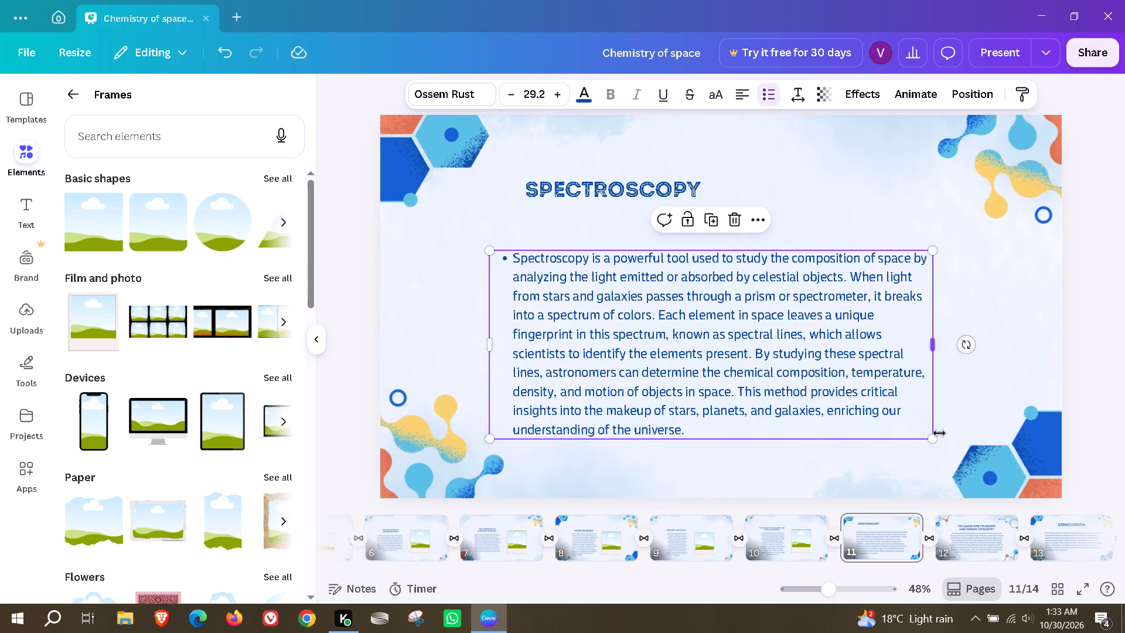
drag(933, 440, 805, 418)
drag(819, 322, 726, 326)
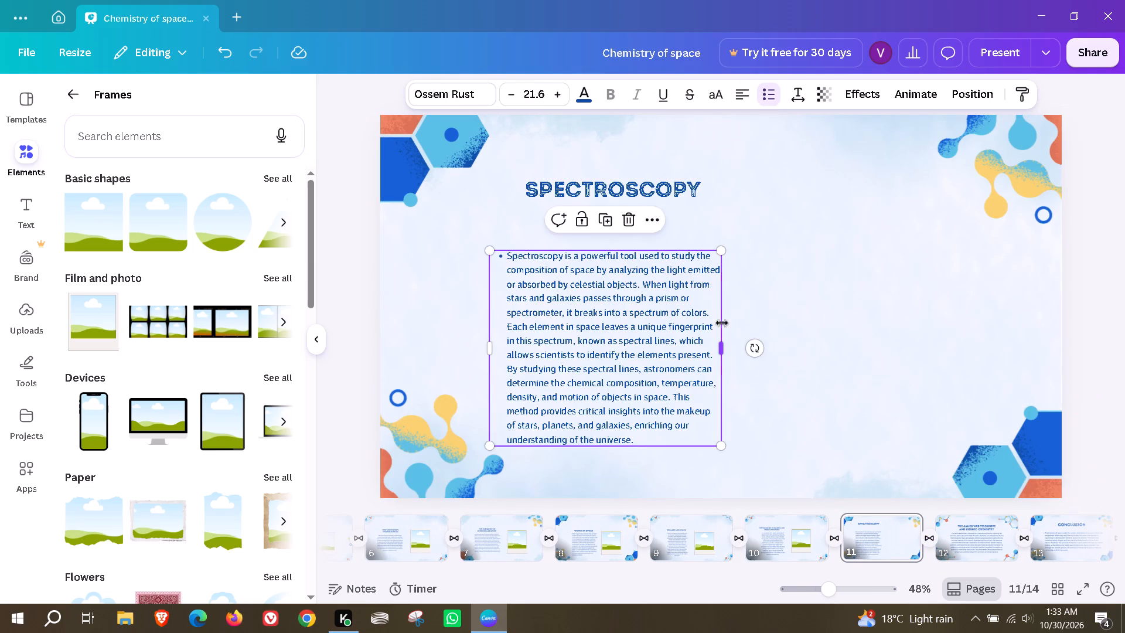
drag(672, 185, 672, 229)
drag(682, 332, 702, 342)
drag(686, 233, 688, 234)
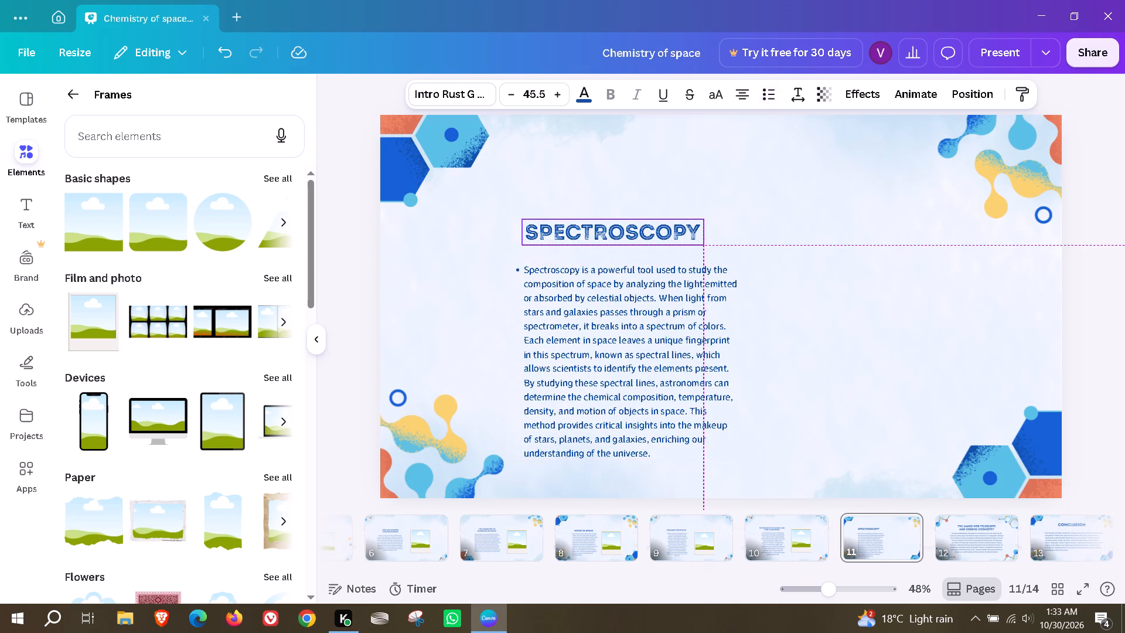
drag(688, 234, 699, 244)
Place a polaroid-style photo frame beside the eleventh page's body text.
drag(105, 333, 765, 294)
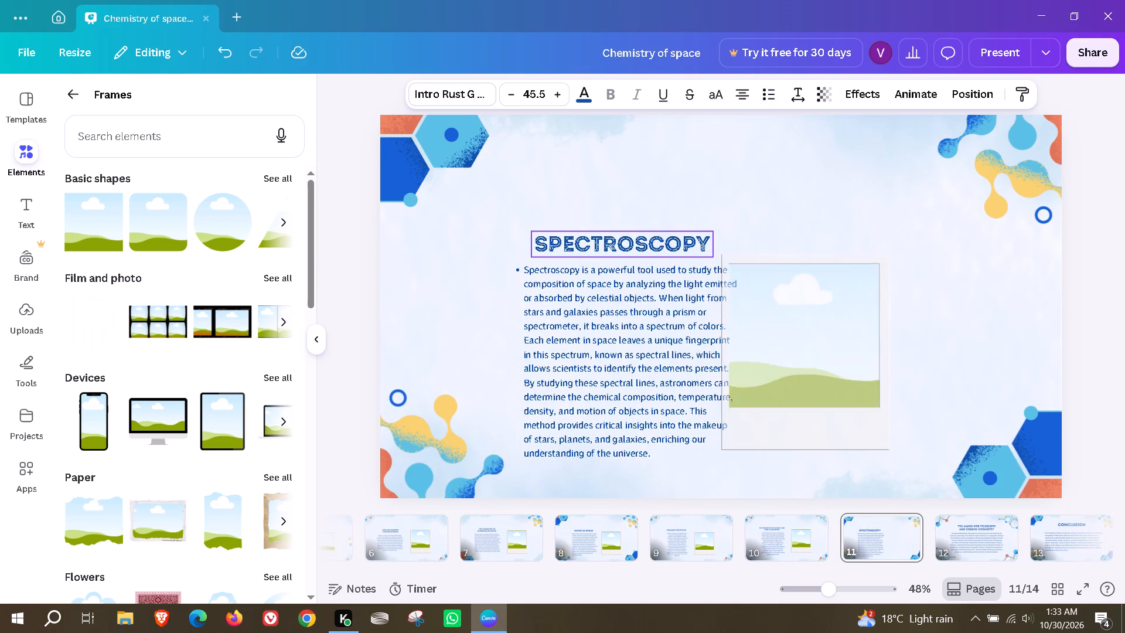
drag(765, 294, 813, 300)
Scale down the twelfth page's James Web Telescope heading to size 27 and shift it to the body text's starting edge.
click(981, 554)
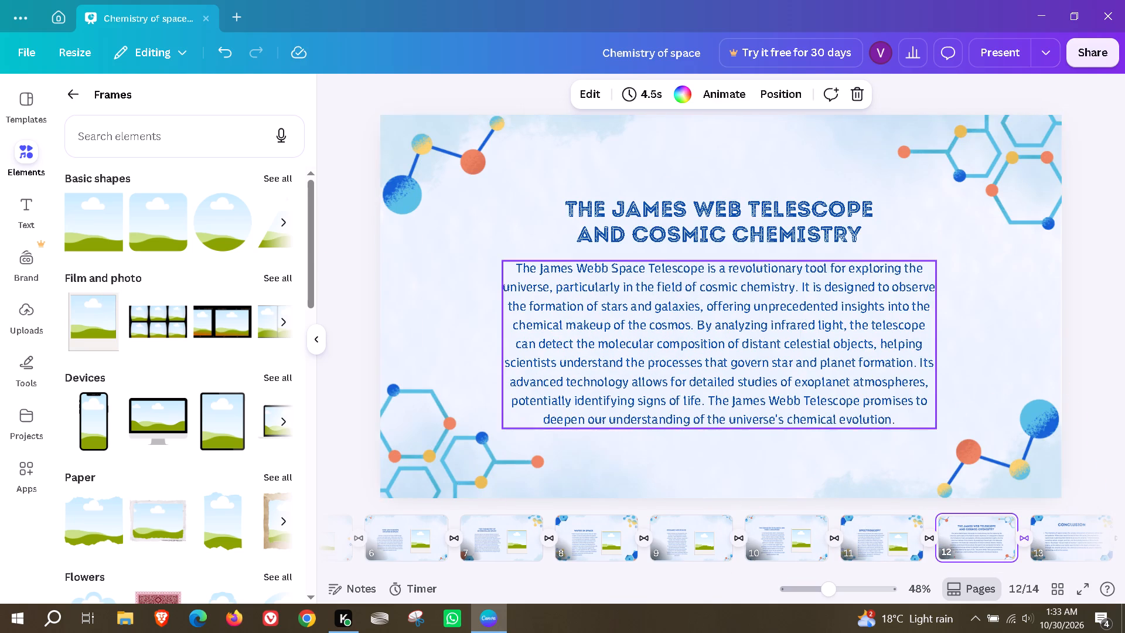
click(708, 239)
drag(881, 244, 738, 253)
drag(689, 216, 628, 220)
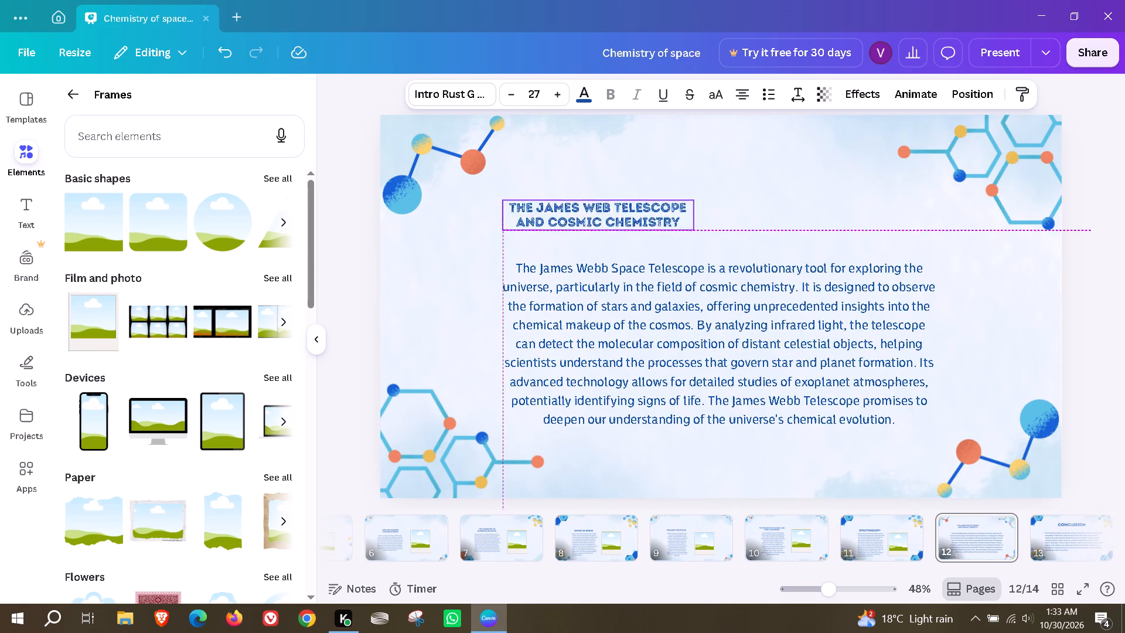
drag(628, 220, 617, 228)
Shrink and narrow the twelfth page's body text into a column and move the heading down just above it.
drag(662, 329, 666, 335)
drag(937, 428, 827, 403)
click(837, 315)
drag(839, 325, 754, 332)
drag(656, 220, 694, 241)
Place a polaroid-style photo frame beside the twelfth page's body text.
drag(114, 322, 823, 280)
Scale down the thirteenth page's "Conclusion" heading to size 38.4 and move it down just above the body text.
scroll(901, 519, down, 2)
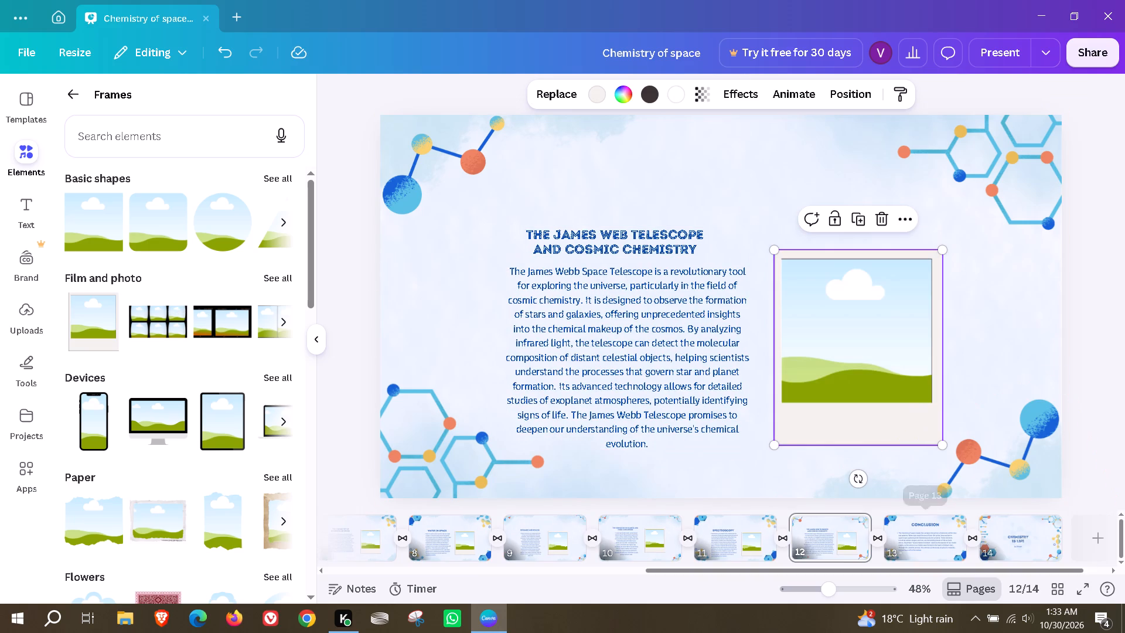
click(939, 537)
click(710, 224)
click(732, 193)
drag(865, 219, 796, 209)
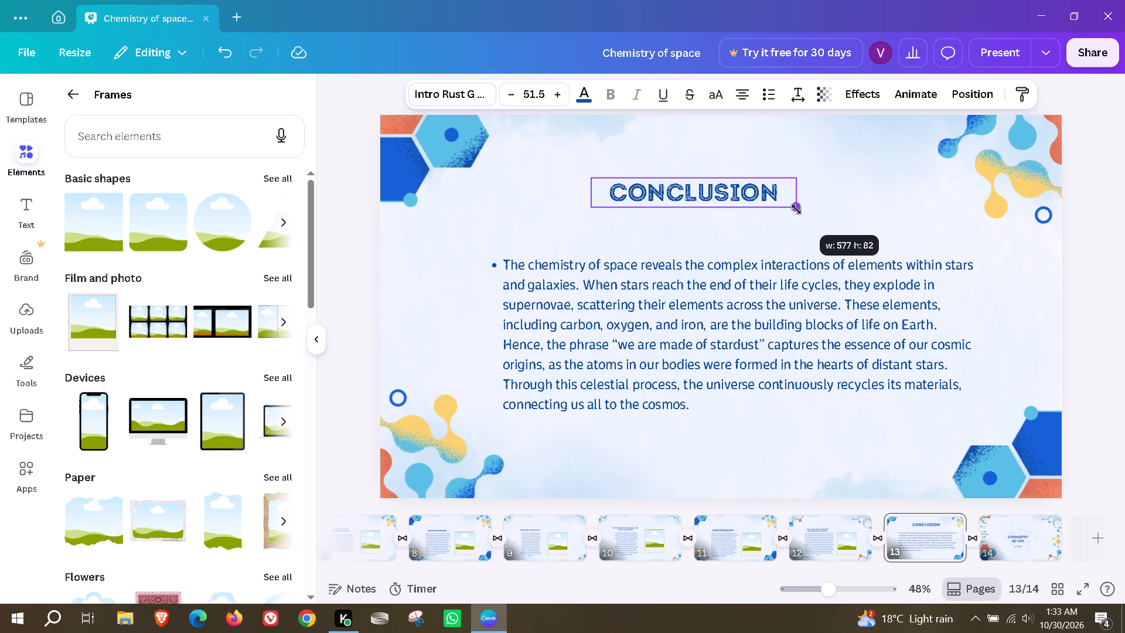
drag(796, 209, 748, 204)
drag(703, 188, 749, 226)
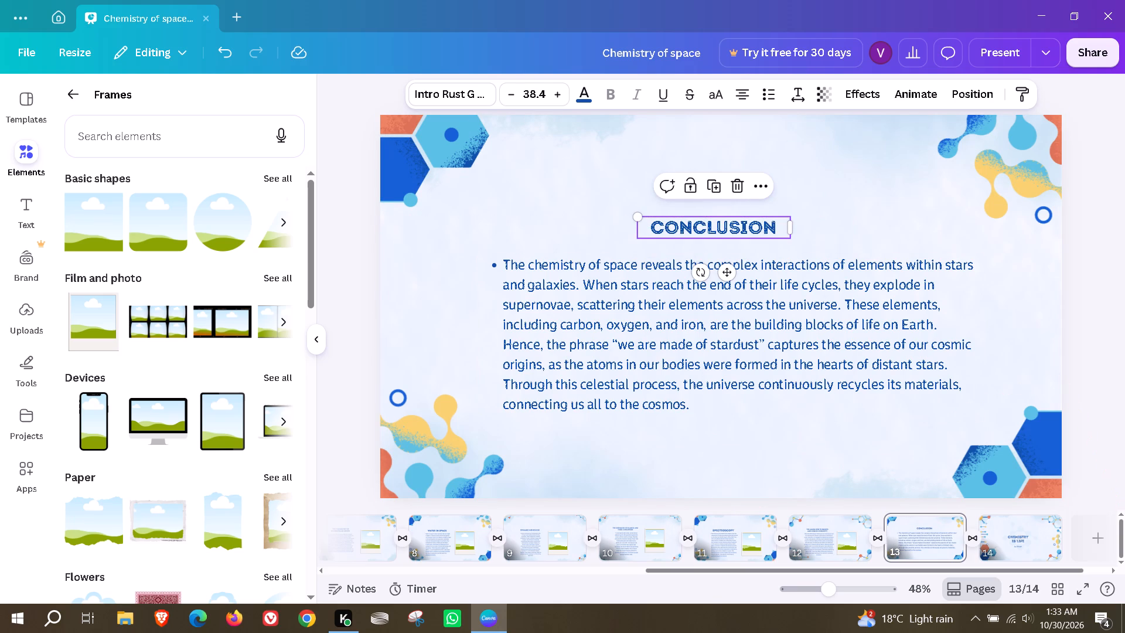
Look over the closing page, the title page and the introduction page.
scroll(957, 529, down, 2)
click(1012, 544)
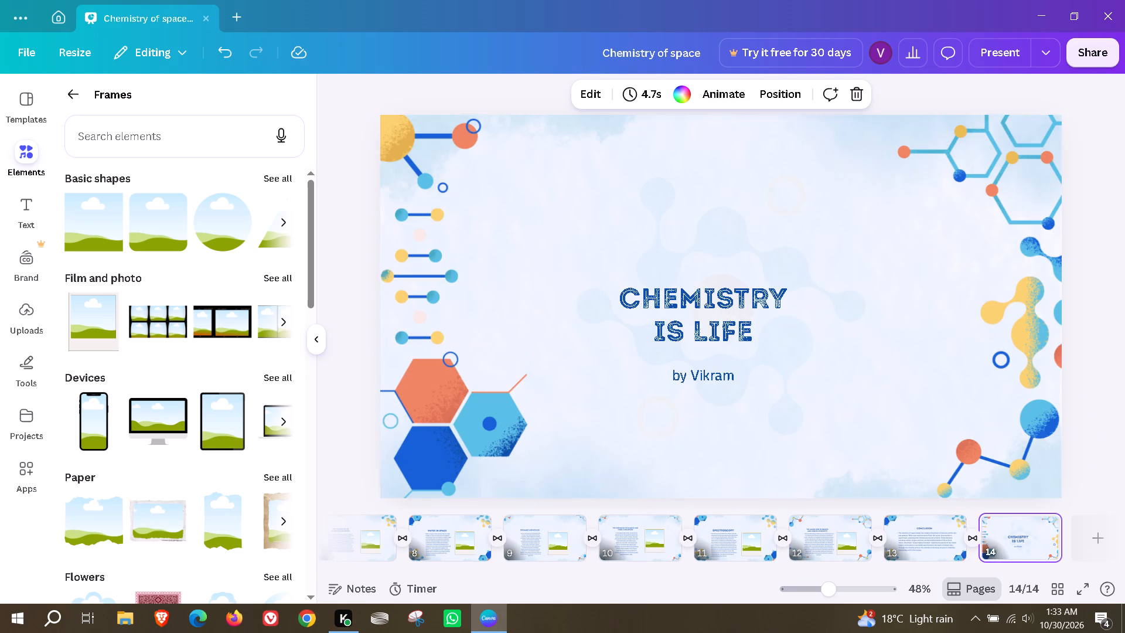
scroll(513, 505, up, 15)
click(340, 533)
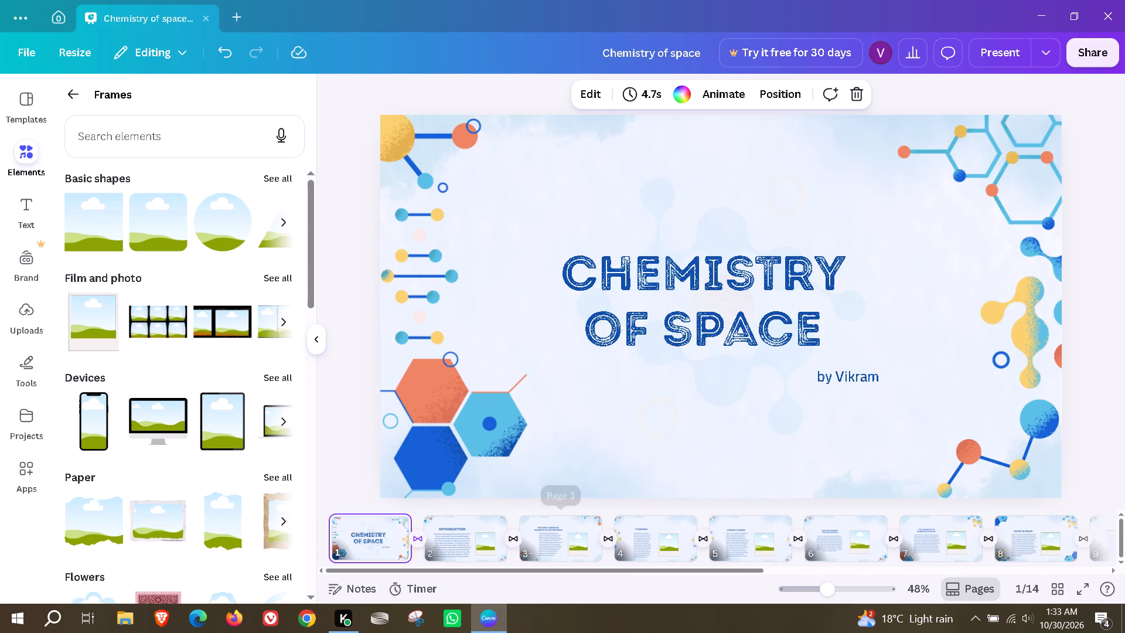
scroll(492, 427, up, 4)
click(452, 554)
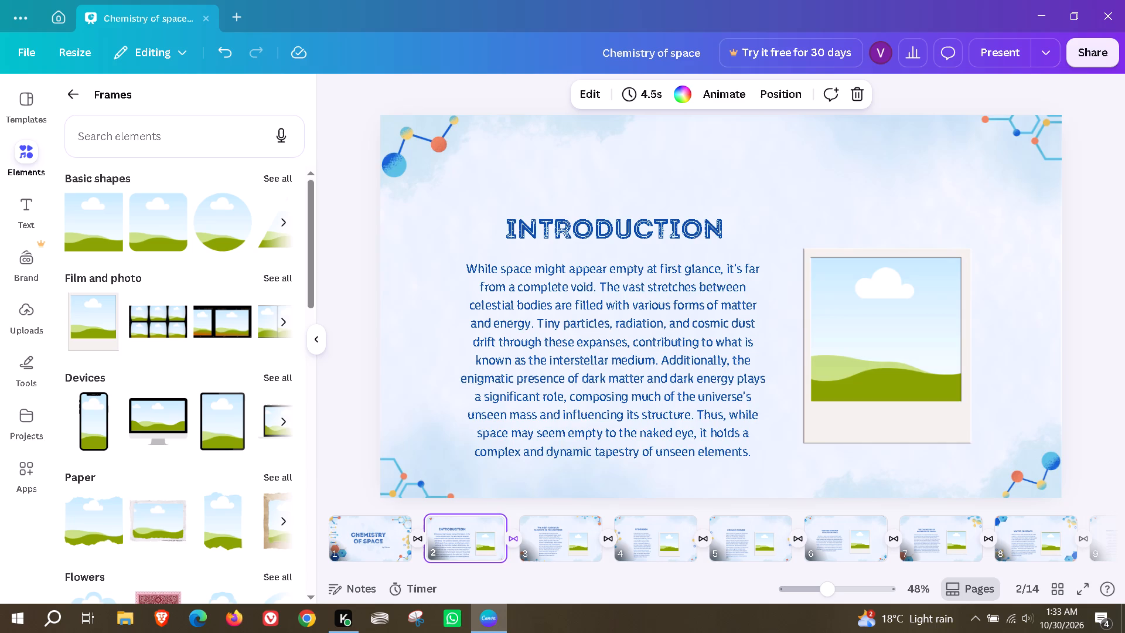
click(379, 536)
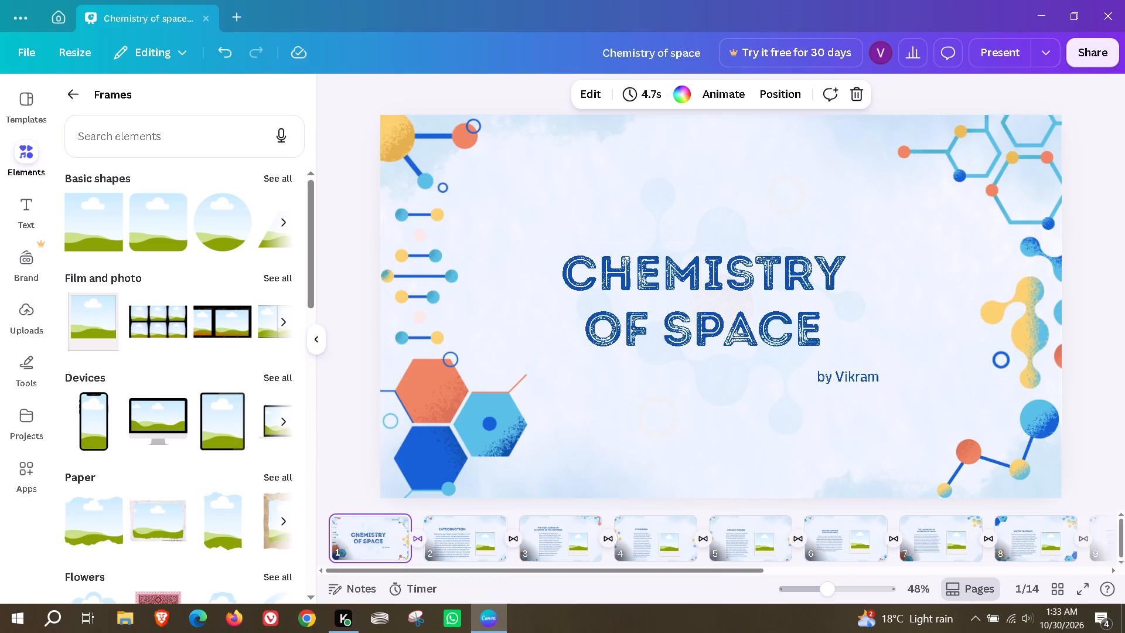
Open the introduction page and search the photo library for "chemistry".
click(486, 537)
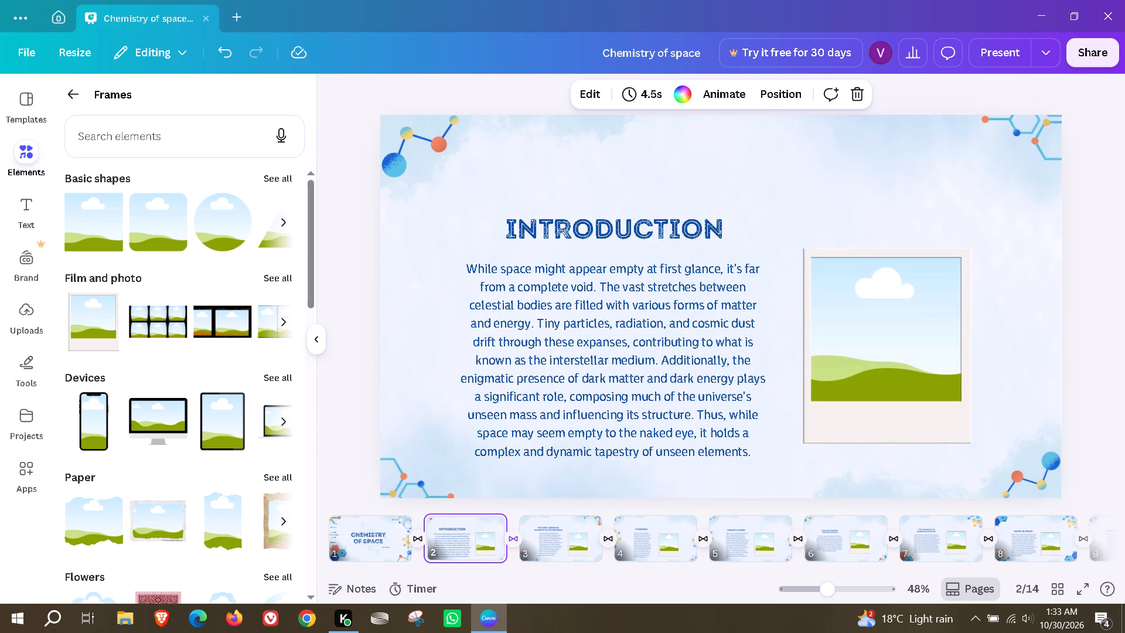
click(19, 167)
click(7, 162)
click(87, 96)
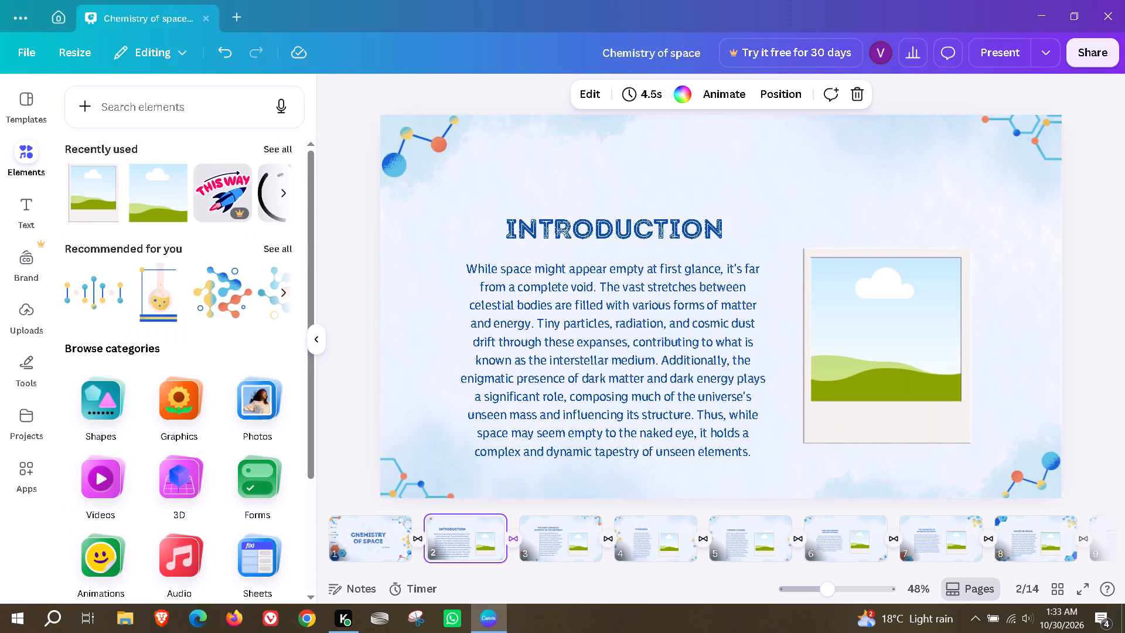
click(258, 390)
click(165, 130)
click(161, 135)
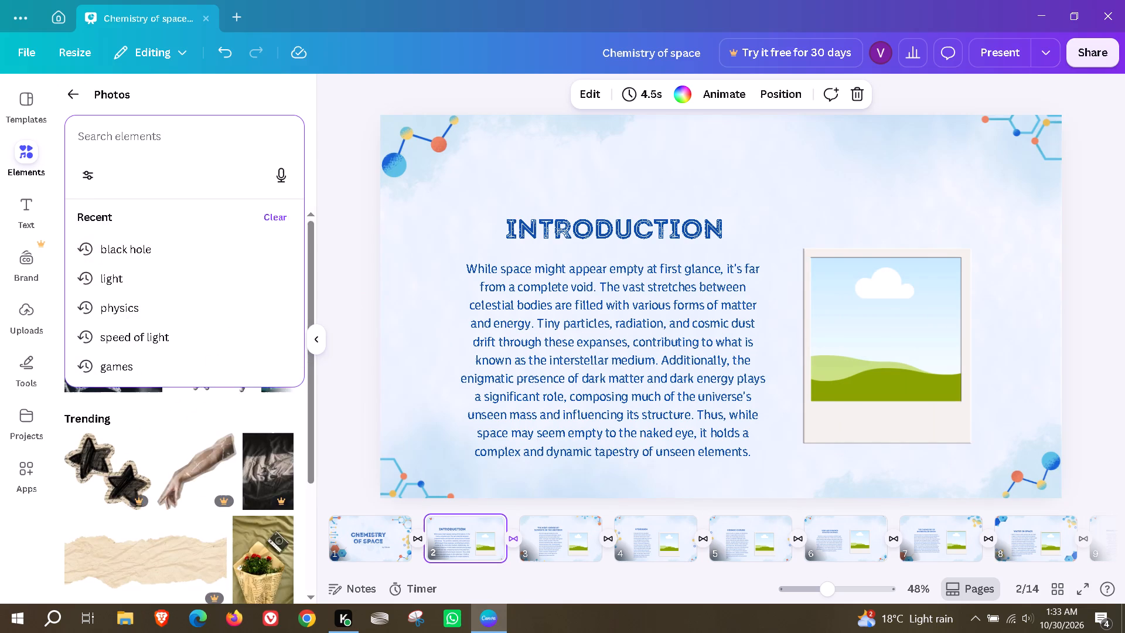
text(chemistry)
key(Return)
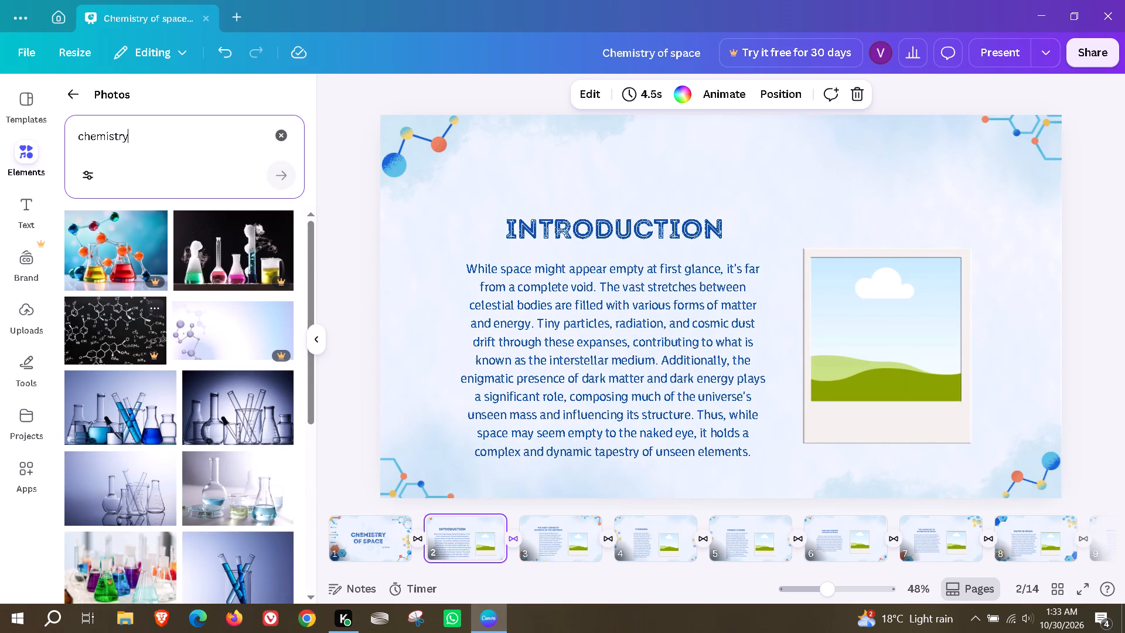
Fill the "Introduction" page's photo frame with the photo of blue test tubes and lab glassware.
scroll(132, 348, down, 2)
drag(132, 275, 826, 313)
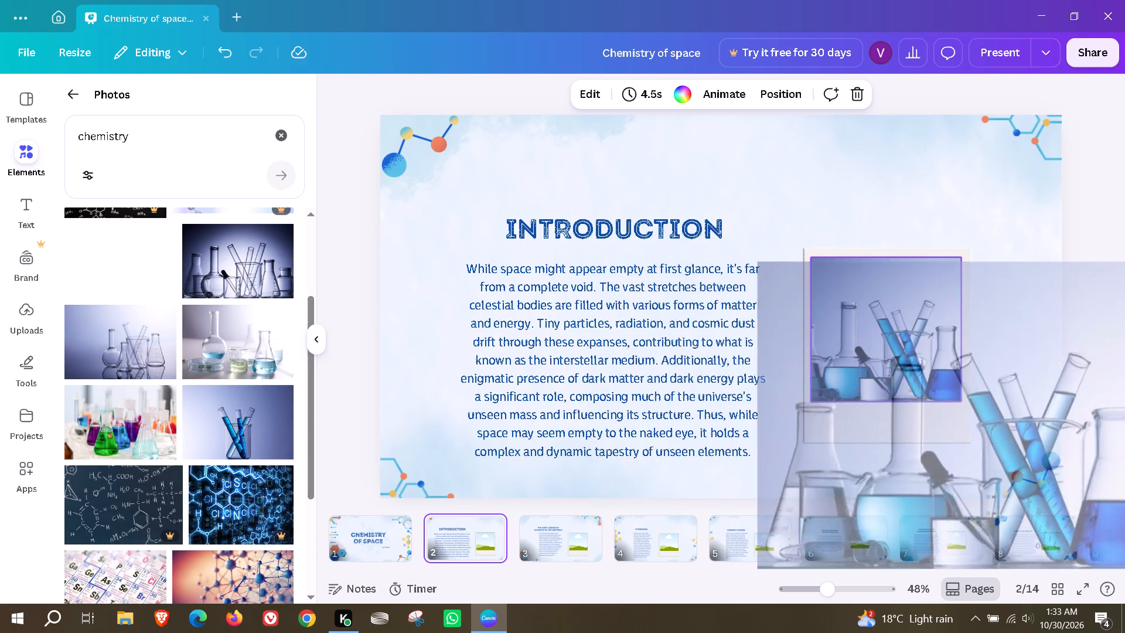
drag(826, 313, 843, 311)
Fill the third page's photo frame with the colourful periodic table photo.
click(555, 539)
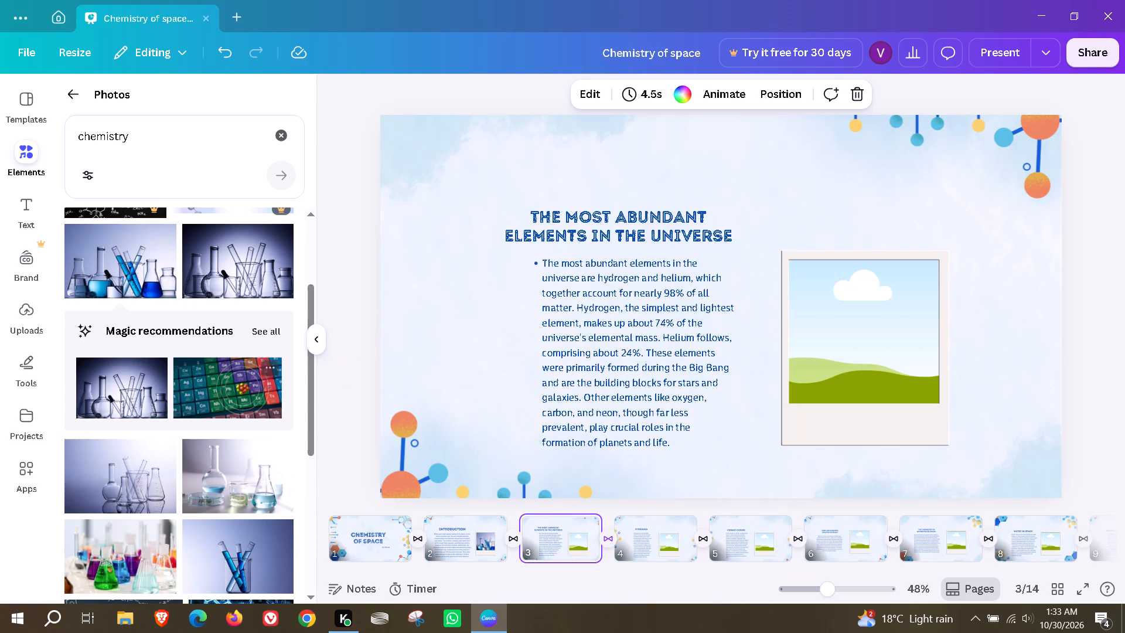
scroll(238, 345, down, 1)
drag(214, 322, 820, 348)
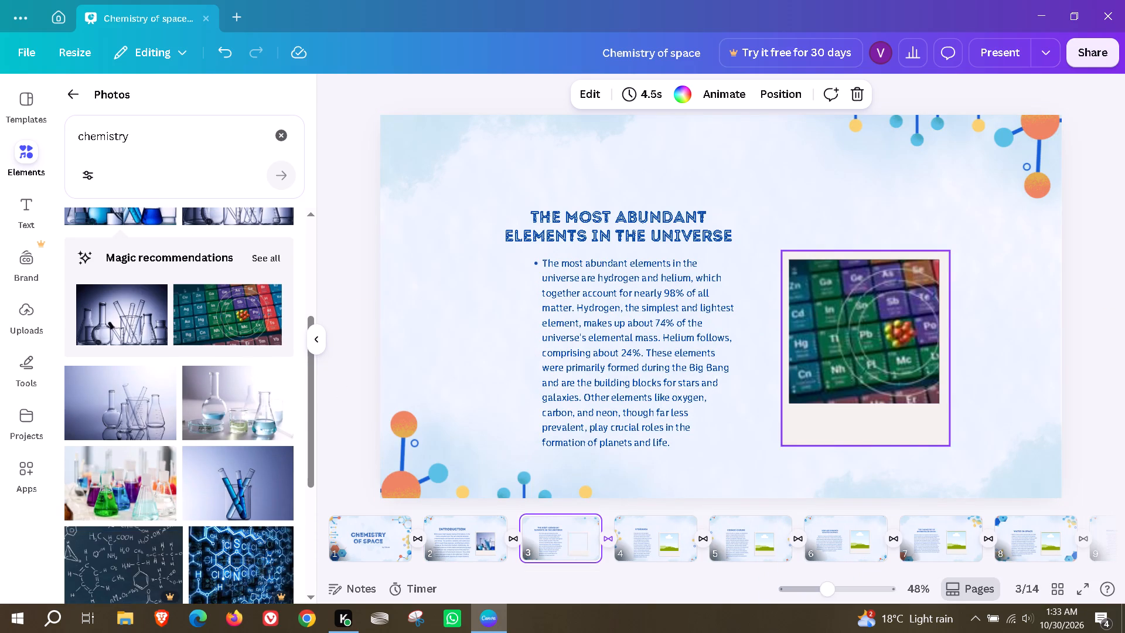
click(882, 359)
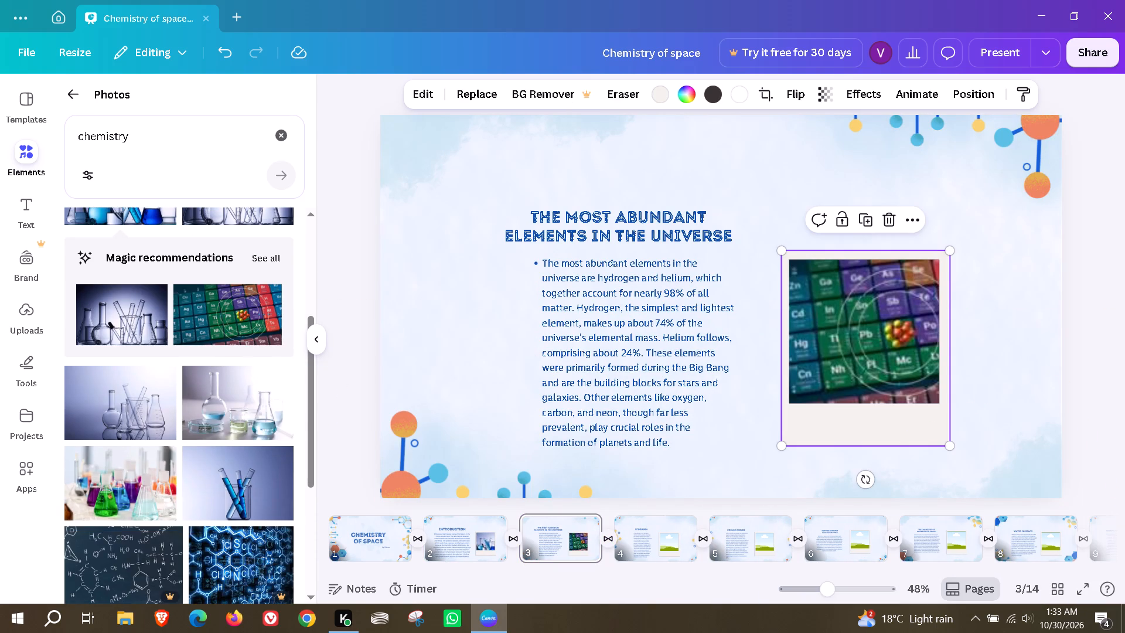
Fill the fourth page's "Hydrogen" photo frame with the photo of flasks holding colourful liquids.
click(669, 536)
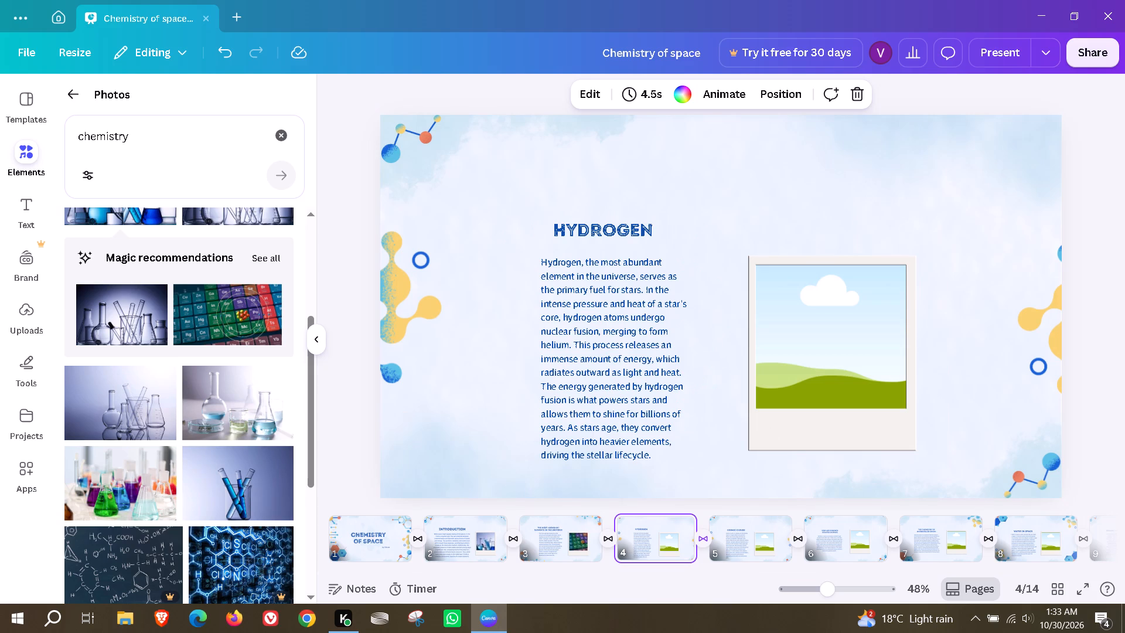
scroll(162, 467, down, 2)
drag(108, 346, 828, 356)
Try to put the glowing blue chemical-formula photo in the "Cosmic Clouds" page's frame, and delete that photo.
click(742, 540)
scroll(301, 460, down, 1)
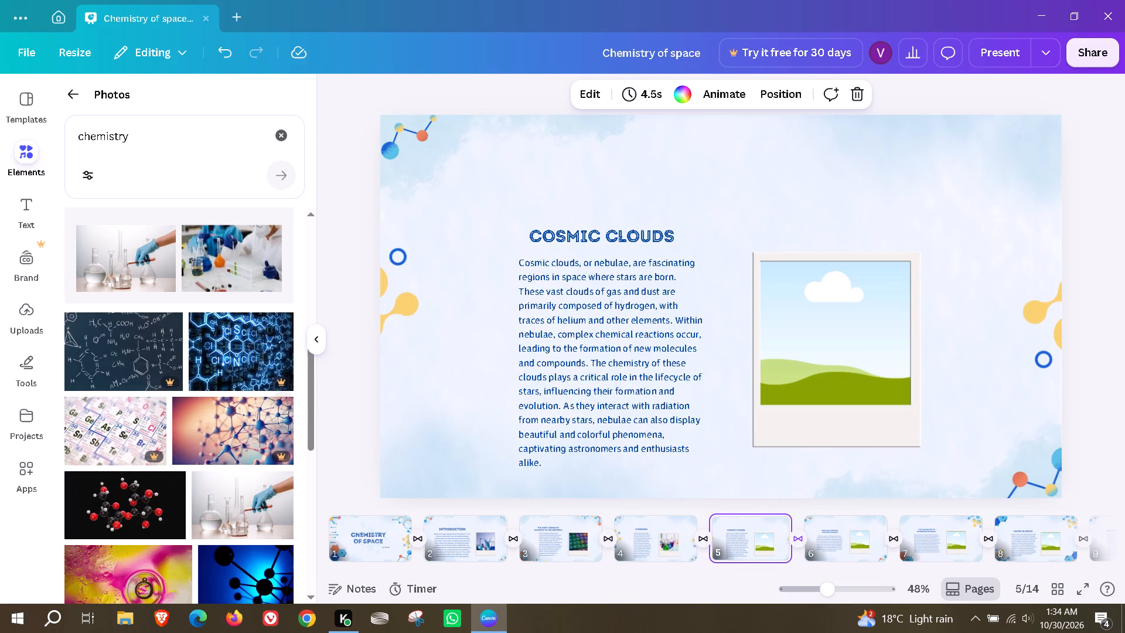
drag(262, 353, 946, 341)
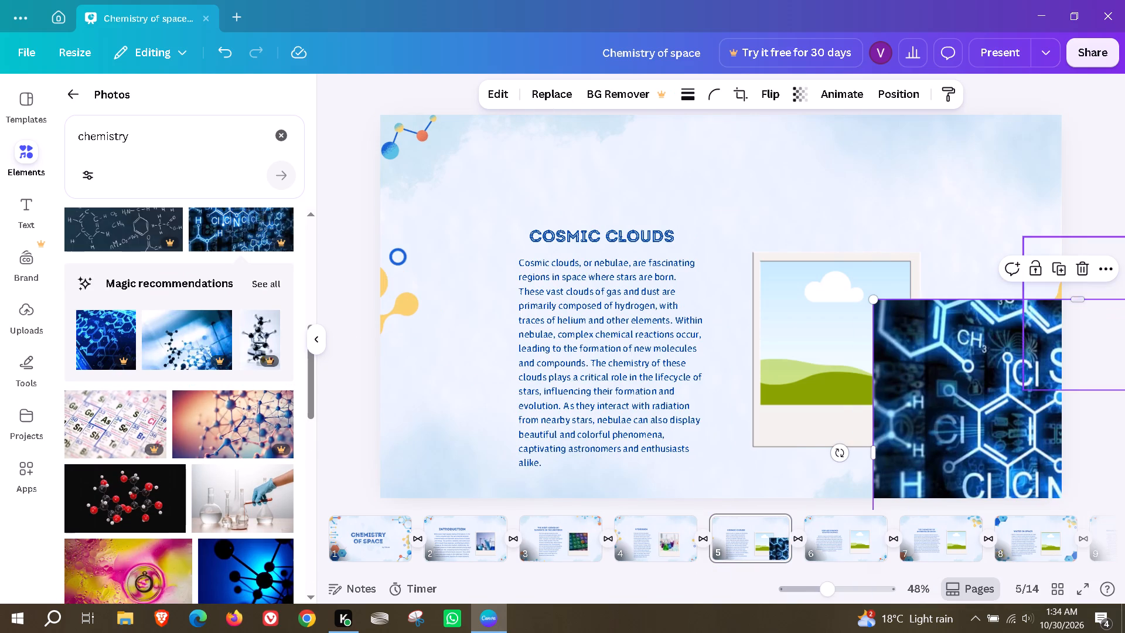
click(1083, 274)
Fill the fifth page's "Cosmic Clouds" photo frame with the dark DNA strand photo.
scroll(183, 454, down, 4)
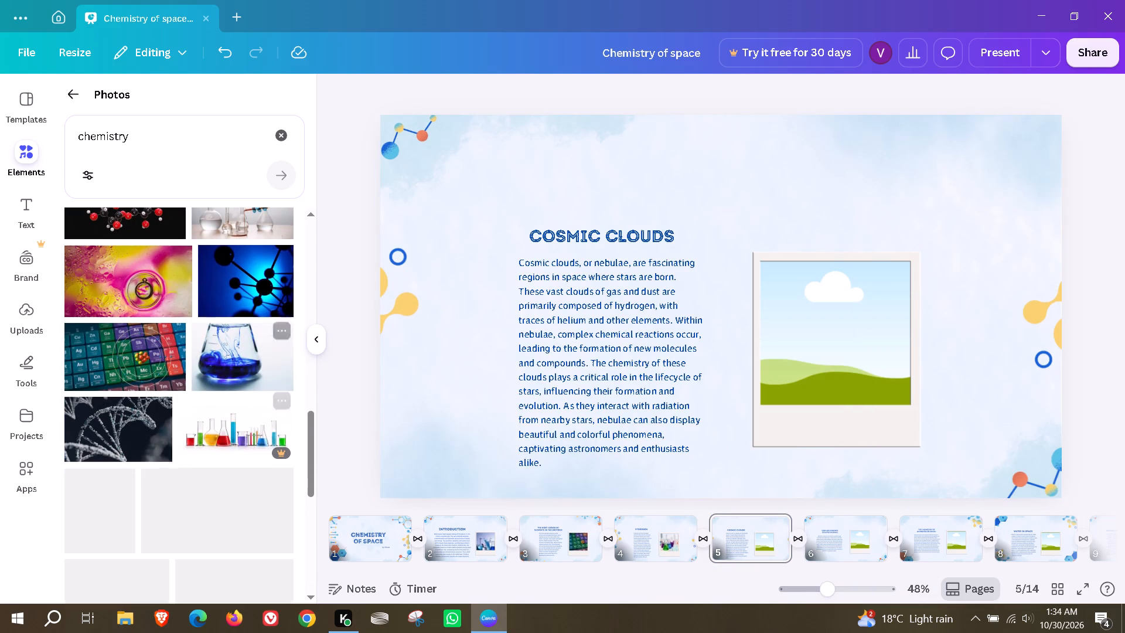
scroll(199, 439, down, 2)
scroll(196, 439, up, 2)
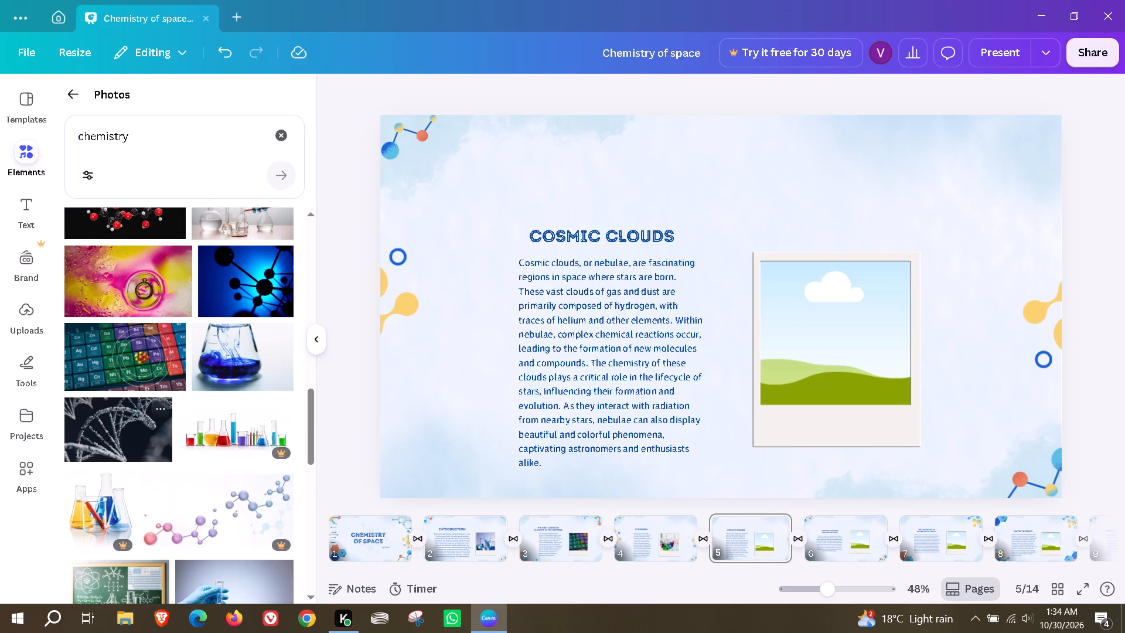
drag(133, 444, 809, 359)
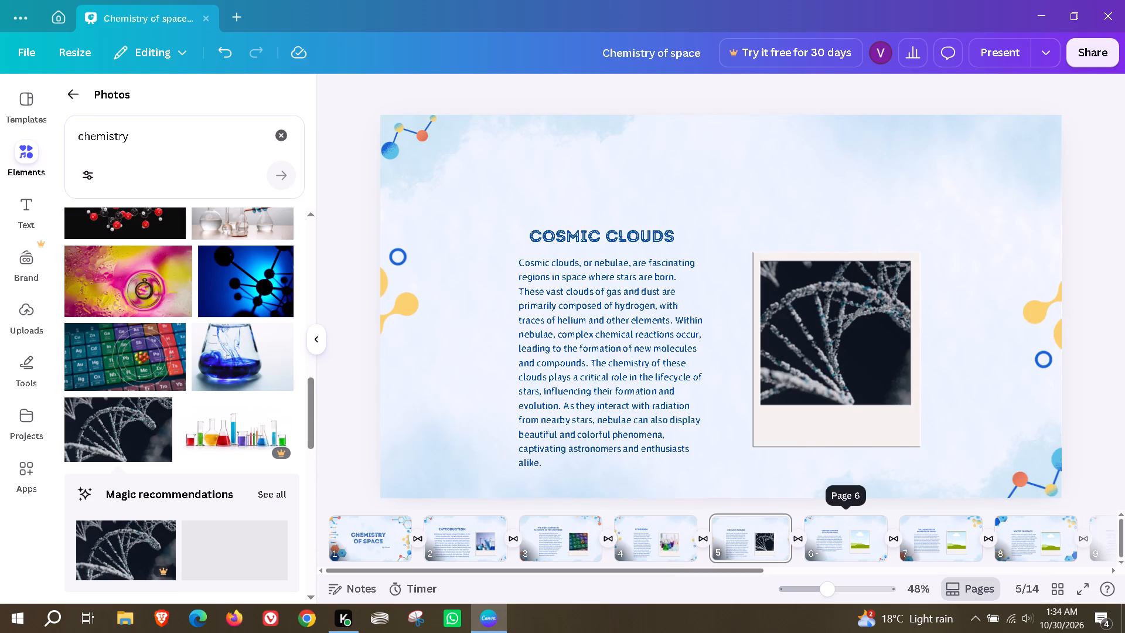
click(855, 346)
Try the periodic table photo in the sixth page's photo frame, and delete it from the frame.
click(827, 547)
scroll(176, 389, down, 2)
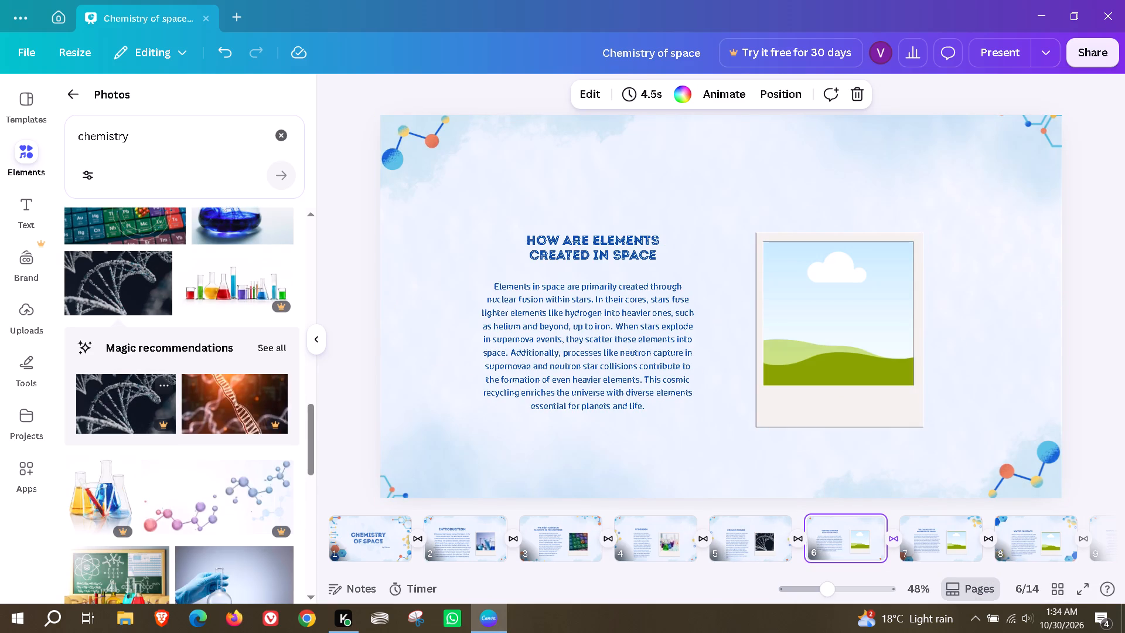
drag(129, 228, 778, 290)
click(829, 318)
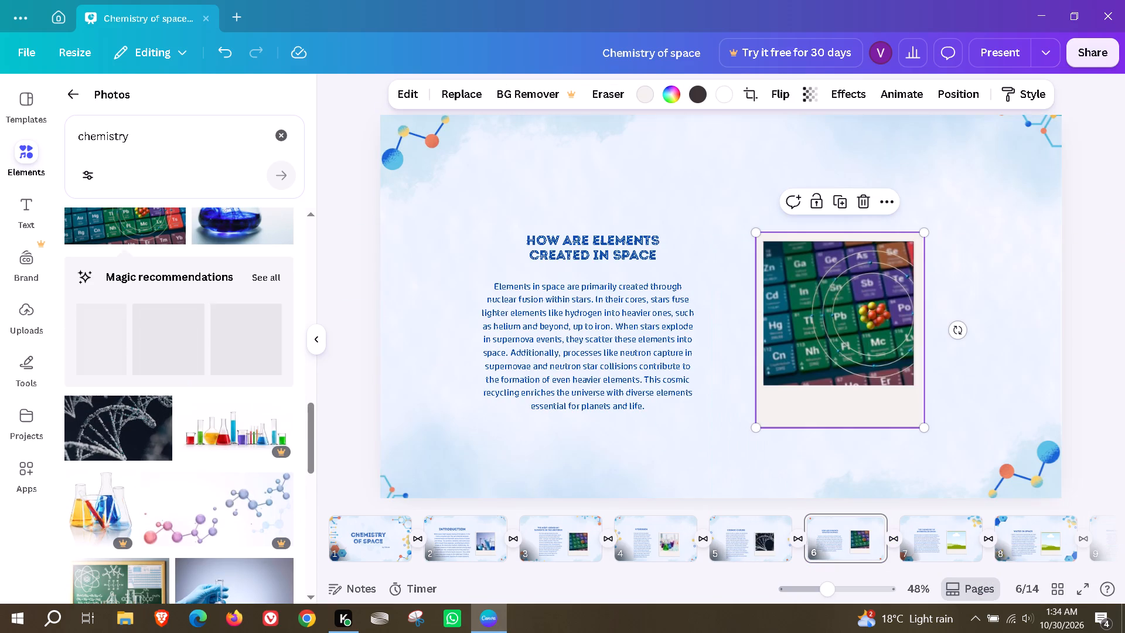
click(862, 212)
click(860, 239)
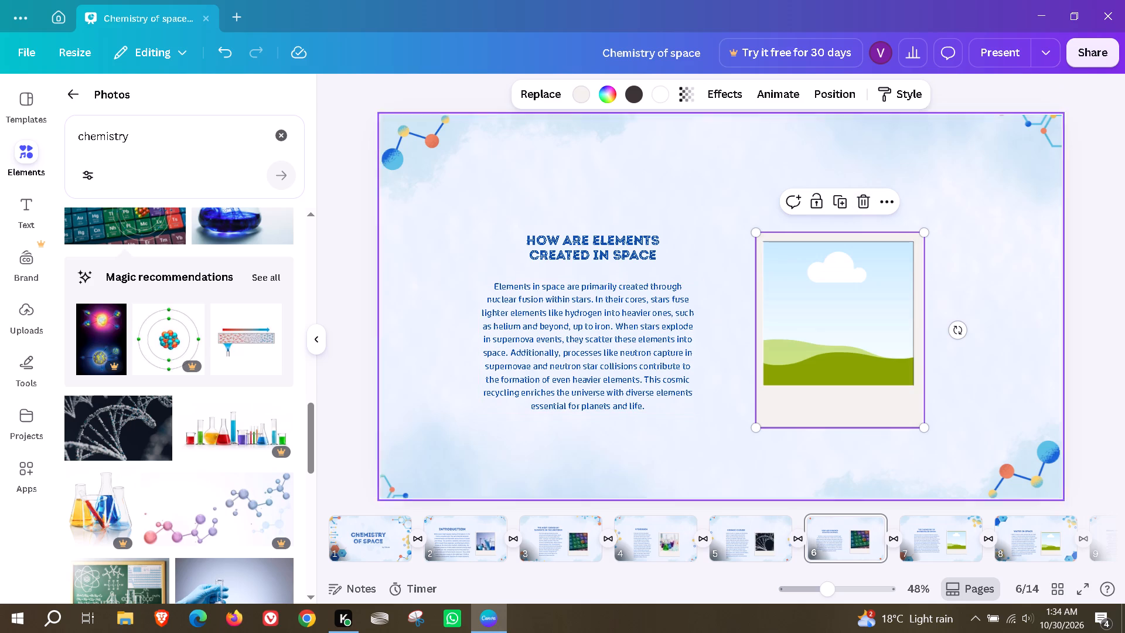
Fill the sixth page's photo frame with the photo of a gloved hand holding a flask.
scroll(179, 428, down, 3)
scroll(223, 394, down, 1)
drag(223, 308, 858, 336)
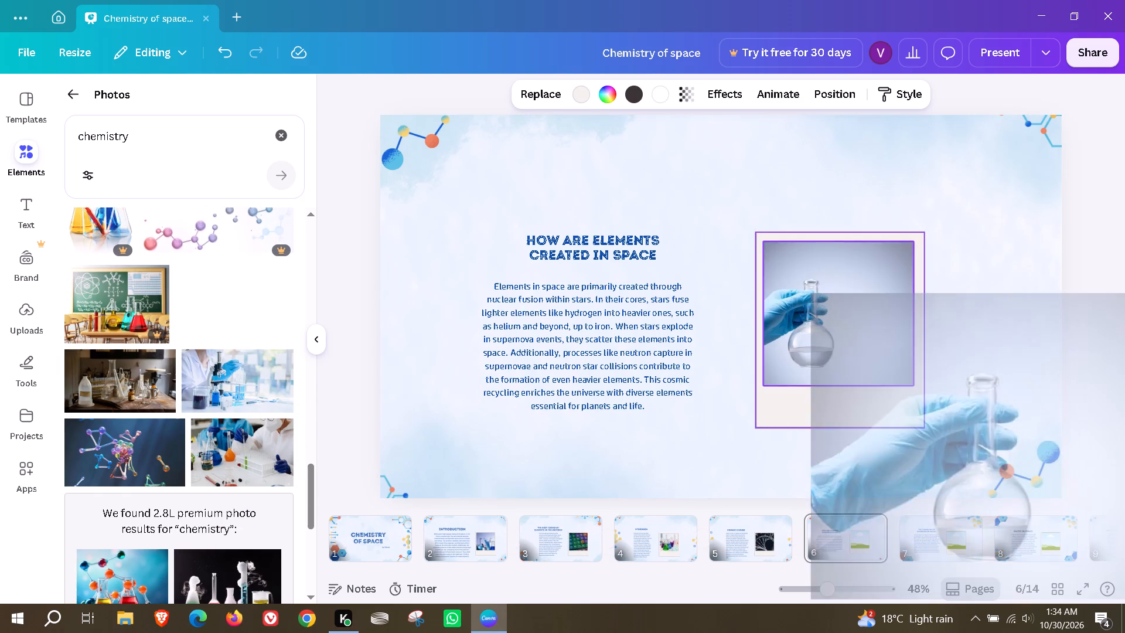
click(858, 336)
Fill the seventh page's interstellar space photo frame with the photo of colourful flasks before a chalkboard.
click(933, 543)
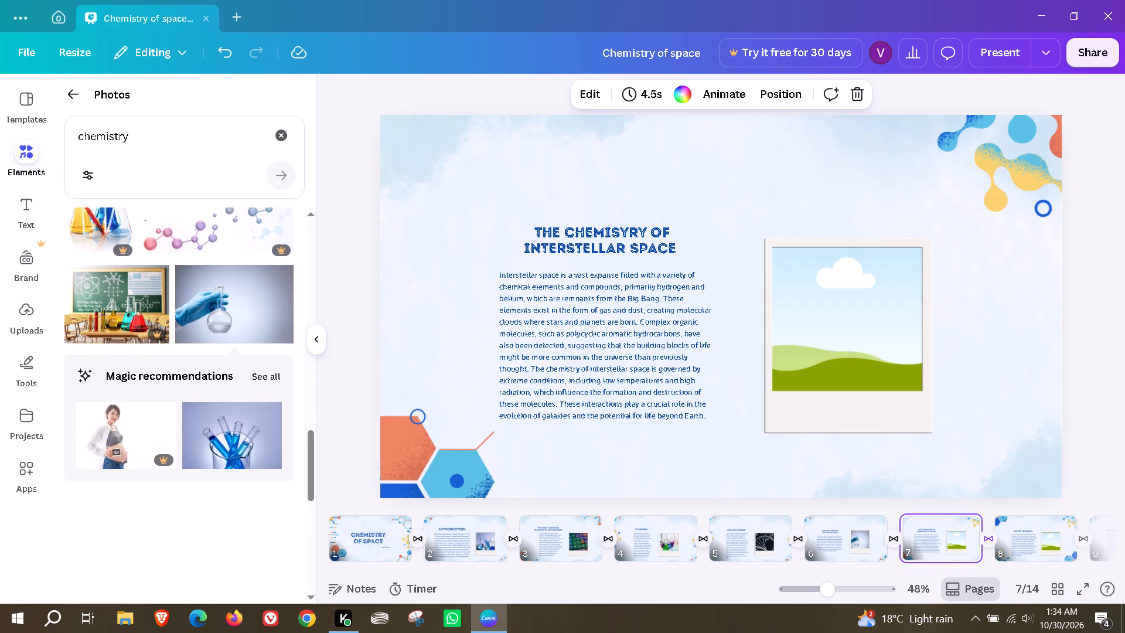
scroll(207, 359, down, 1)
scroll(197, 338, up, 1)
drag(130, 318, 790, 333)
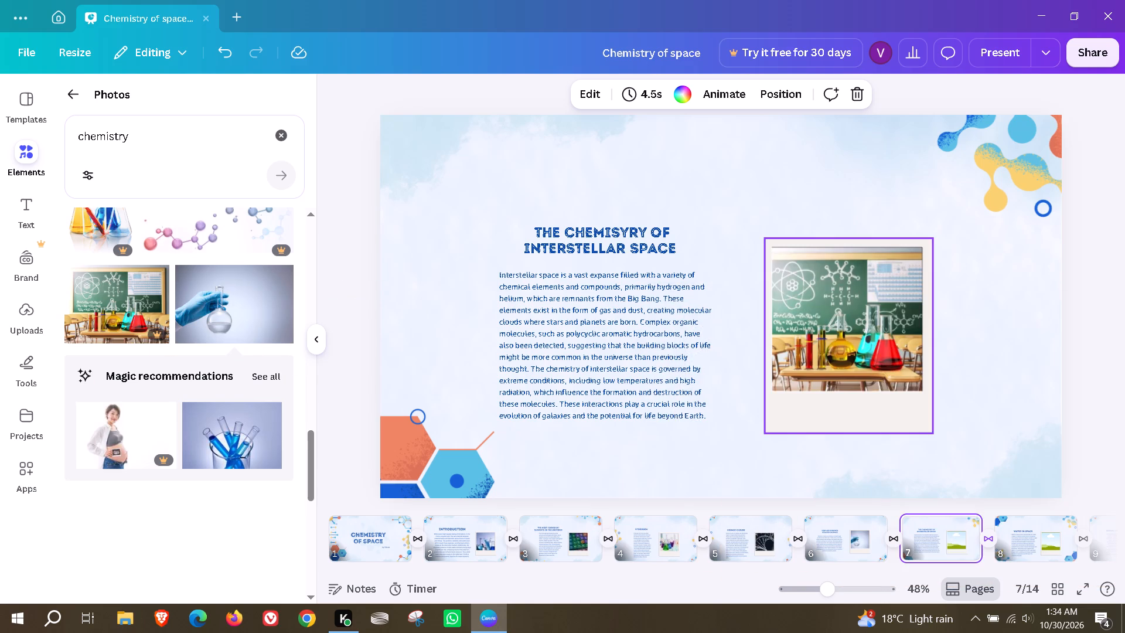
click(857, 315)
Fill the eighth page's "Water in Space" photo frame with the photo of glass flasks holding green plant sprigs.
scroll(928, 543, down, 1)
click(942, 539)
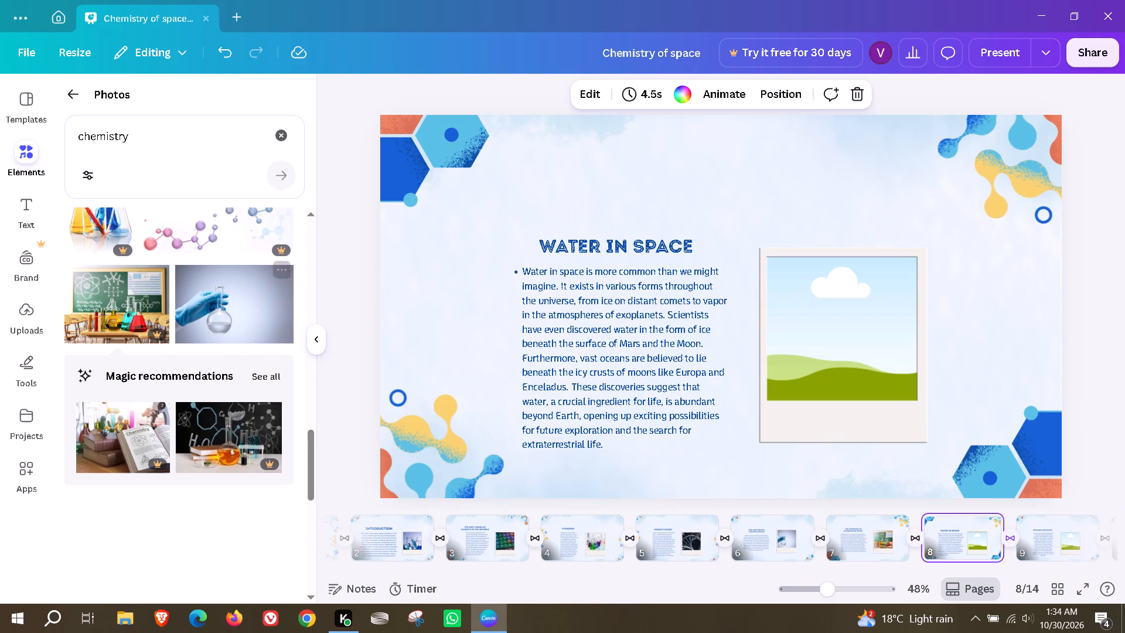
scroll(248, 367, down, 2)
scroll(178, 331, down, 2)
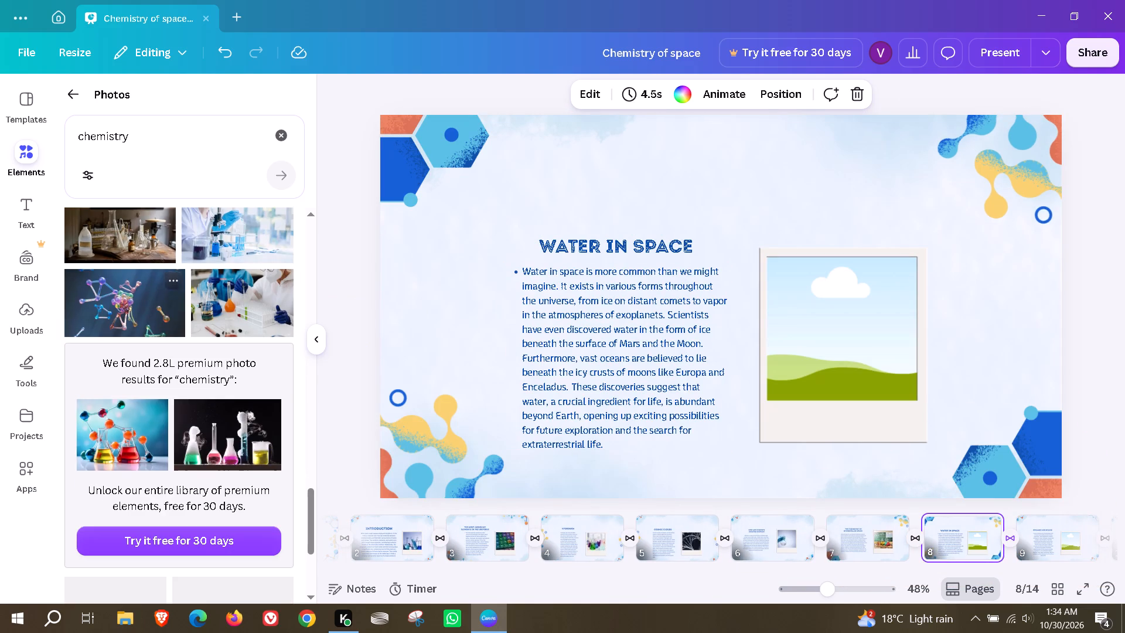
scroll(203, 321, down, 2)
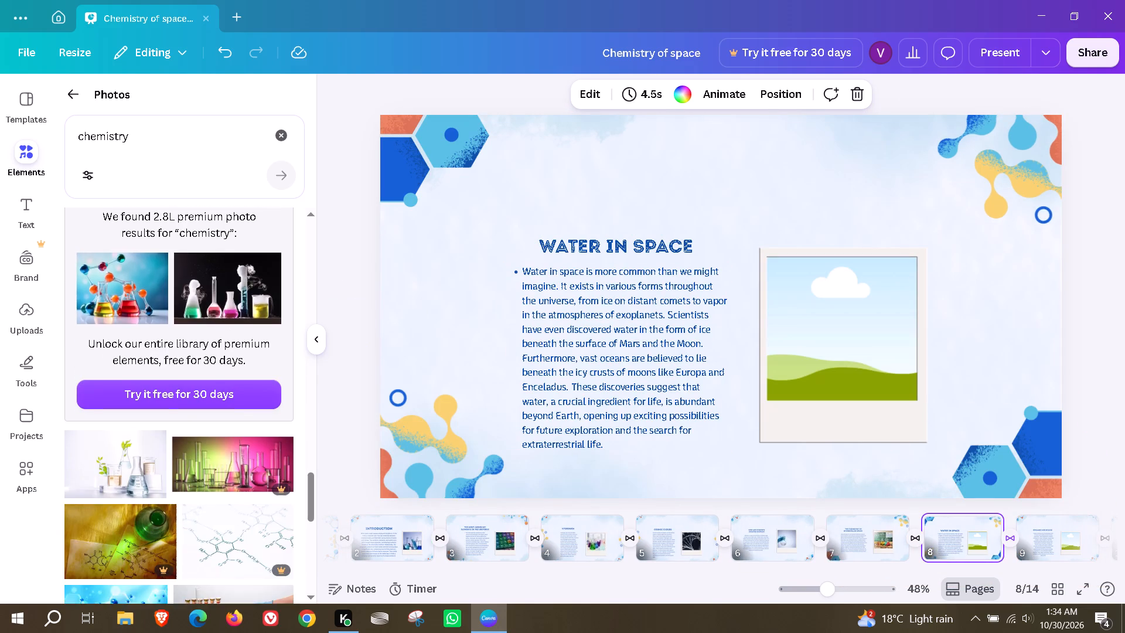
scroll(203, 321, down, 2)
drag(129, 338, 596, 363)
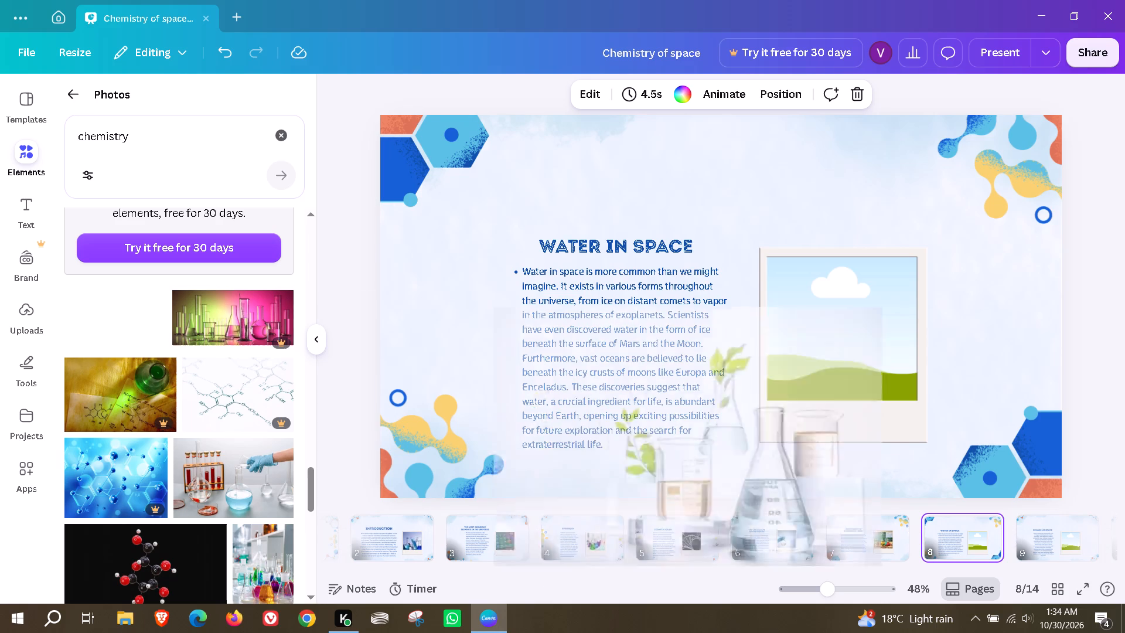
drag(596, 363, 772, 308)
click(866, 345)
Fill the ninth page's "Organic Molecules" photo frame with the red and black molecule model photo on a black background.
scroll(993, 548, down, 1)
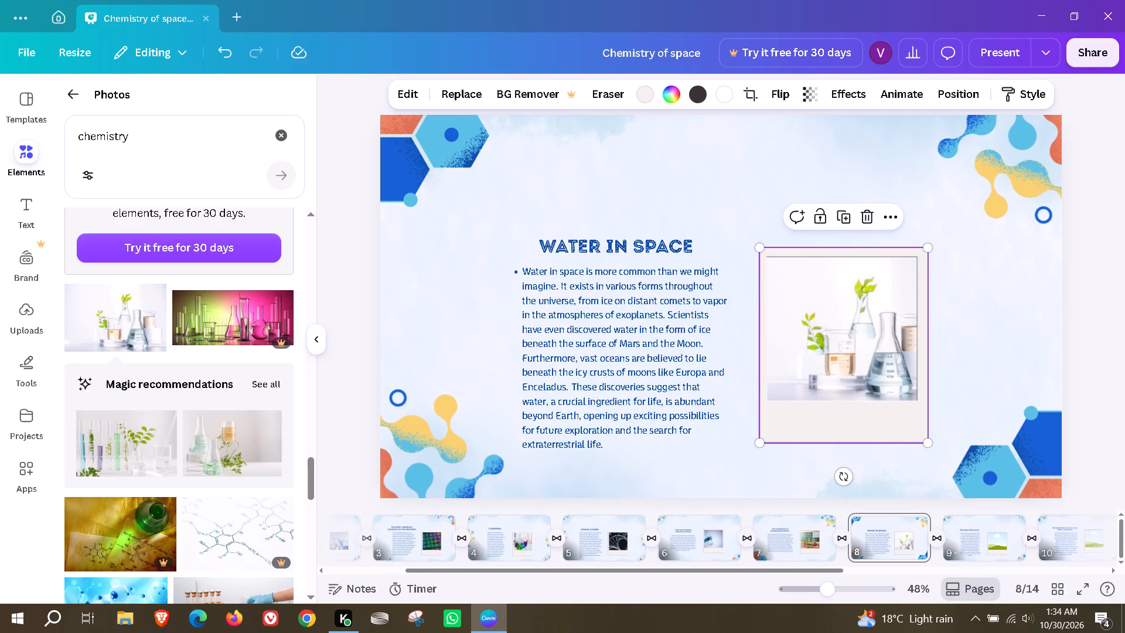
click(971, 535)
scroll(255, 450, down, 2)
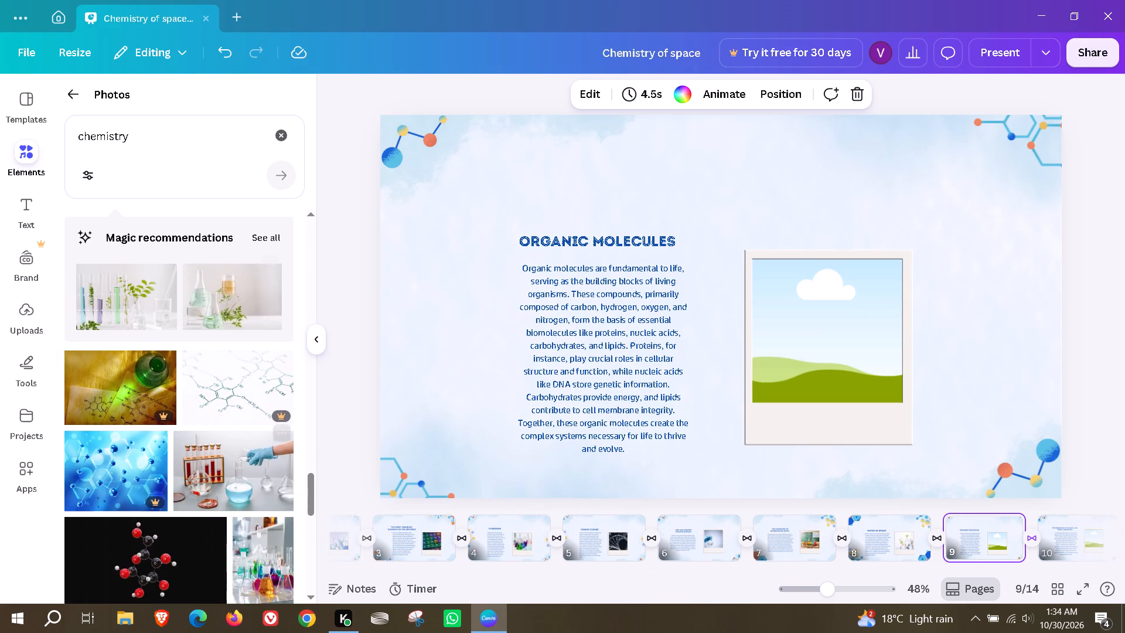
scroll(234, 452, down, 1)
scroll(221, 385, down, 1)
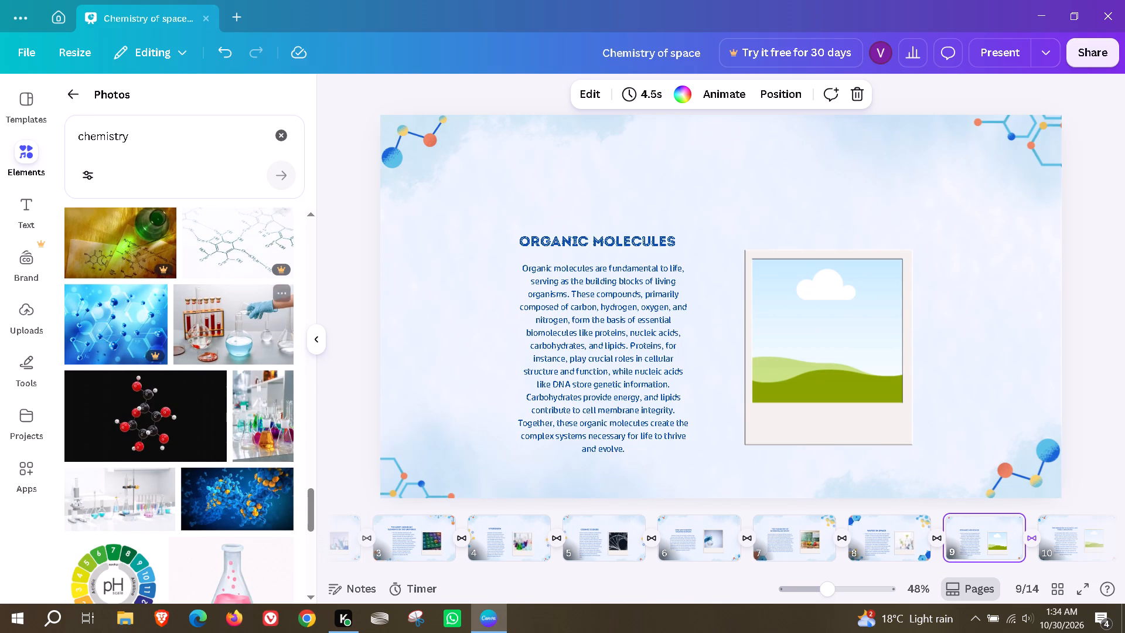
scroll(224, 362, down, 1)
drag(175, 362, 834, 353)
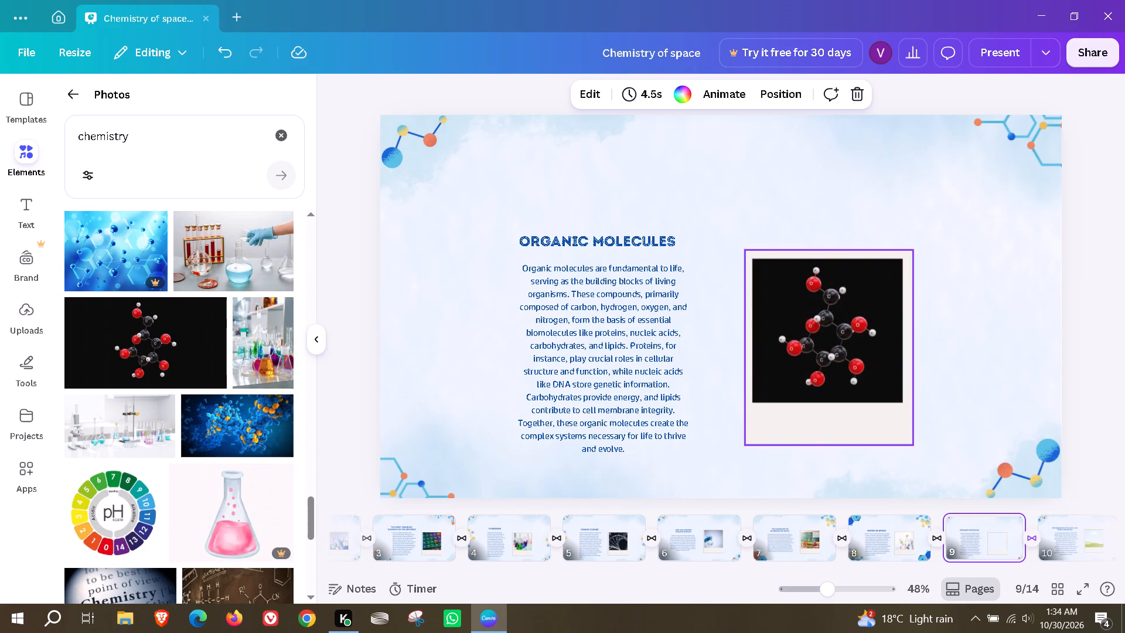
Fill the tenth page's photo frame about planets and their atmosphere with the photo of colourful flasks on a white lab table.
scroll(962, 527, down, 2)
click(929, 539)
scroll(222, 432, down, 1)
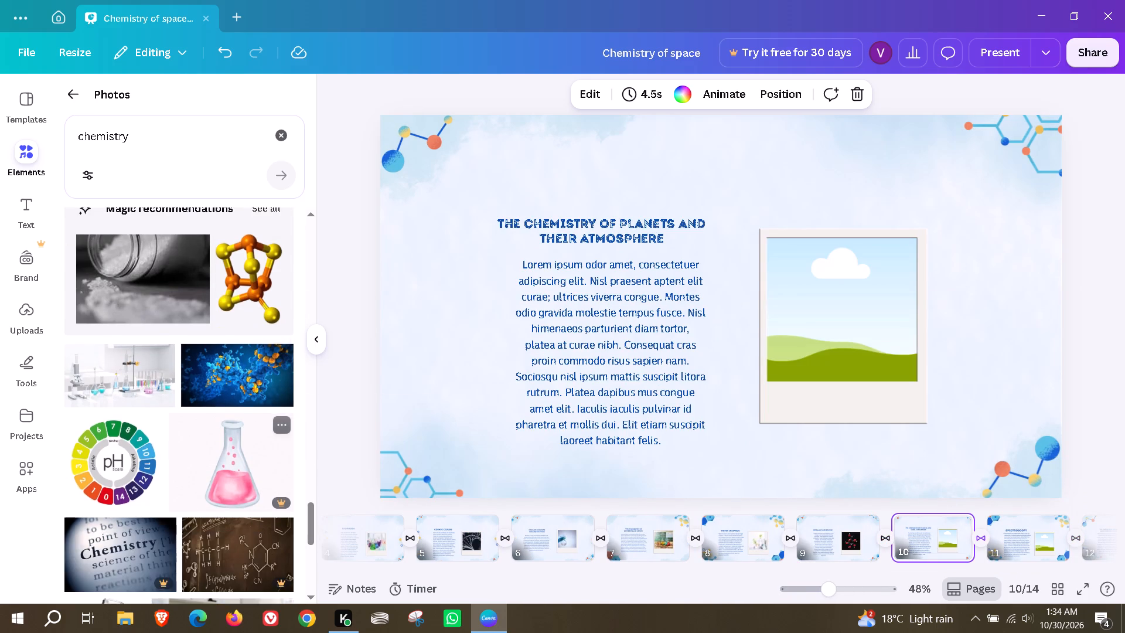
scroll(222, 432, down, 2)
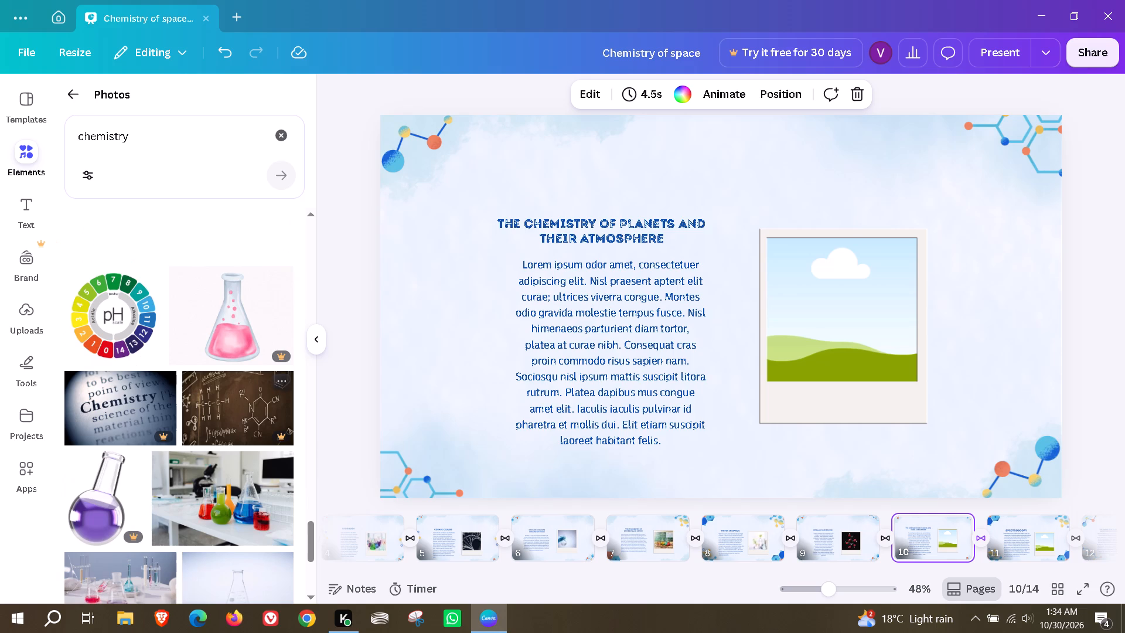
scroll(183, 461, down, 2)
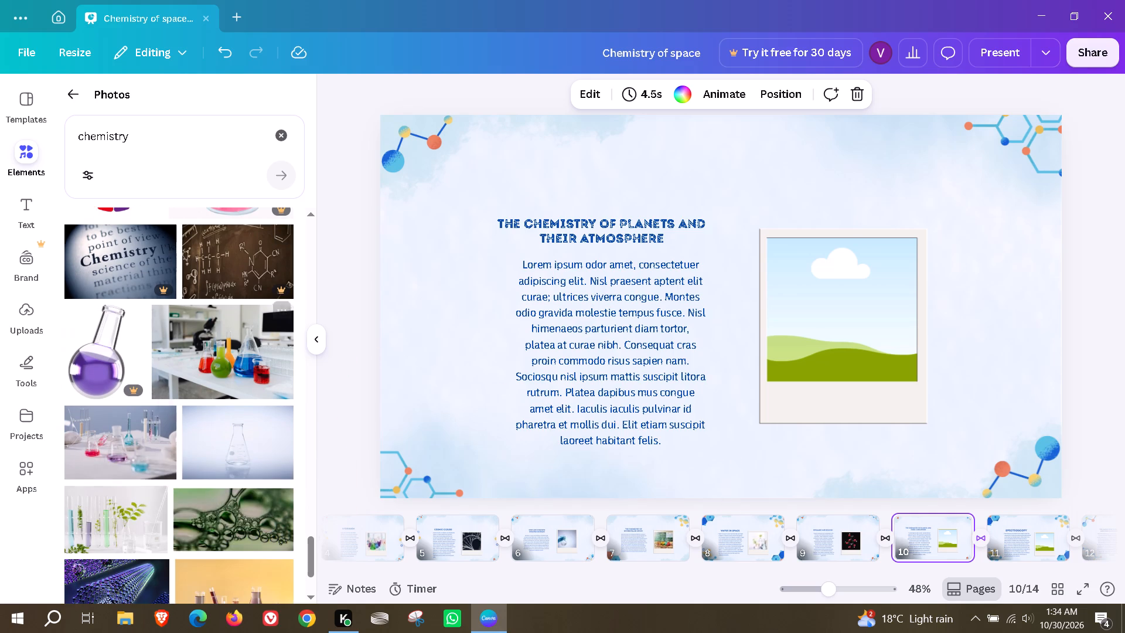
drag(224, 333, 790, 341)
click(878, 341)
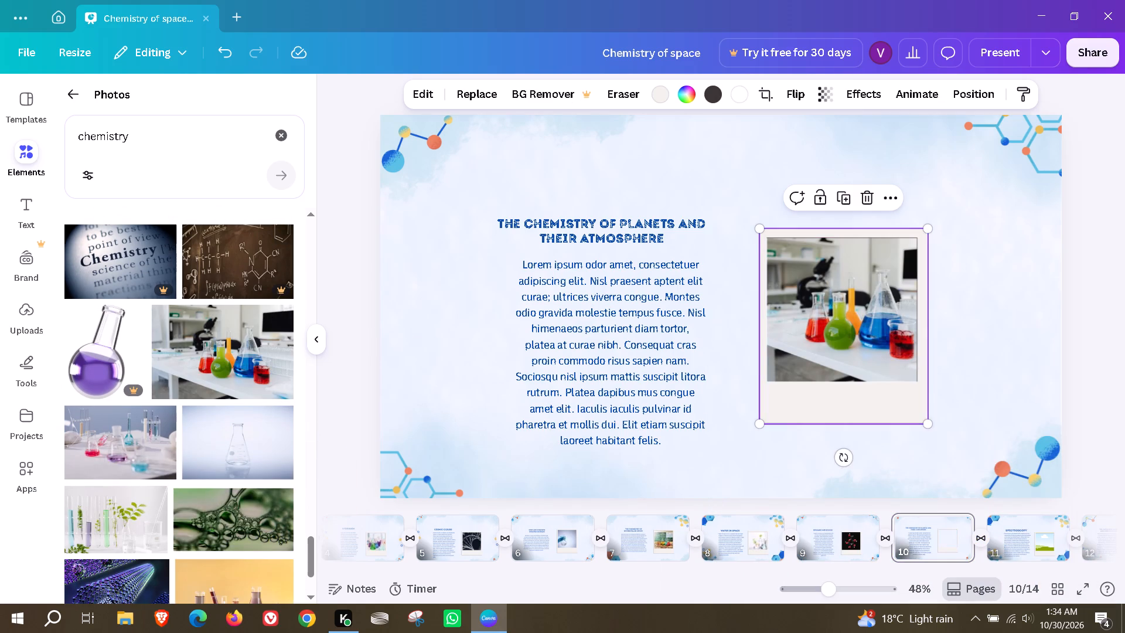
Fill the eleventh page's "Spectroscopy" photo frame with the photo of test tubes and green plant sprigs.
scroll(922, 532, down, 1)
click(973, 546)
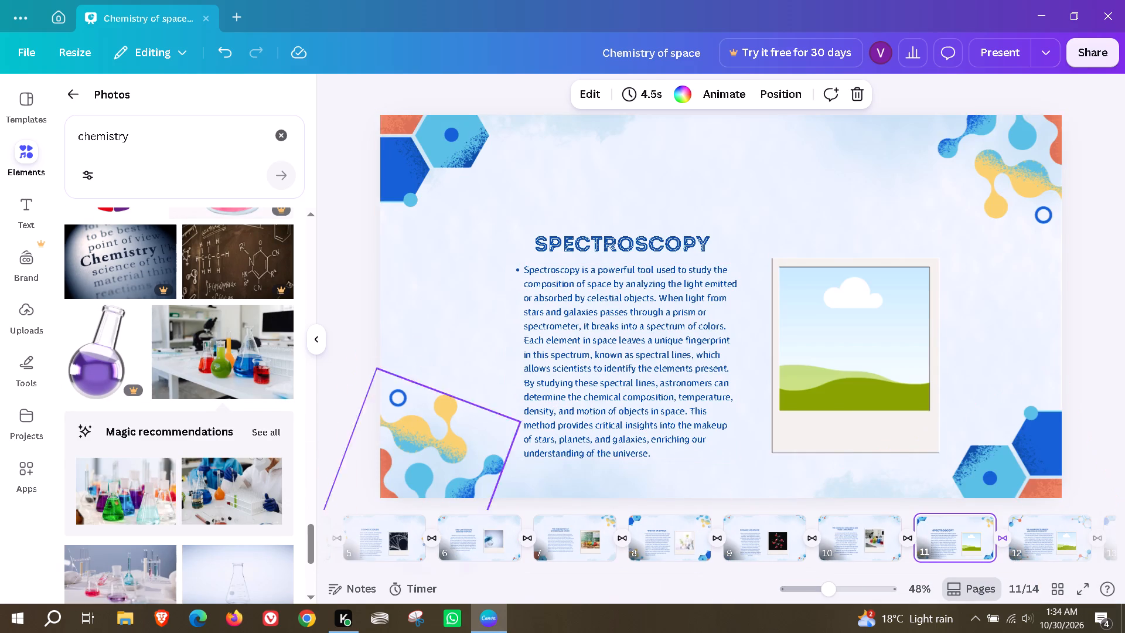
scroll(194, 426, down, 2)
scroll(154, 470, down, 1)
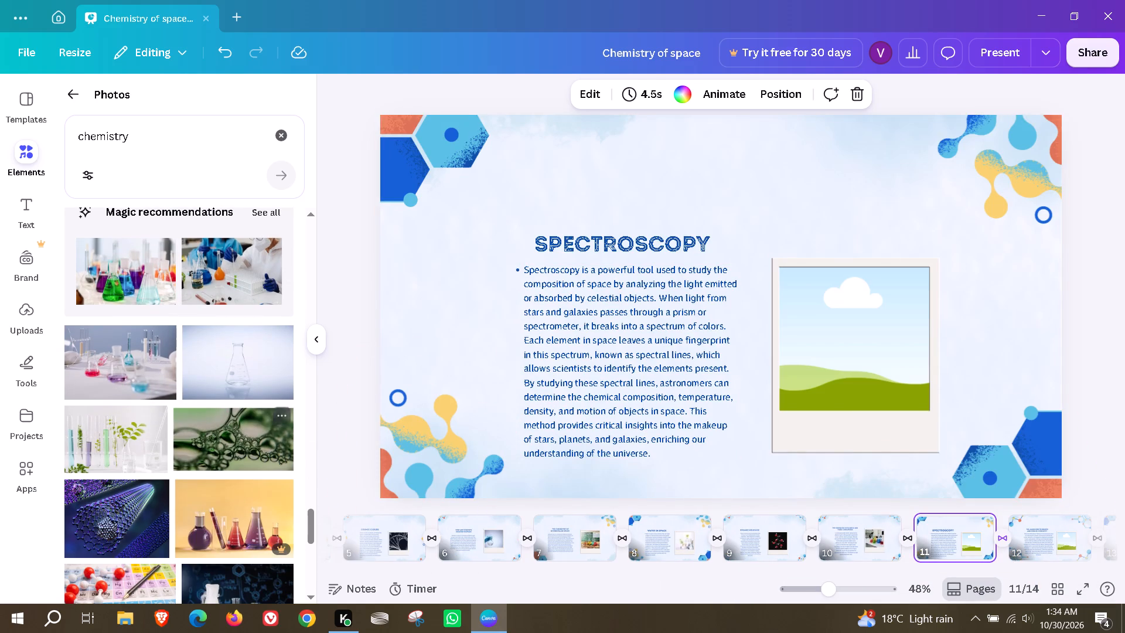
drag(131, 454, 887, 356)
click(871, 360)
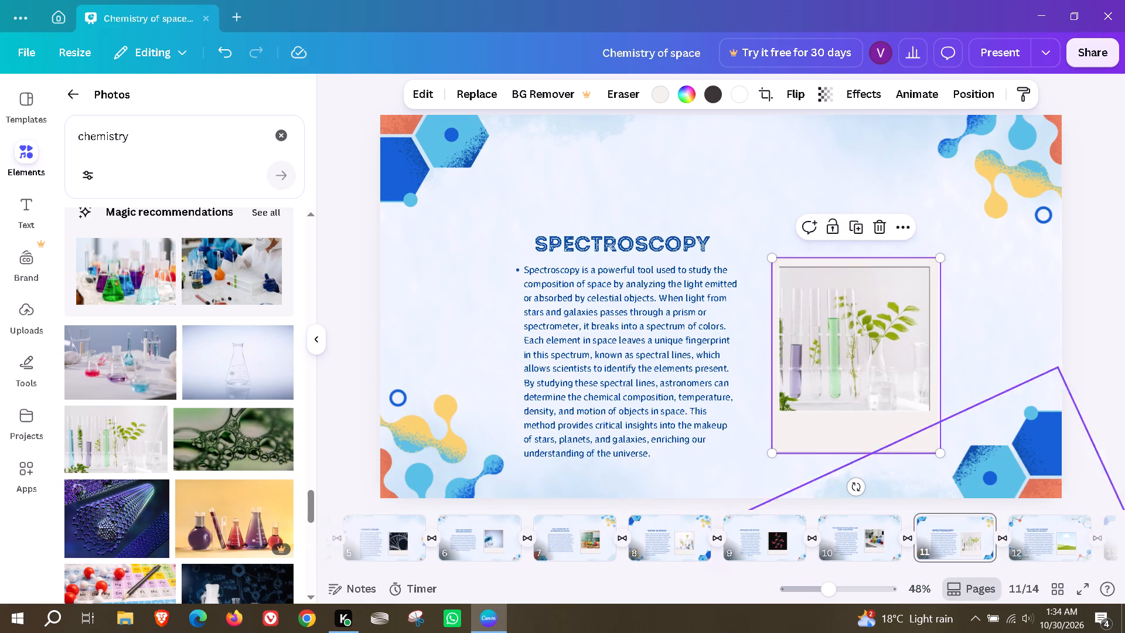
Search the photos for telescope and fill the twelfth page's James Webb telescope frame with the golden telescope photo.
scroll(952, 531, down, 2)
click(888, 532)
drag(139, 134, 74, 134)
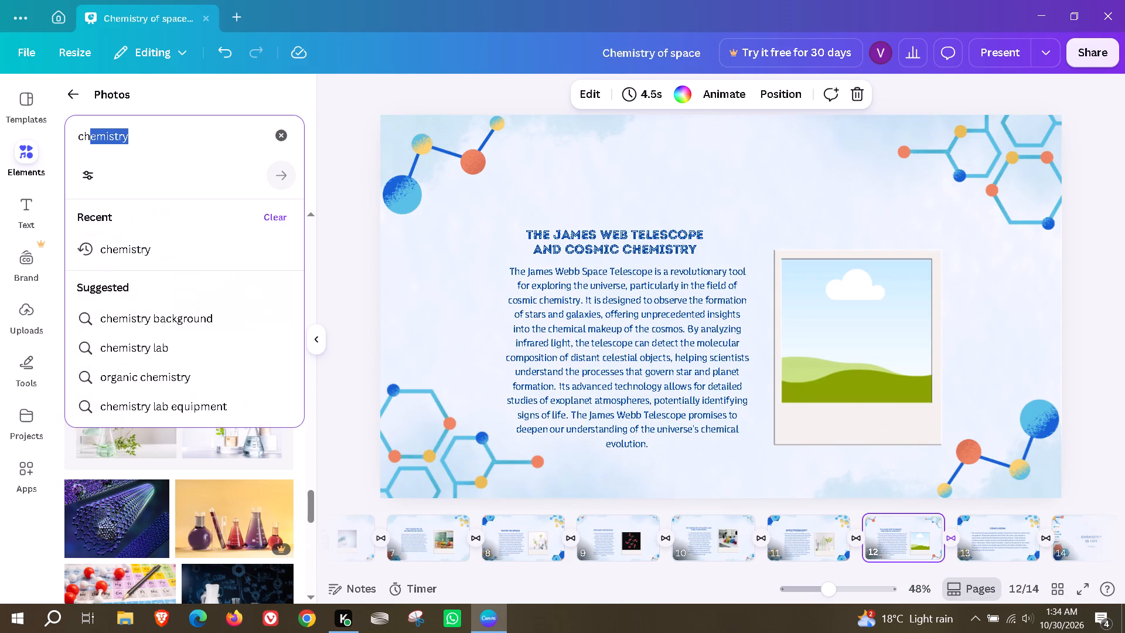
drag(74, 134, 67, 134)
text(tele)
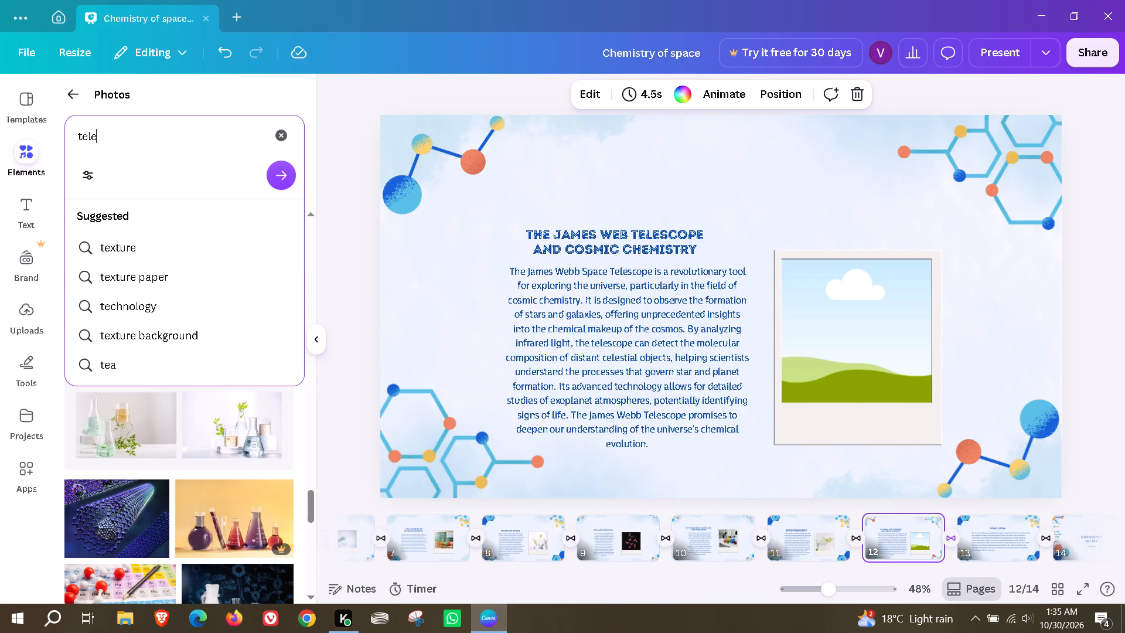
key(BackSpace)
key(s)
key(BackSpace)
text(escope)
key(Return)
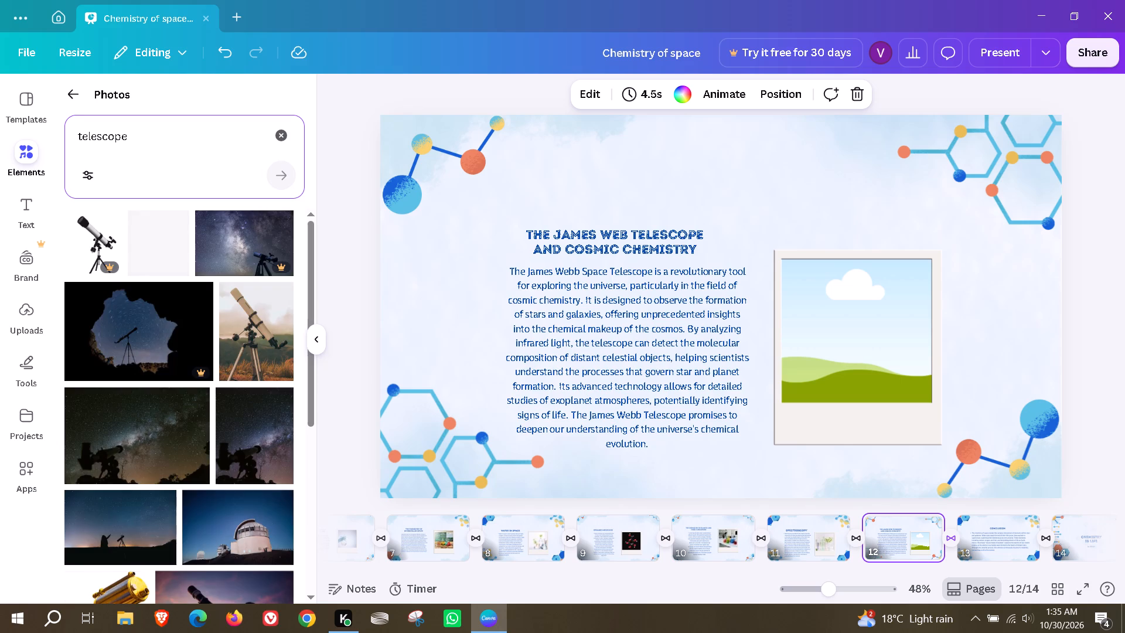
scroll(193, 428, down, 1)
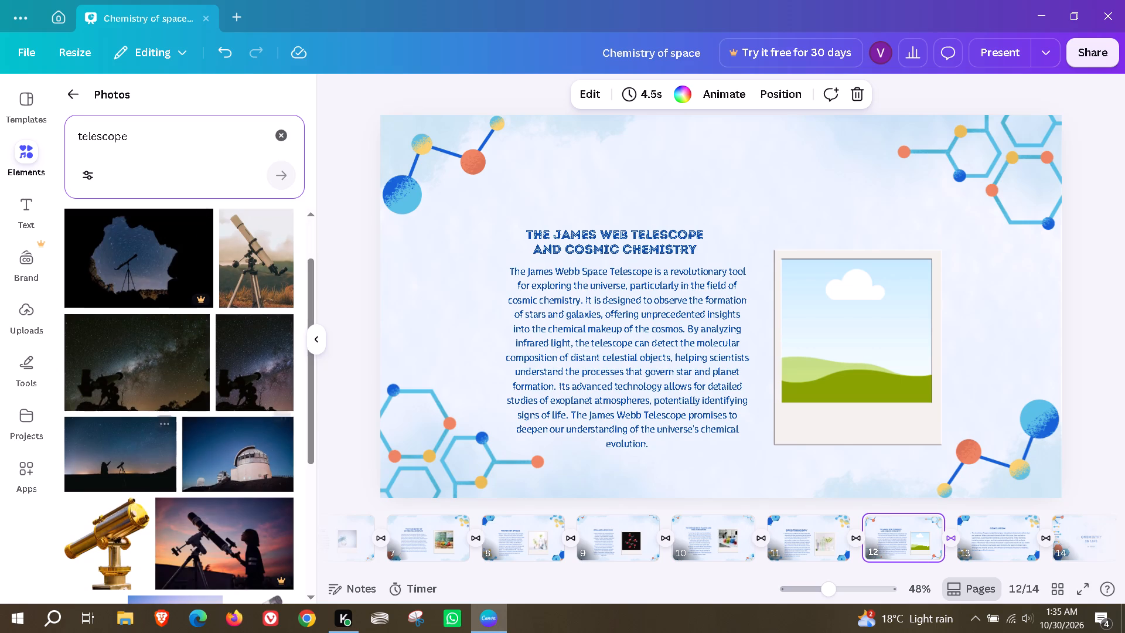
scroll(148, 515, down, 1)
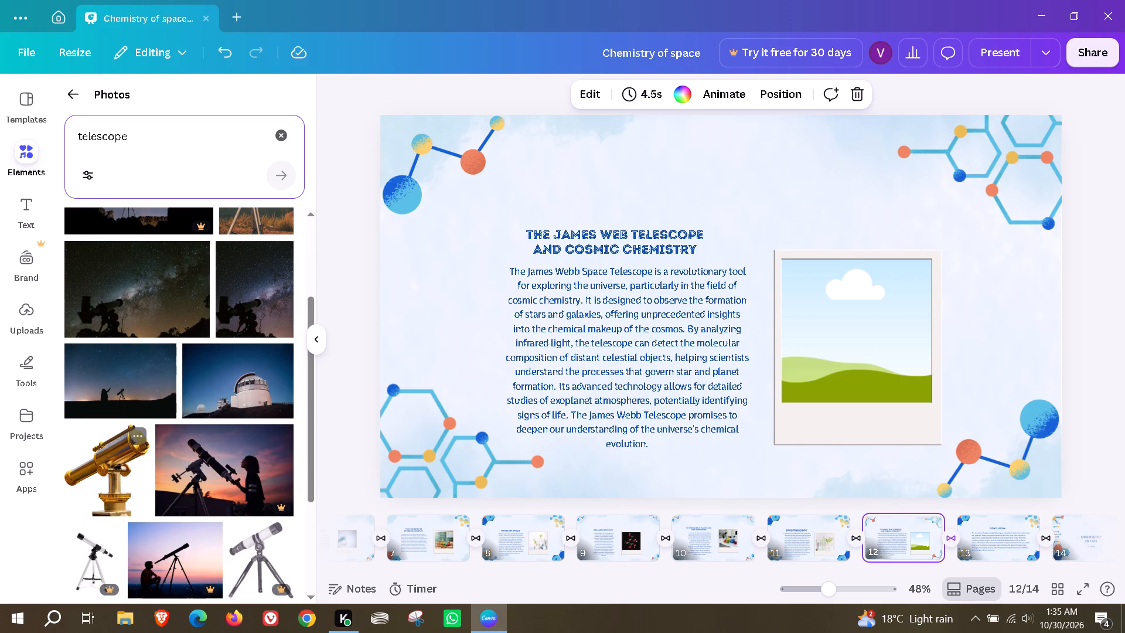
drag(128, 488, 826, 335)
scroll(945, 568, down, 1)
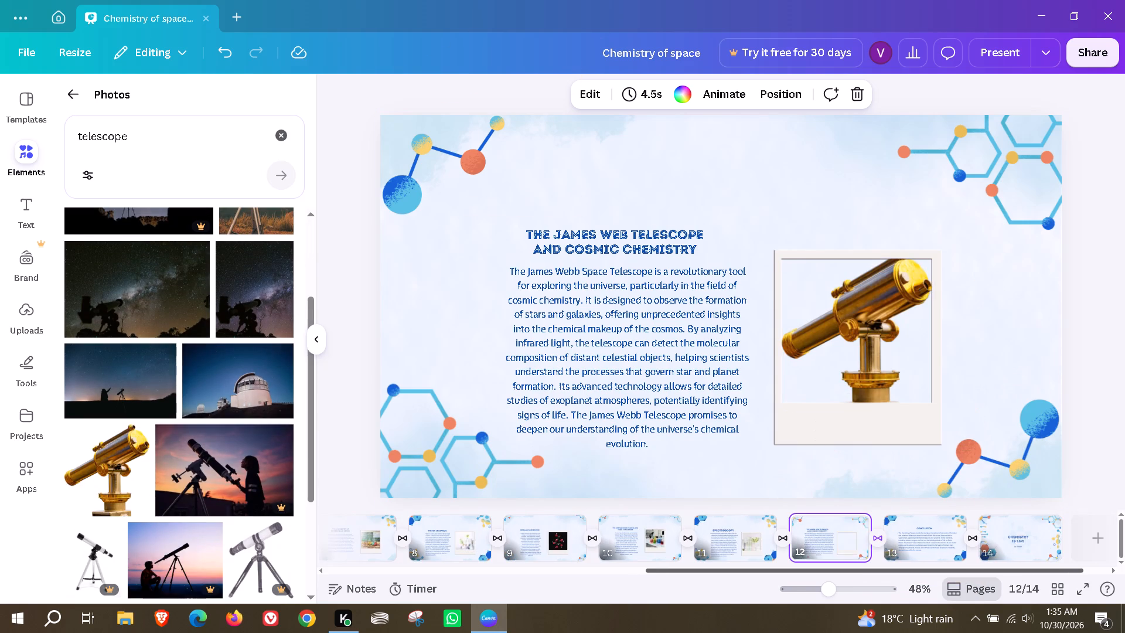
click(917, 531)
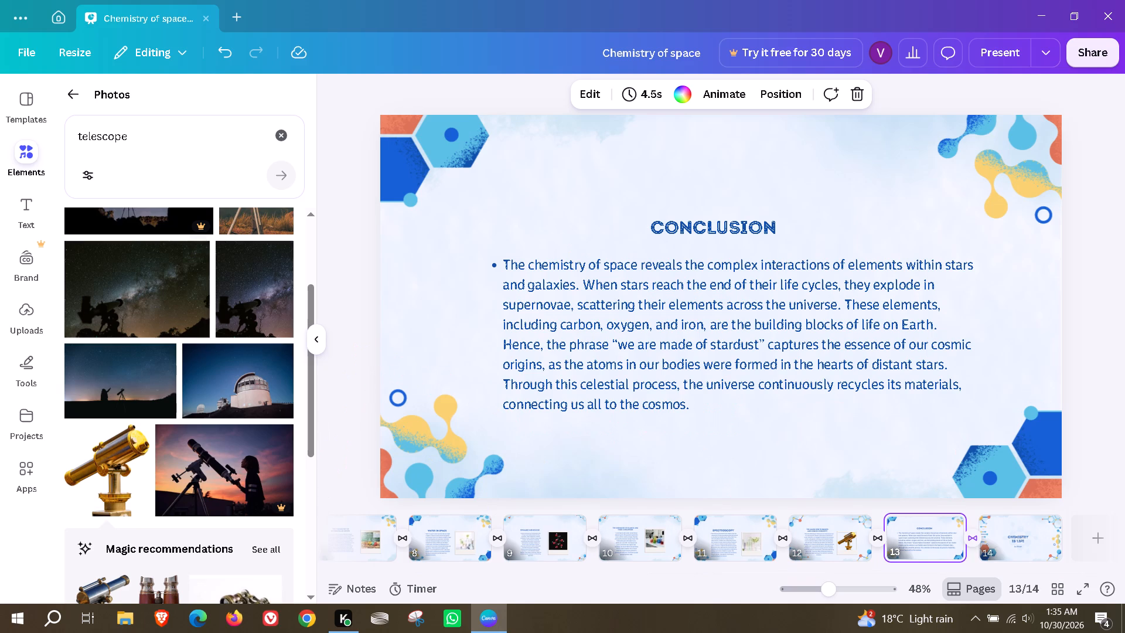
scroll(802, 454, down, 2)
Return to the title page and open the full collection of animation elements.
scroll(495, 479, up, 5)
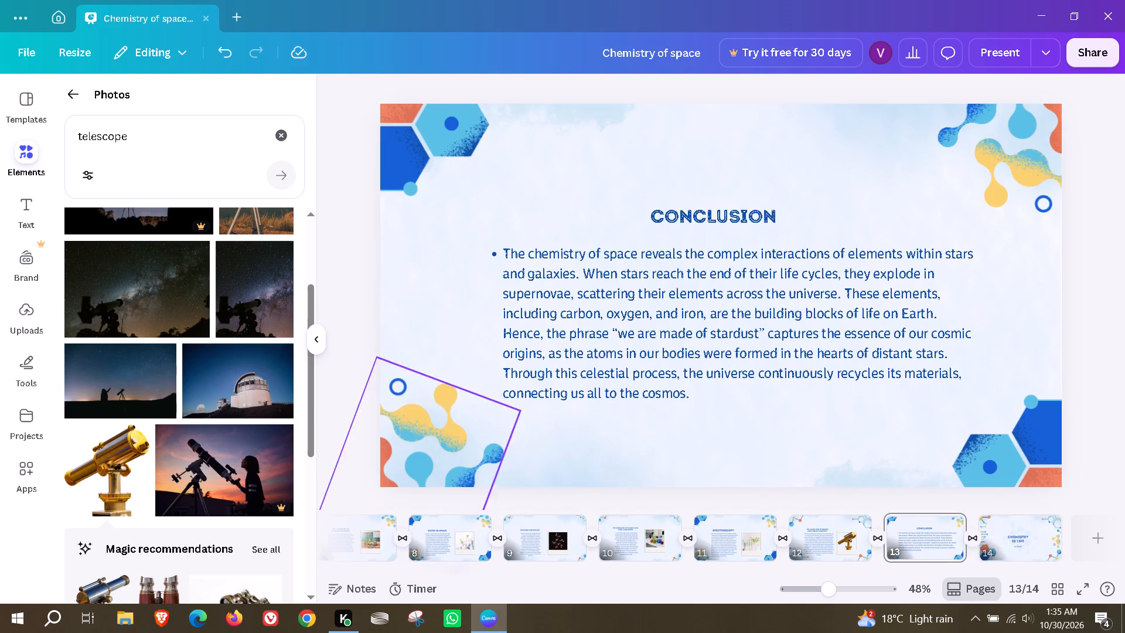
scroll(497, 485, up, 15)
click(357, 547)
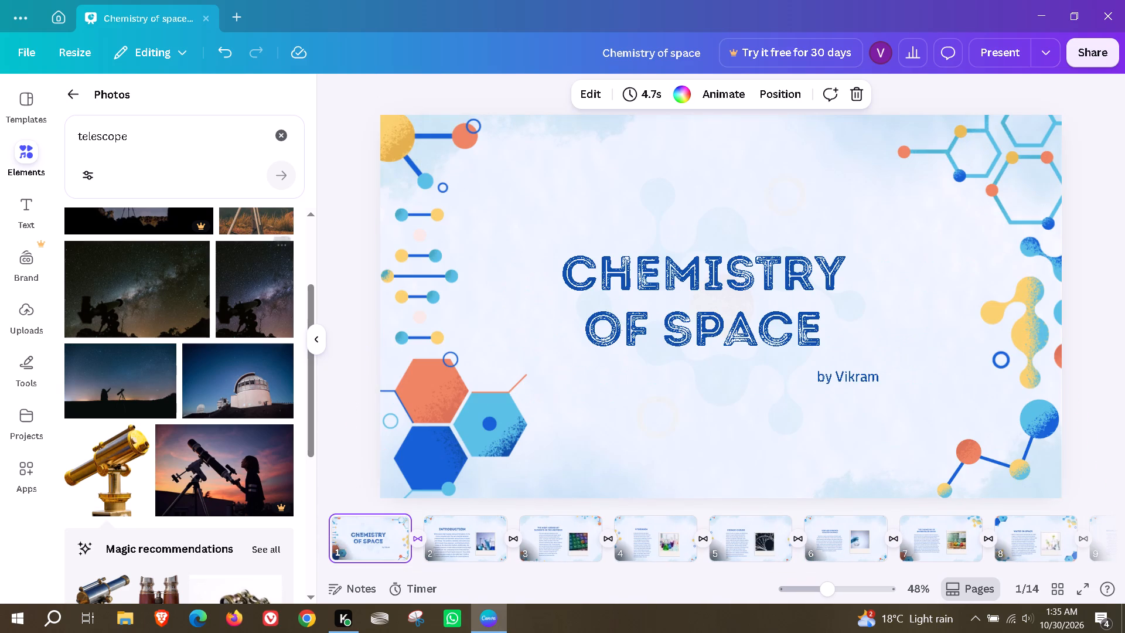
click(70, 102)
click(115, 547)
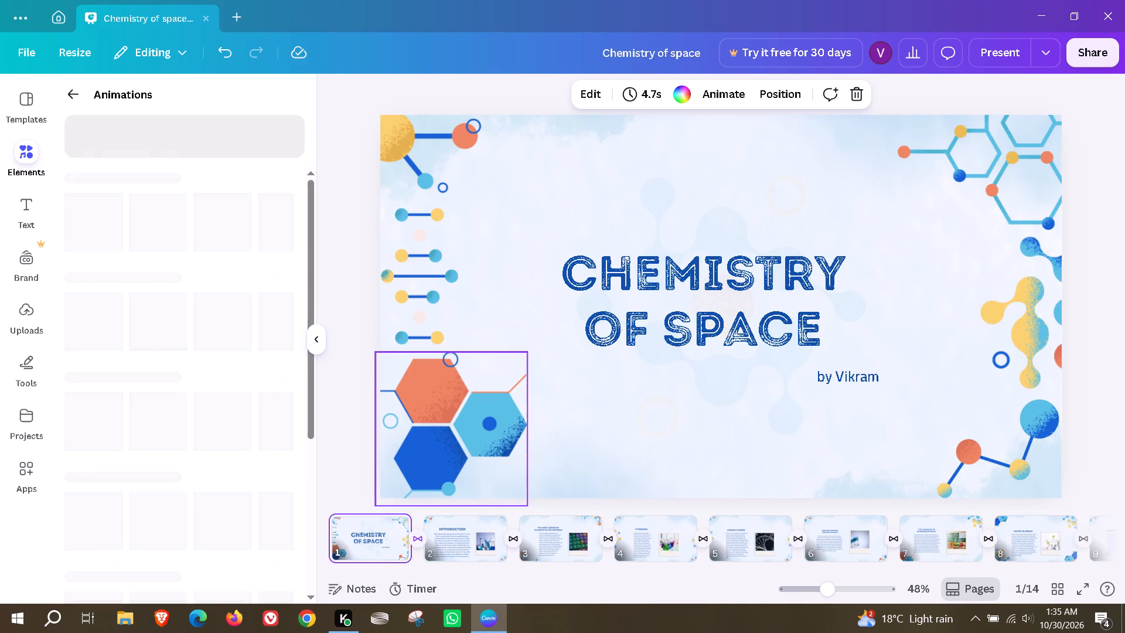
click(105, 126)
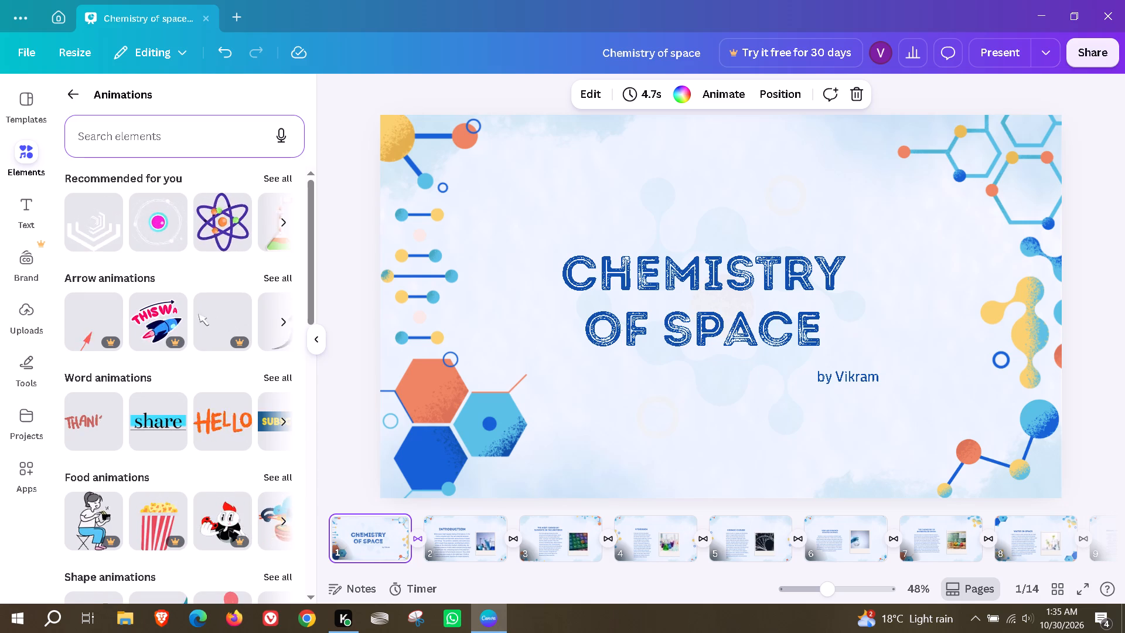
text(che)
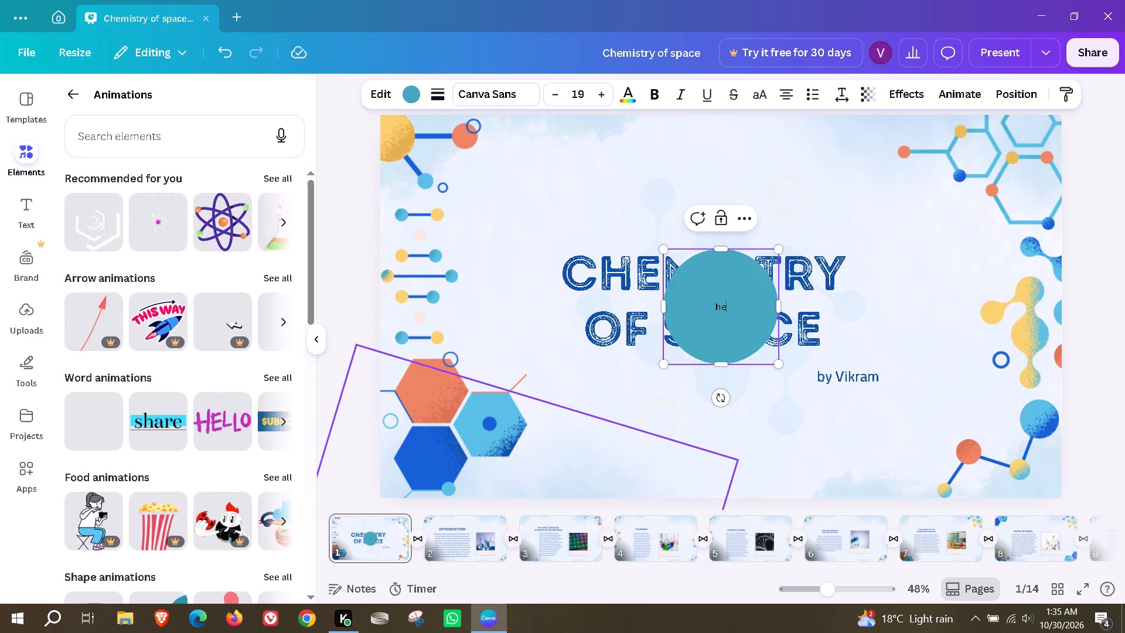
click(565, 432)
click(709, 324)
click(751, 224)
Search the animations for chemistry and place the purple atom animation, scaled down, above the title on the first page.
click(146, 148)
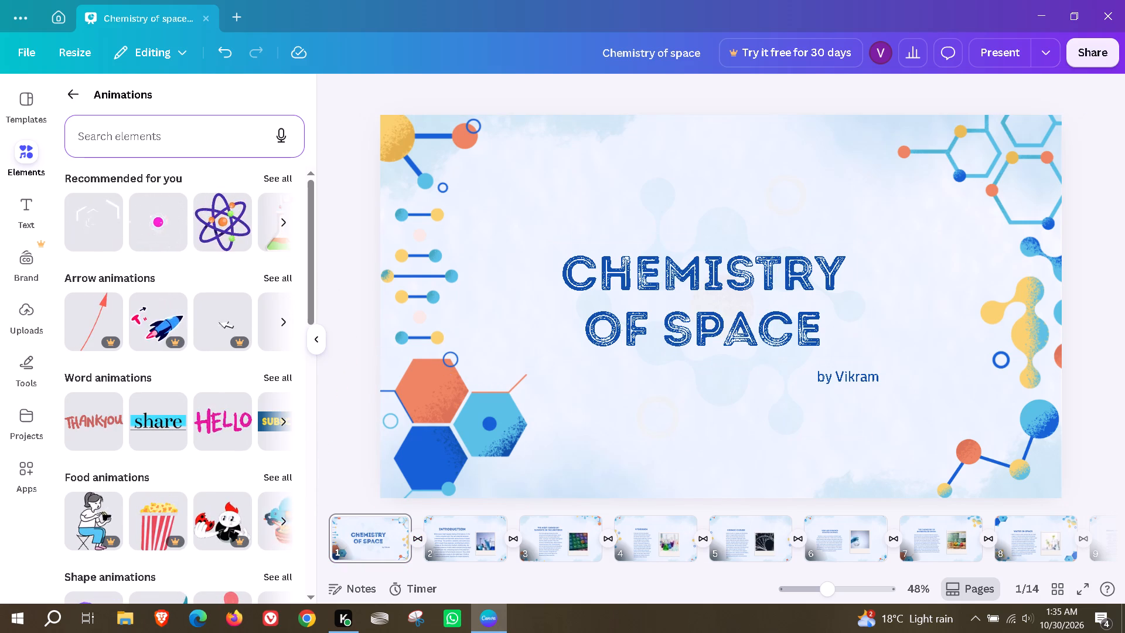
click(144, 145)
text(chemistry)
key(Return)
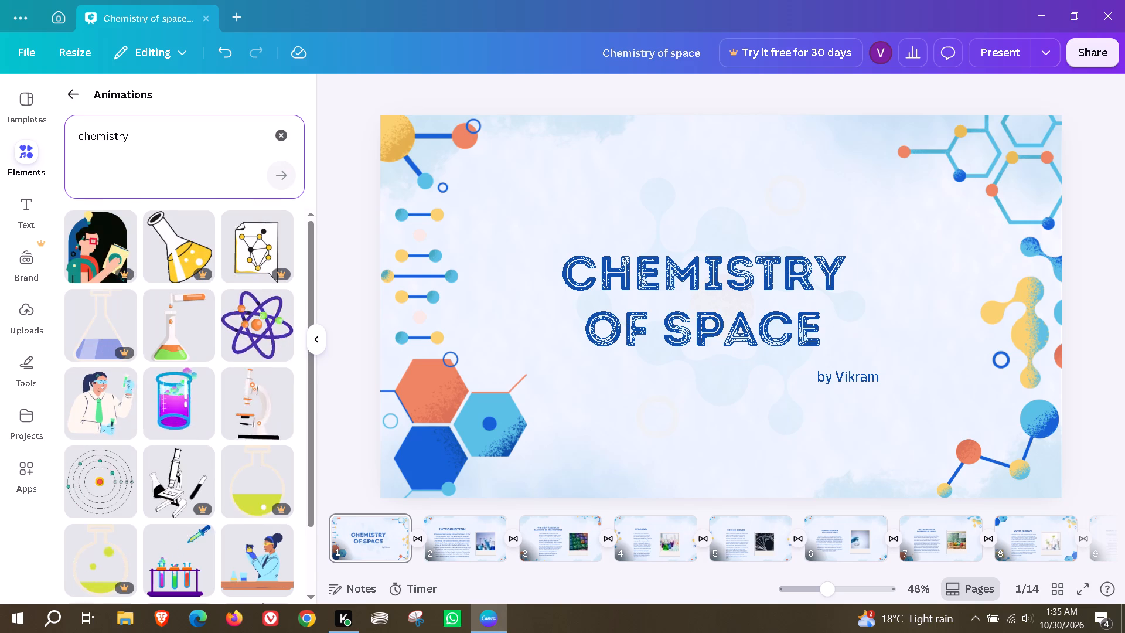
drag(264, 351, 594, 218)
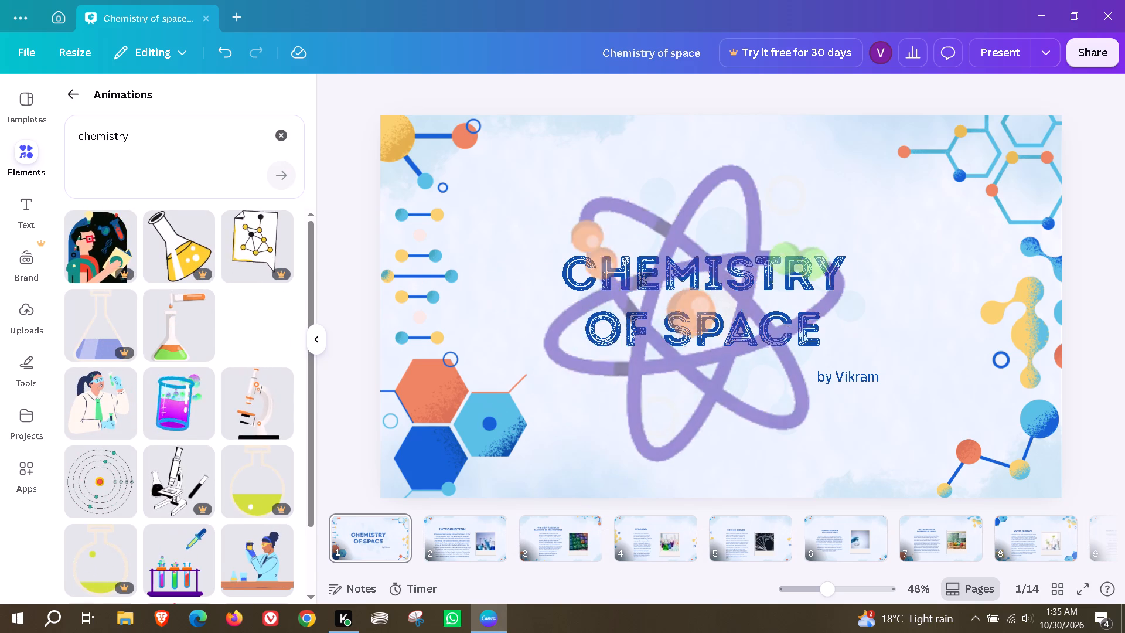
drag(594, 218, 601, 218)
drag(861, 157, 669, 367)
drag(621, 437, 718, 210)
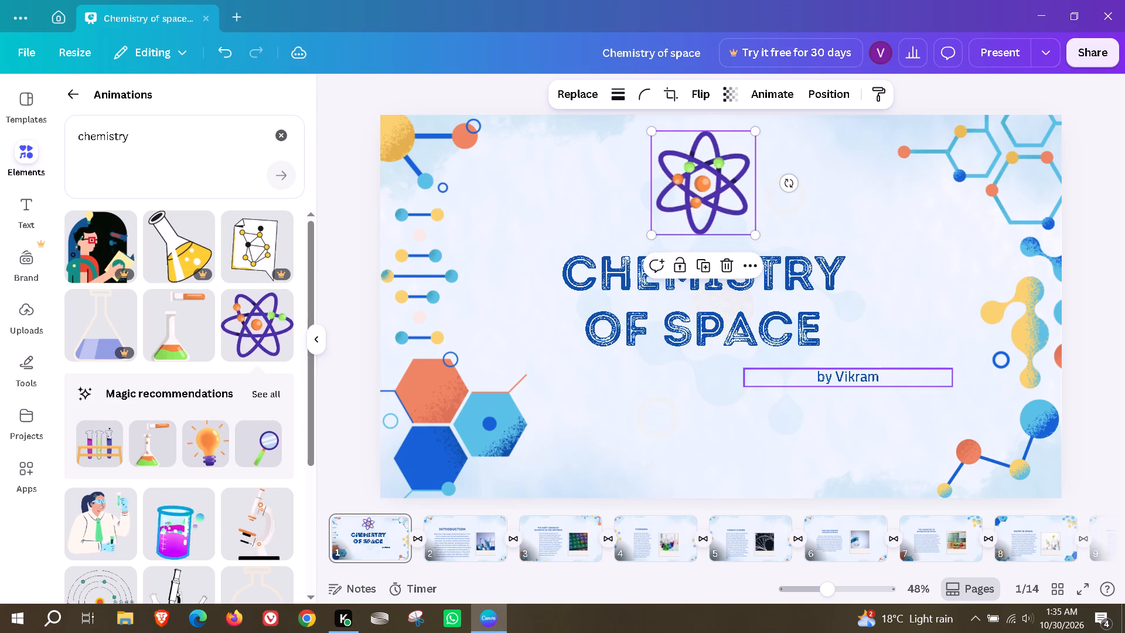
Shift the author line, the title and the atom animation down slightly on the title page.
drag(844, 375, 851, 419)
drag(780, 307, 782, 356)
drag(748, 178, 749, 222)
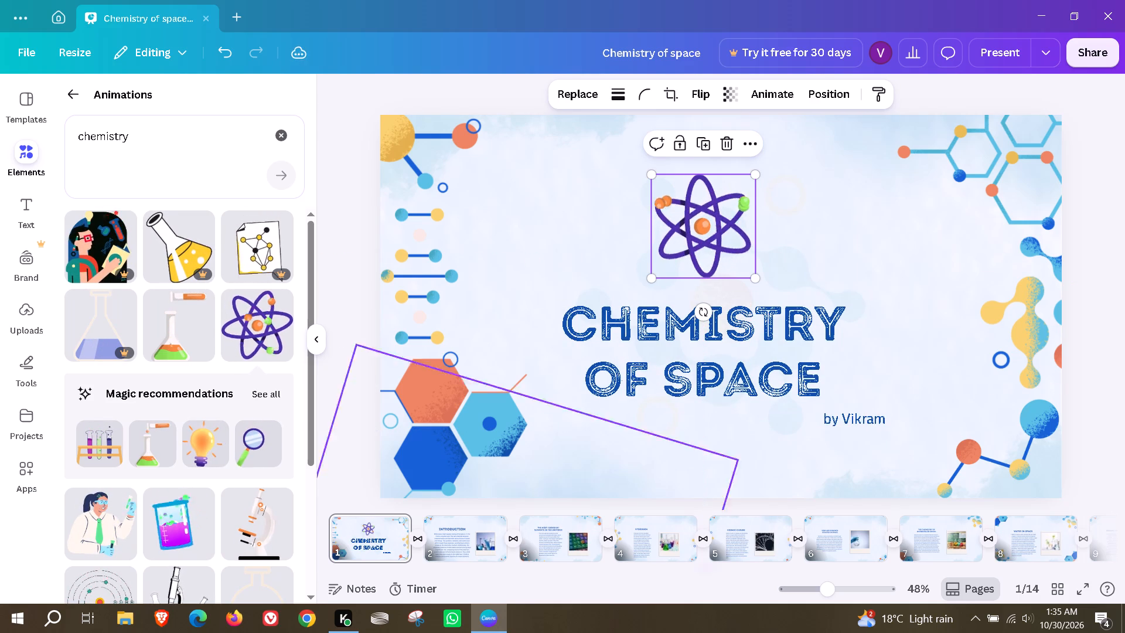
Add the animated test tube rack to the second page, scale it down and place it above the photo frame.
click(454, 537)
scroll(118, 332, down, 1)
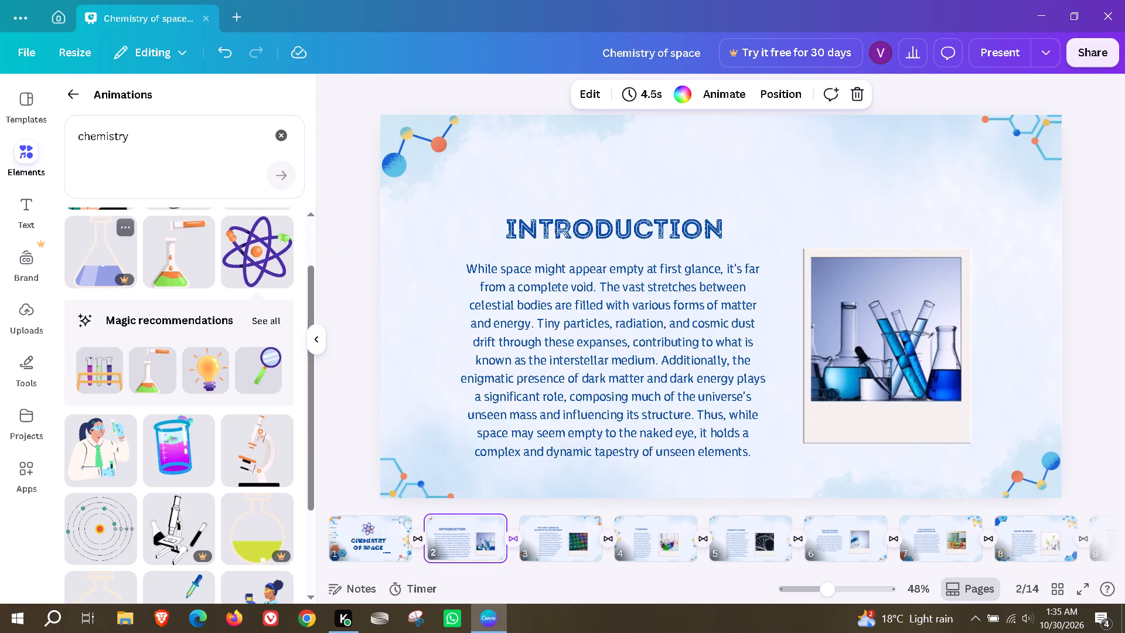
drag(114, 386, 516, 225)
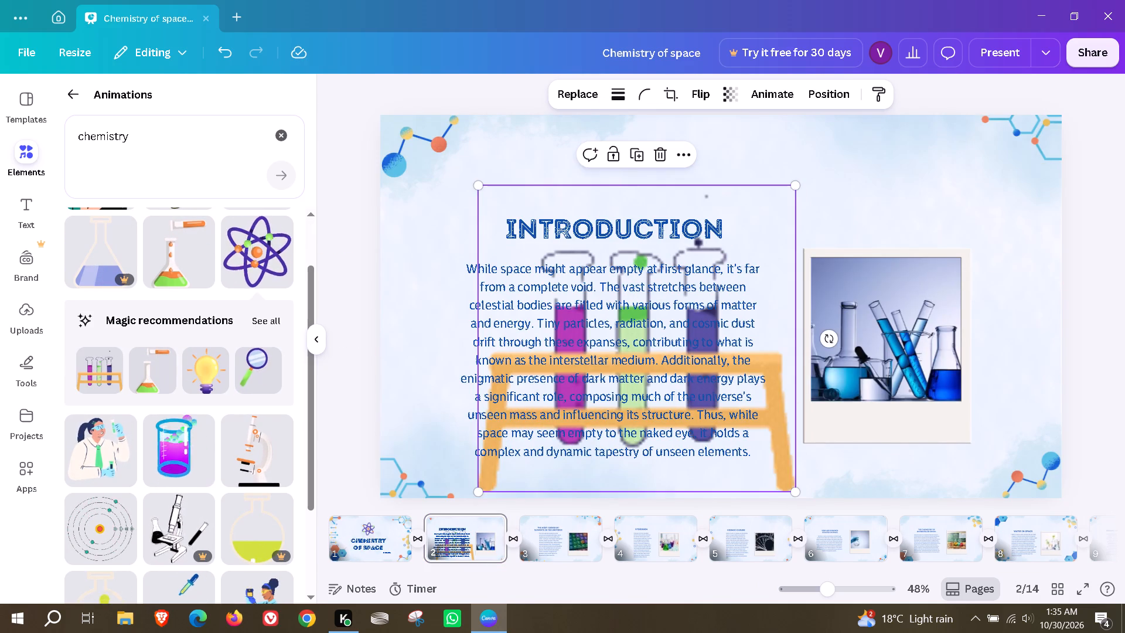
drag(795, 188, 603, 430)
drag(546, 477, 861, 226)
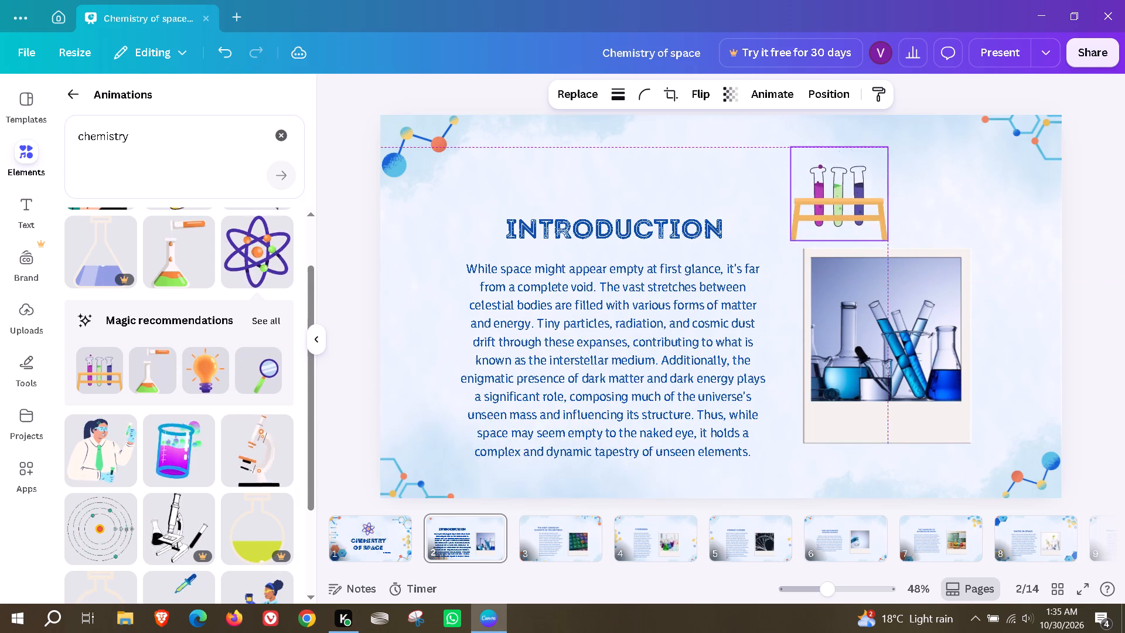
Move the animated test tube rack sideways so it sits centred just above the photo frame on the Introduction page.
drag(861, 226, 903, 238)
click(1008, 264)
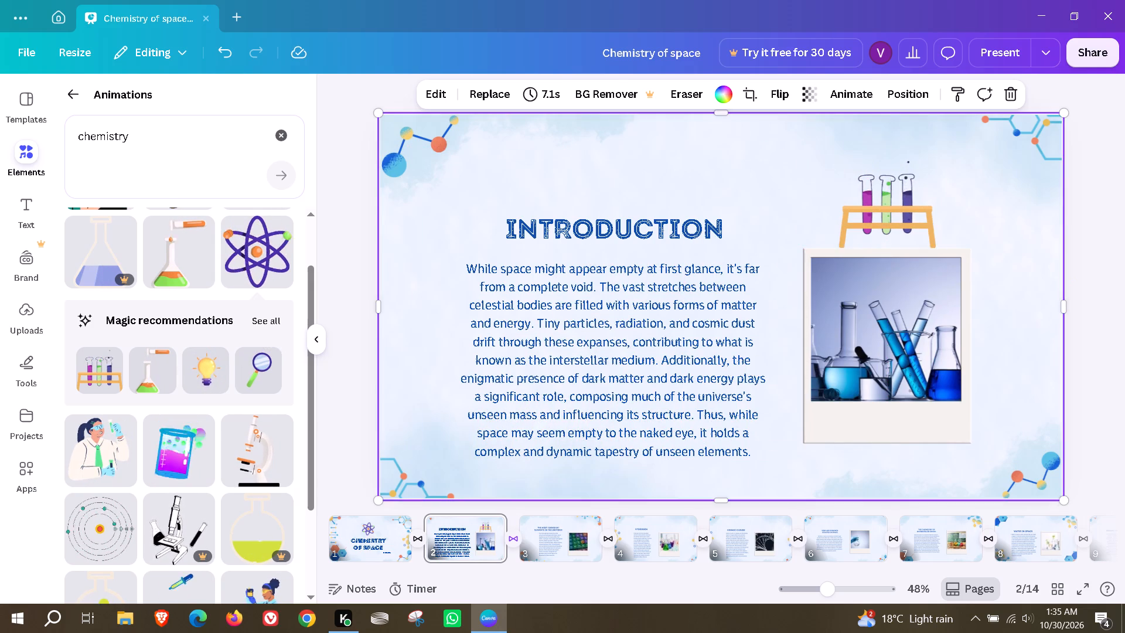
Add the animated flask with the pouring test tube to page 3, scale it to about 151 by 198, and place it above the photo frame.
click(557, 532)
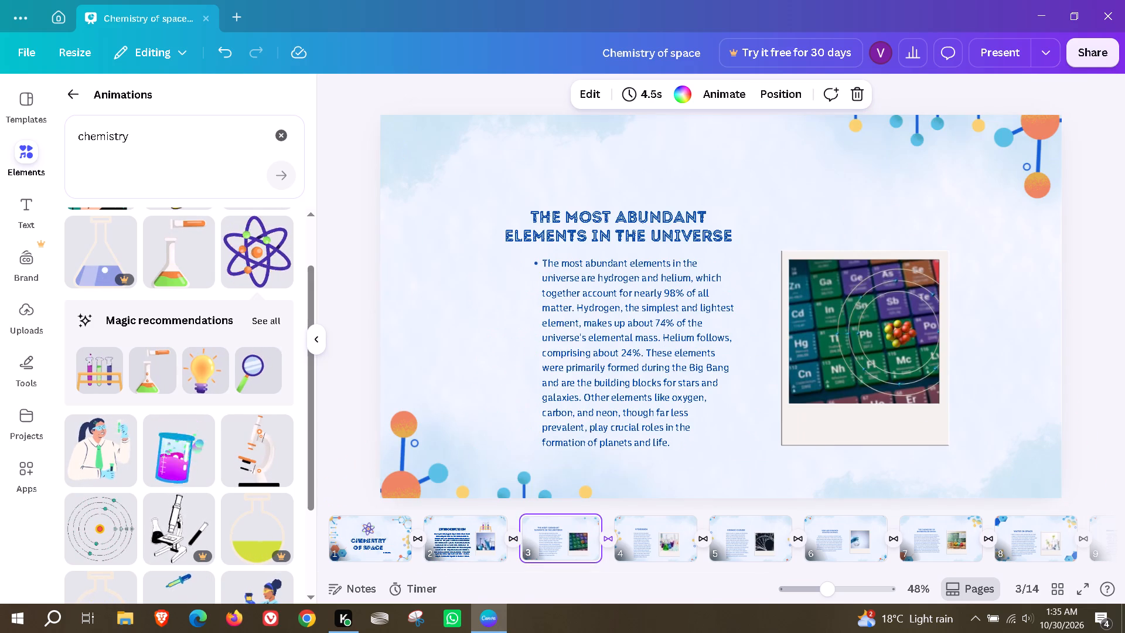
scroll(125, 431, down, 1)
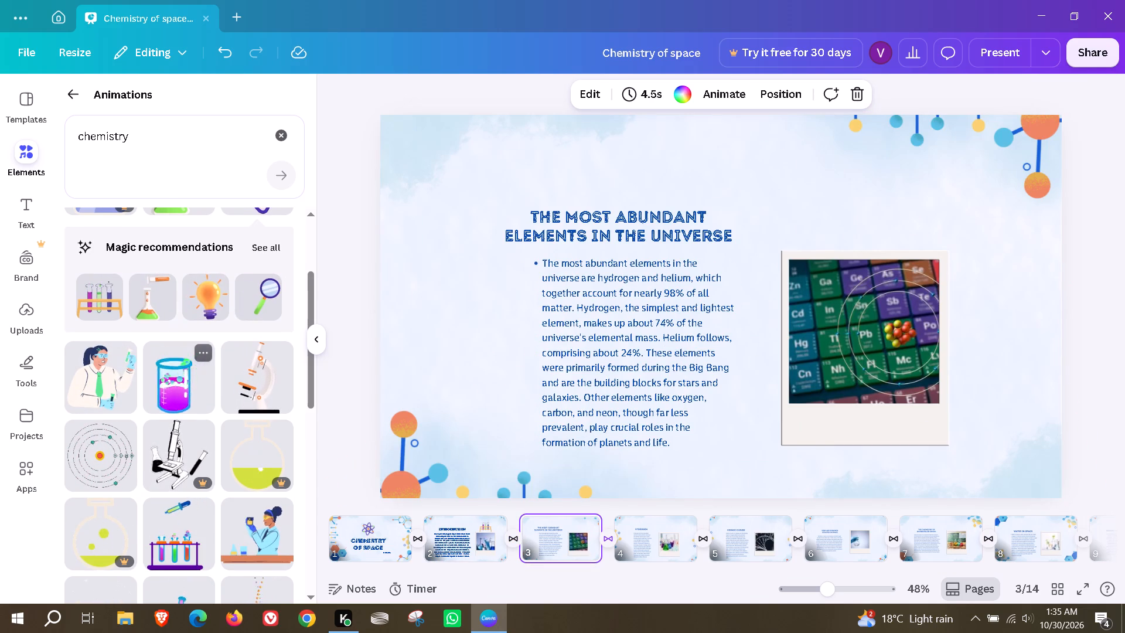
drag(144, 313, 690, 206)
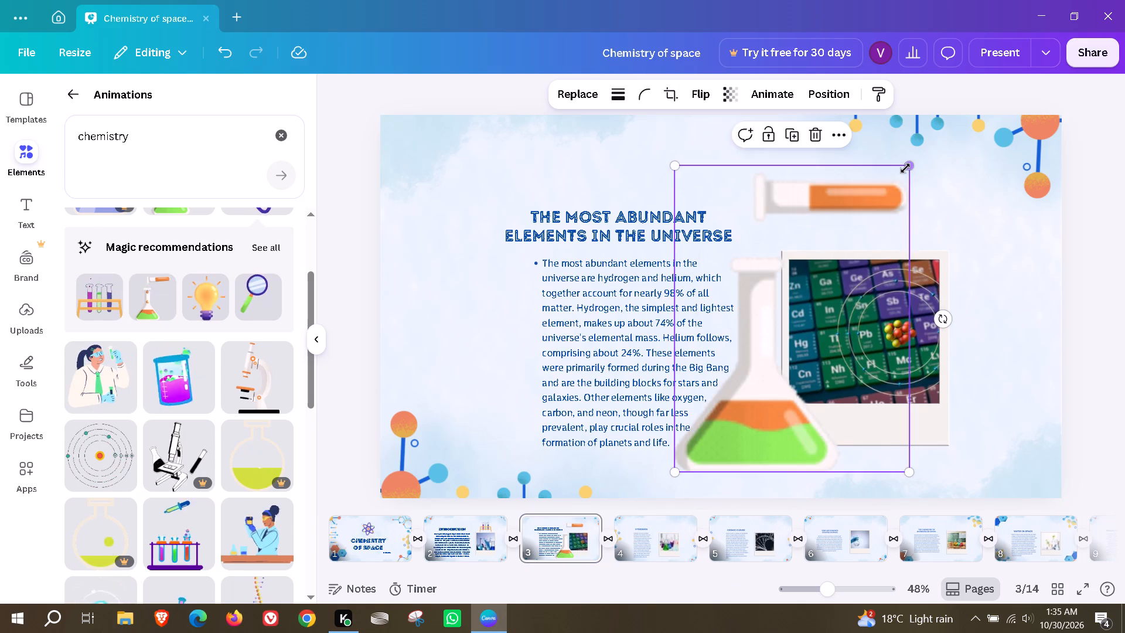
drag(905, 168, 742, 428)
drag(723, 414, 735, 406)
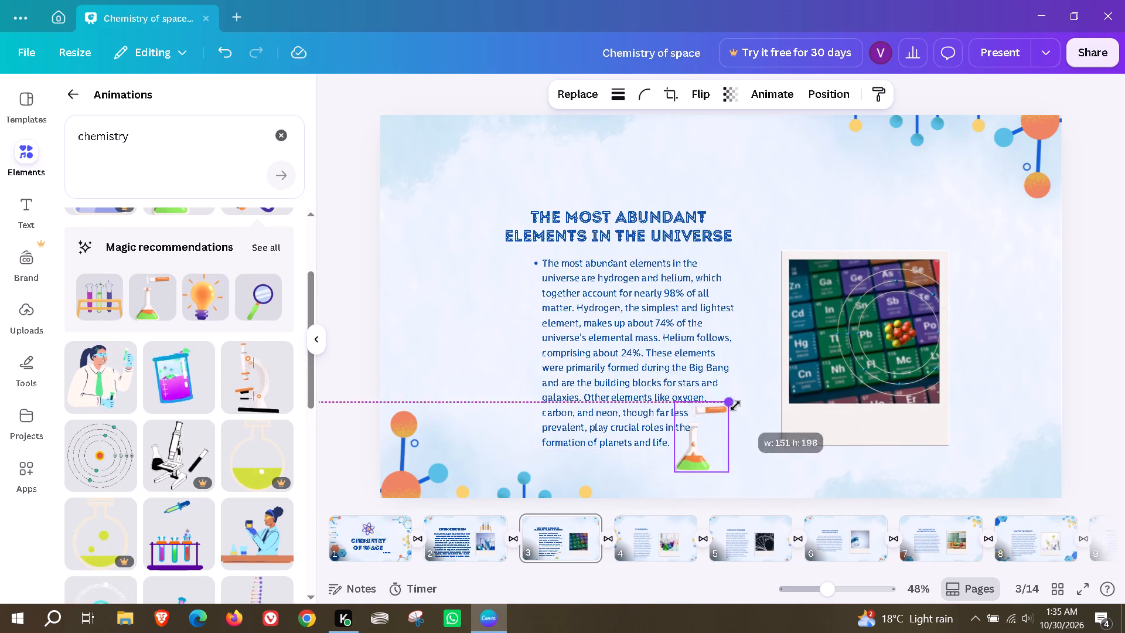
drag(735, 406, 737, 406)
drag(711, 451, 879, 231)
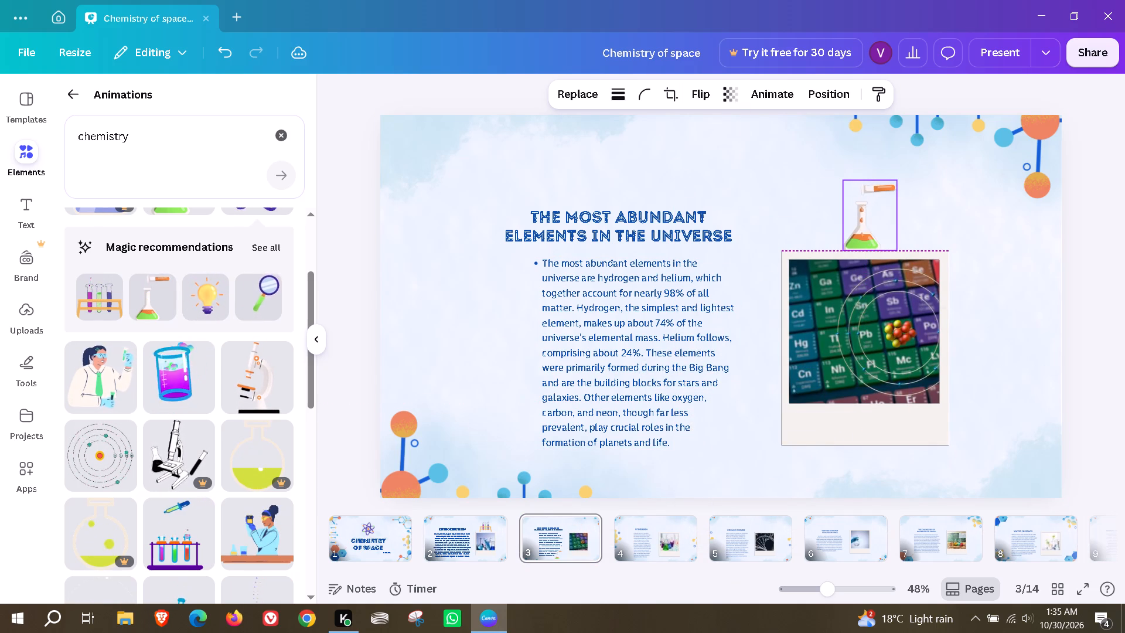
drag(879, 231, 881, 231)
click(990, 269)
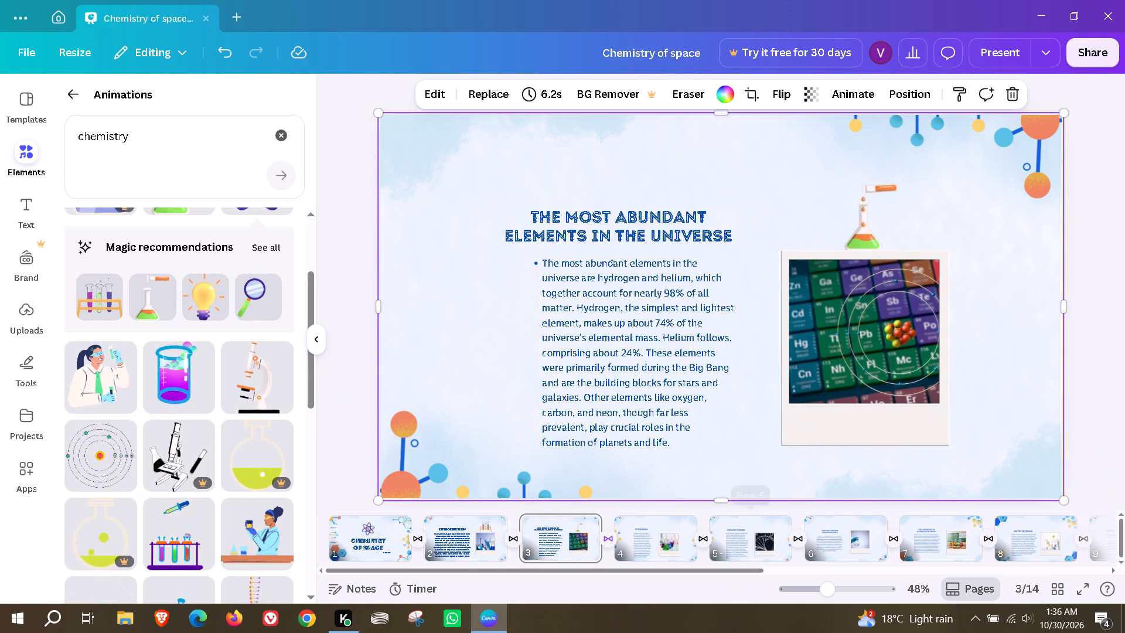
Add the animated atom with electron shells to the Hydrogen page, scale it down and place it above the photo's inner corner.
click(646, 546)
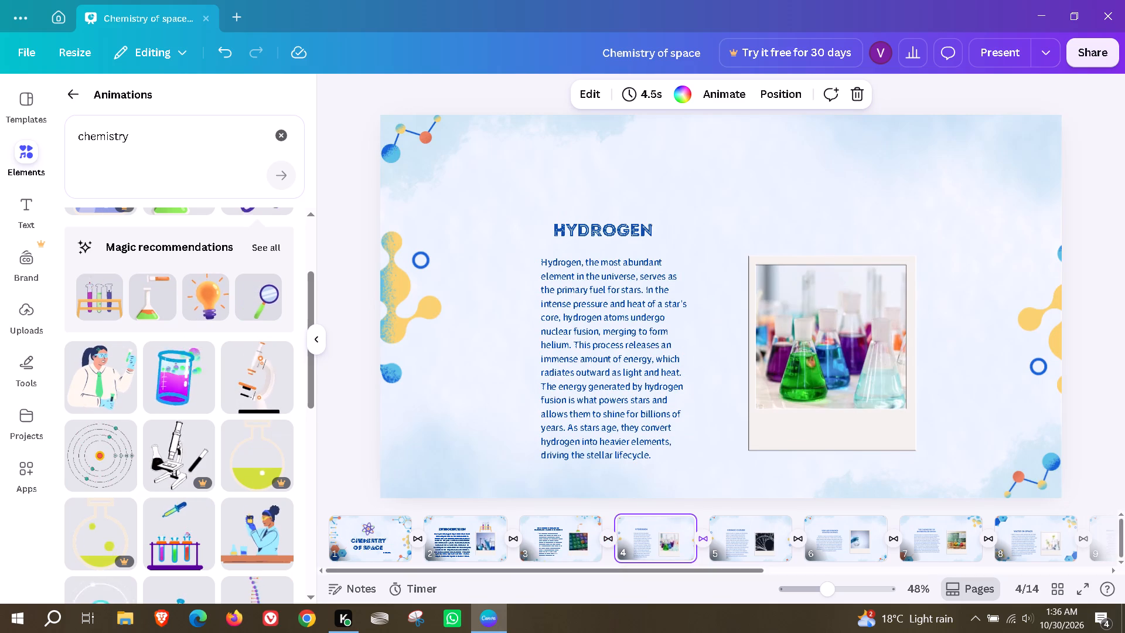
scroll(149, 460, down, 1)
drag(97, 392, 557, 205)
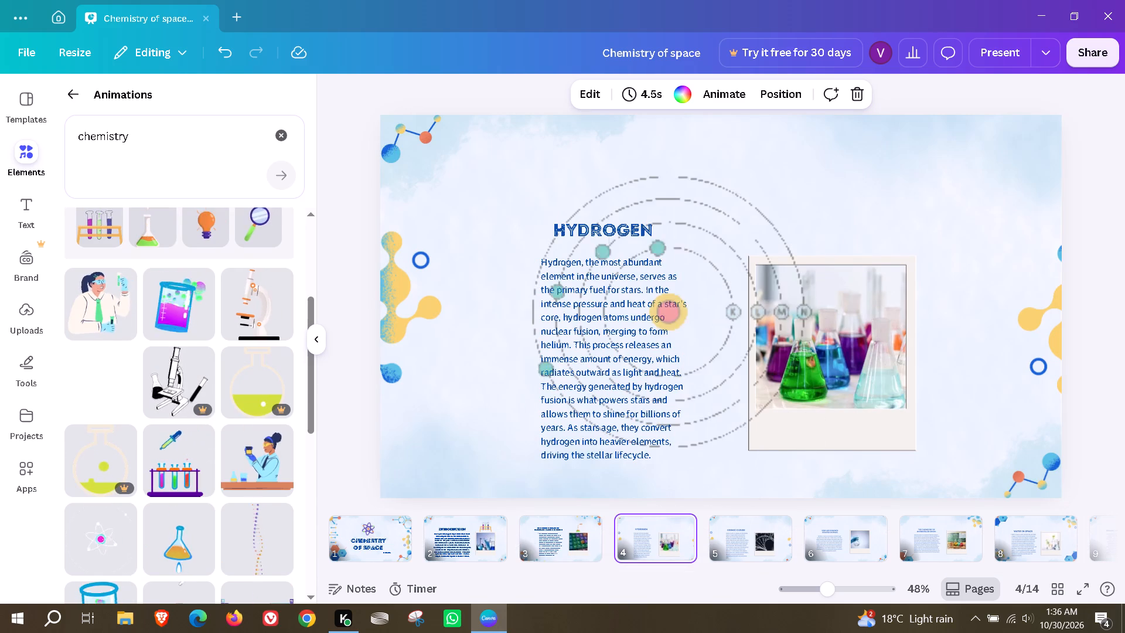
drag(833, 164, 630, 331)
drag(596, 418, 734, 245)
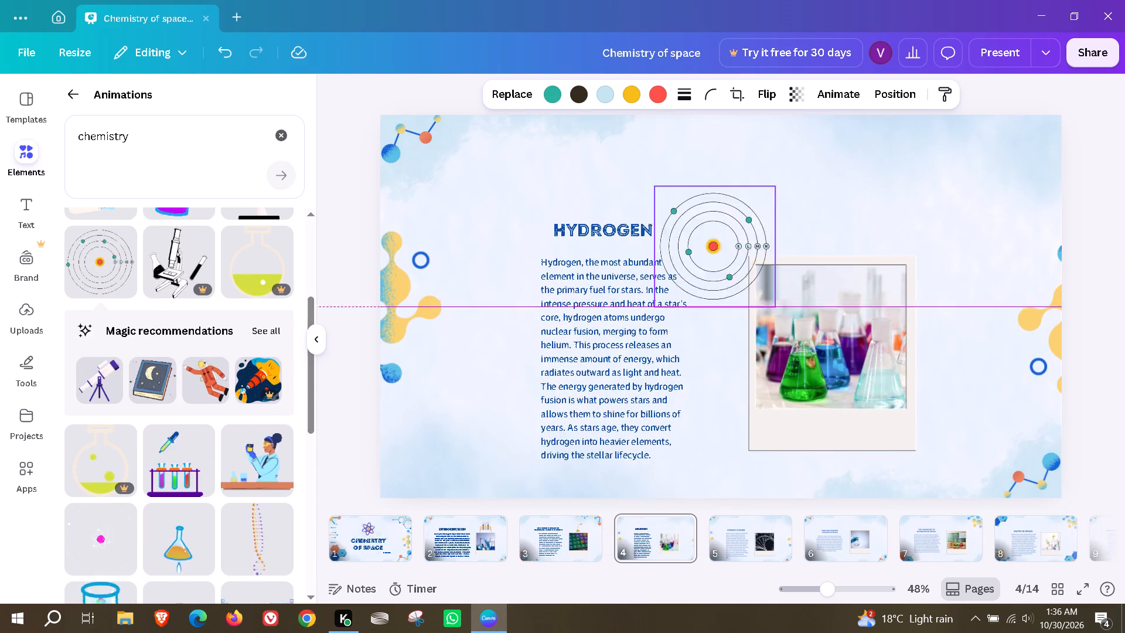
drag(734, 245, 755, 209)
drag(809, 137, 768, 164)
drag(738, 213, 749, 186)
click(844, 216)
Add the telescope animation to page 12 about the James Webb telescope, scale it down and place it above the photo frame.
click(752, 536)
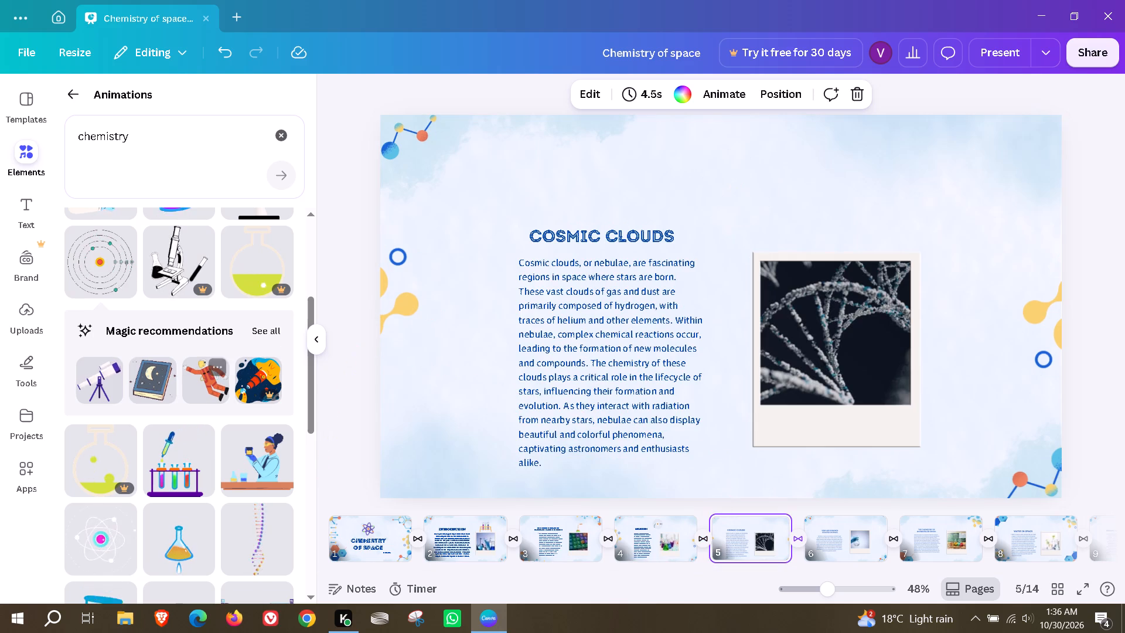
scroll(181, 382, down, 1)
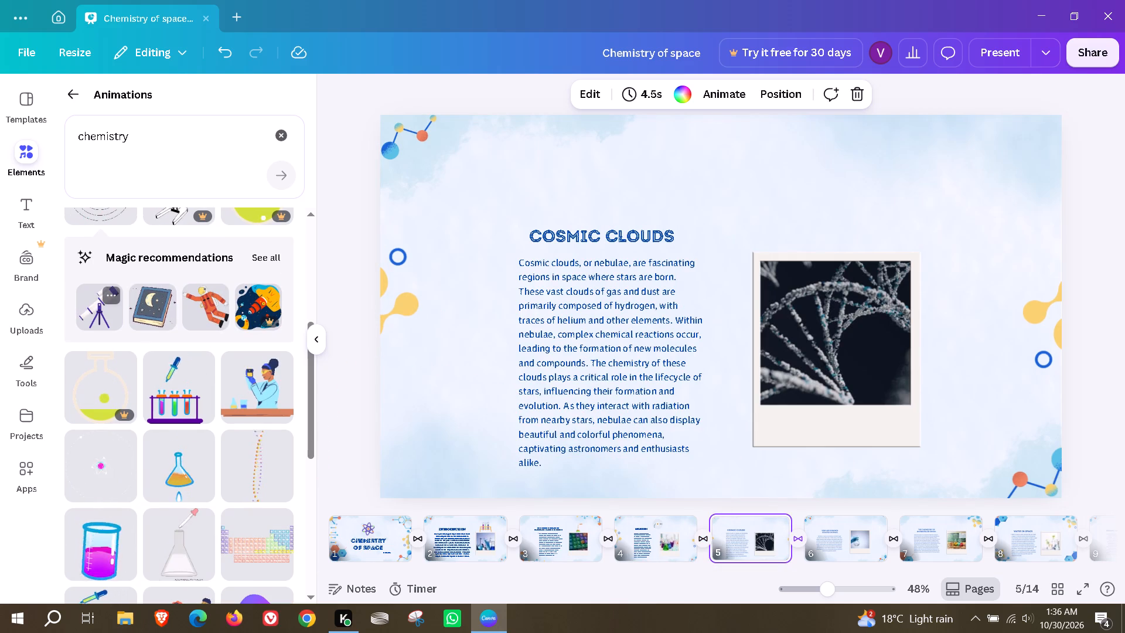
scroll(813, 516, down, 5)
scroll(839, 556, down, 1)
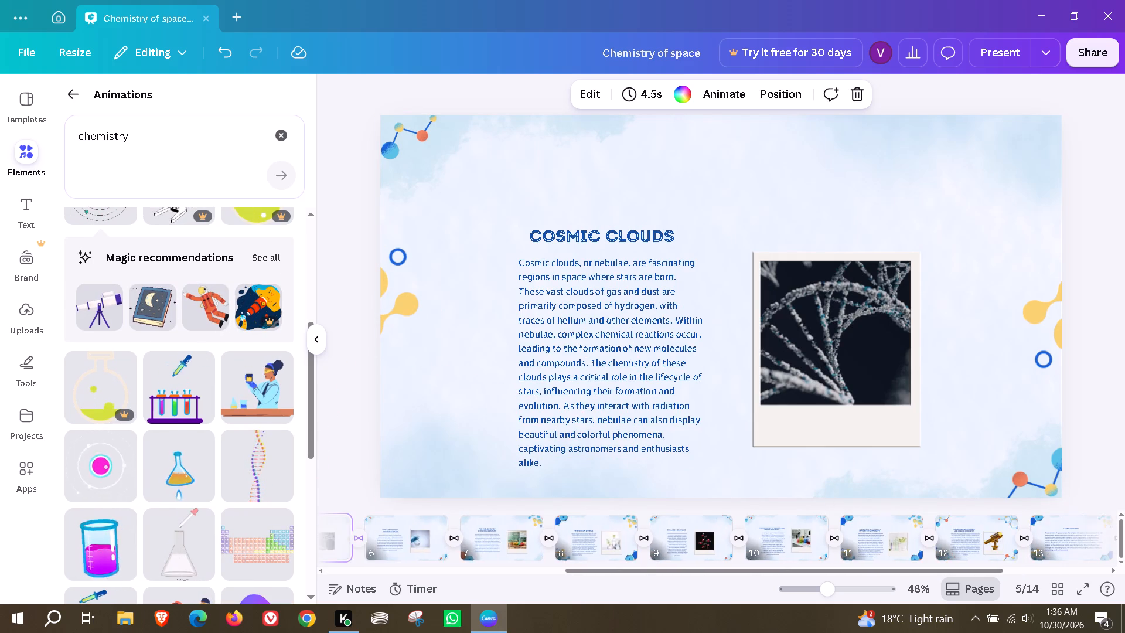
scroll(836, 546, down, 2)
click(826, 541)
drag(97, 325, 591, 228)
drag(911, 189, 742, 409)
drag(647, 460, 864, 221)
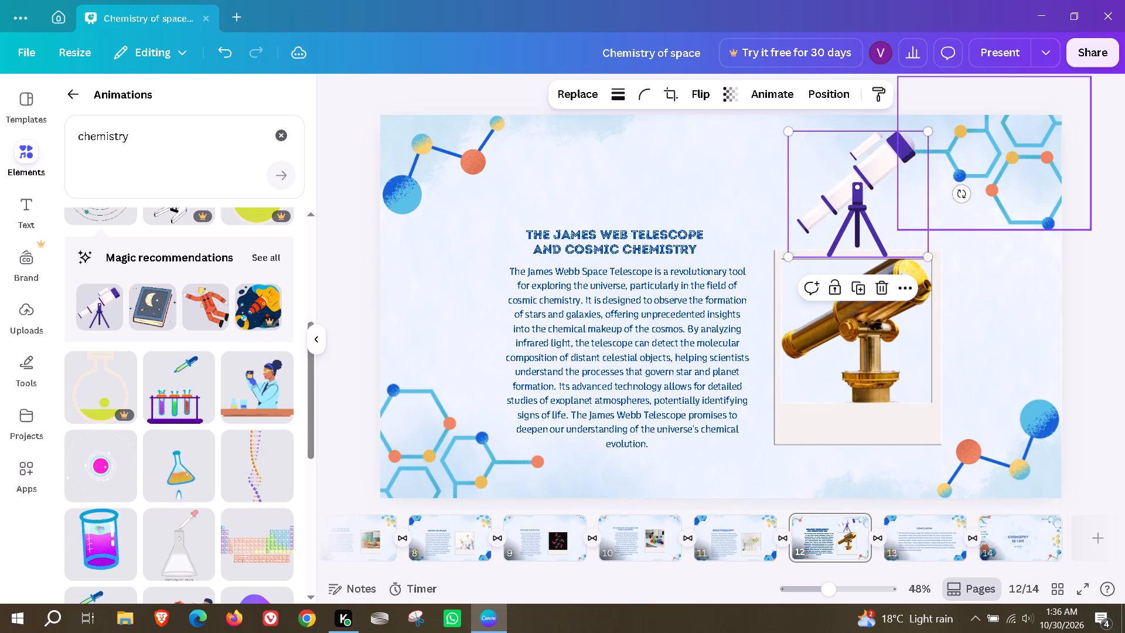
drag(931, 128, 897, 166)
drag(860, 226, 868, 220)
click(957, 262)
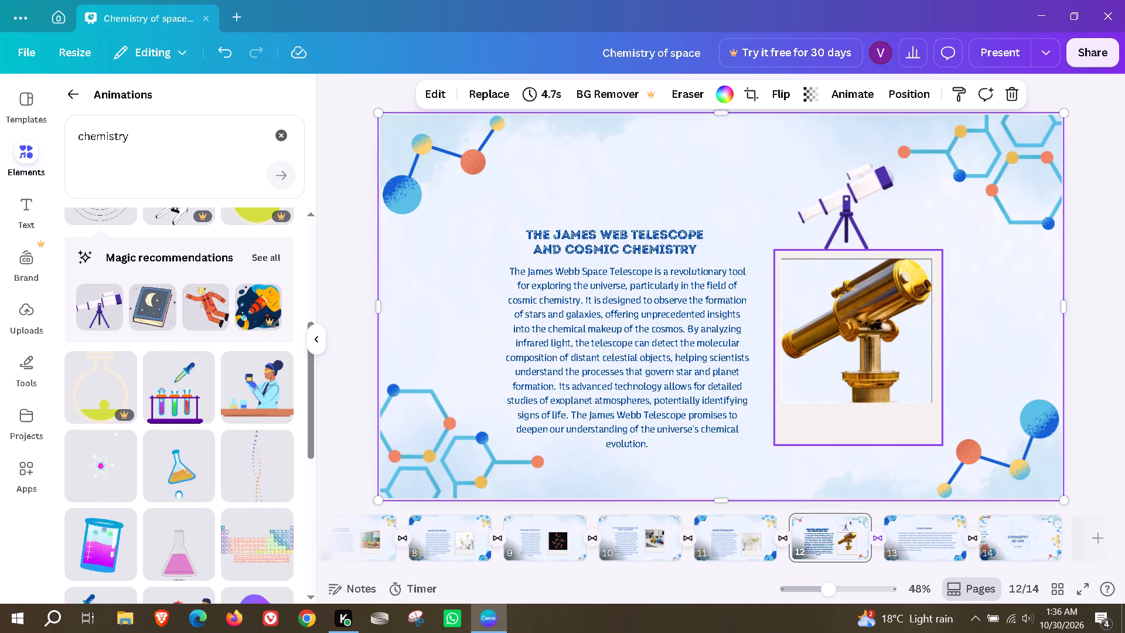
click(853, 178)
drag(896, 159, 891, 162)
Shrink the four molecule graphics in the corners of the telescope page.
click(1024, 183)
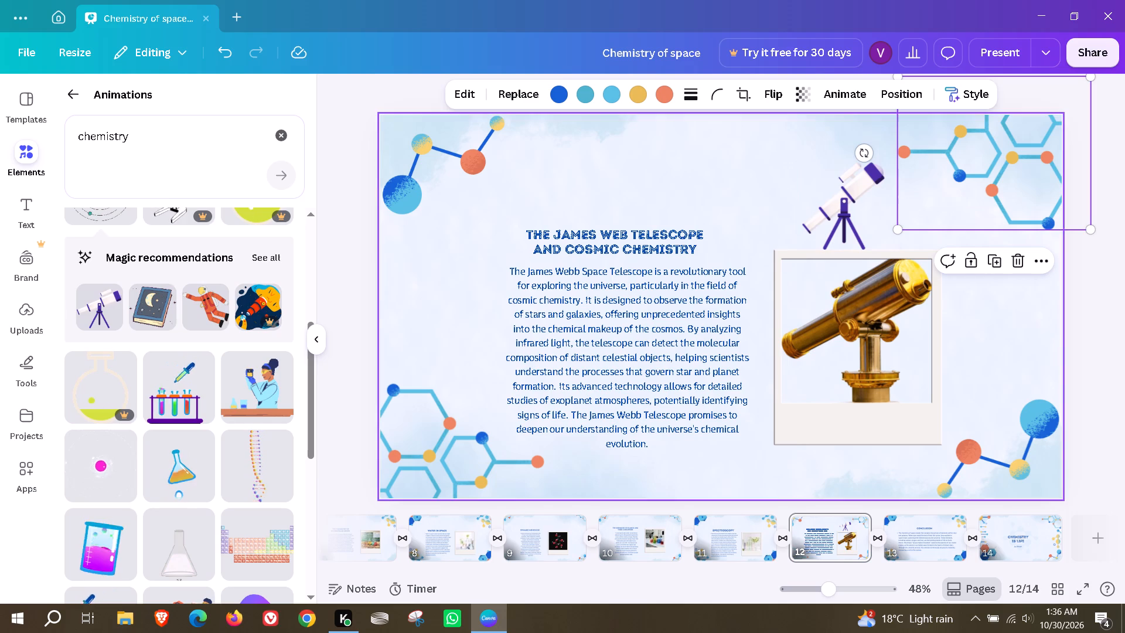
drag(897, 225, 954, 186)
click(1014, 437)
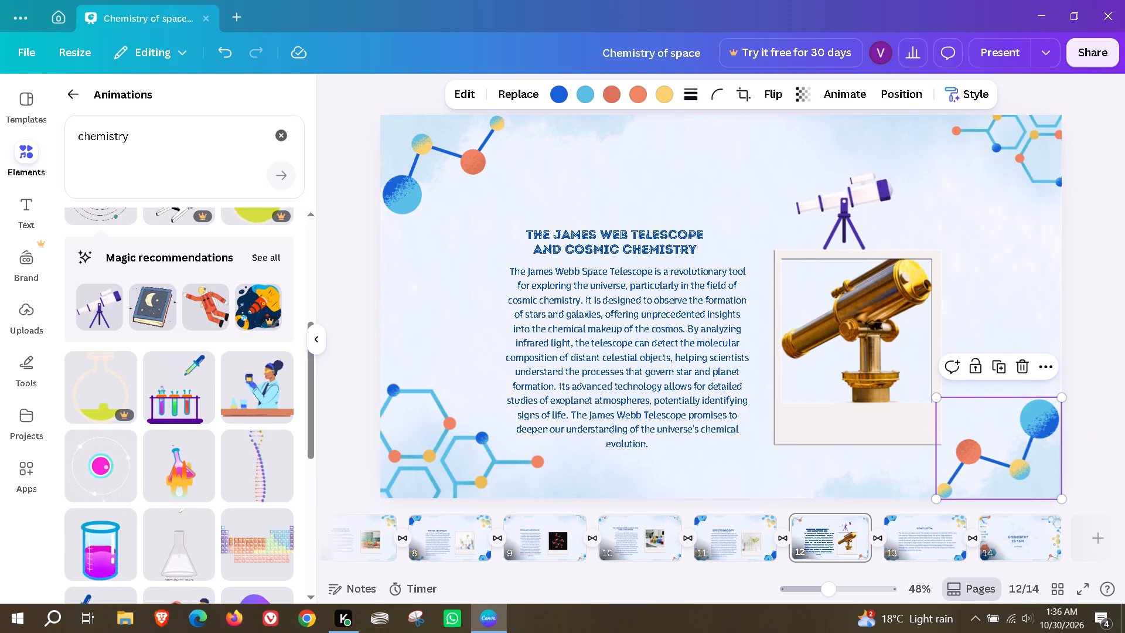
drag(941, 400, 992, 462)
click(438, 420)
drag(545, 386, 544, 385)
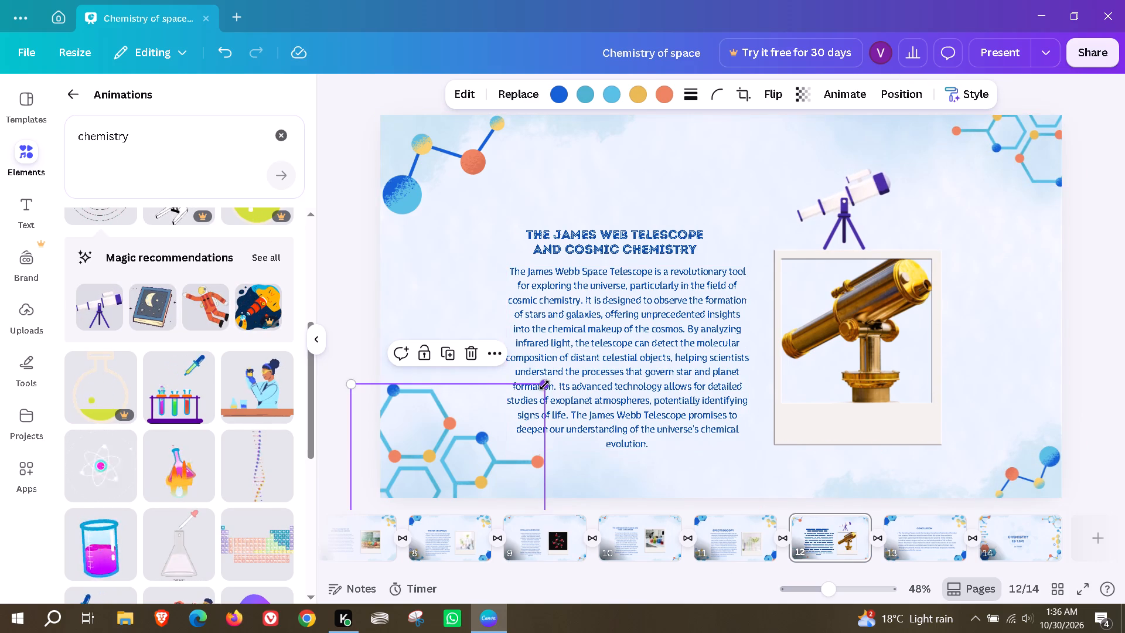
drag(544, 385, 461, 431)
click(467, 186)
drag(506, 217, 446, 165)
click(636, 172)
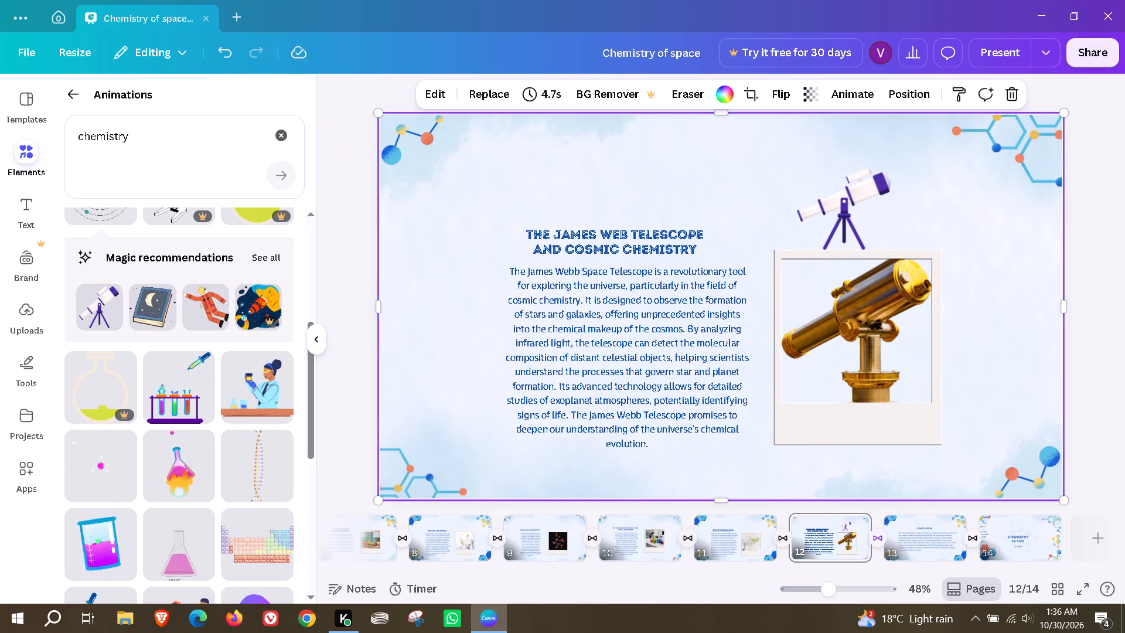
Add the animated heated flask to the Cosmic Clouds page, scale it down and place it above, between the heading and the photo.
scroll(695, 542, up, 8)
click(644, 543)
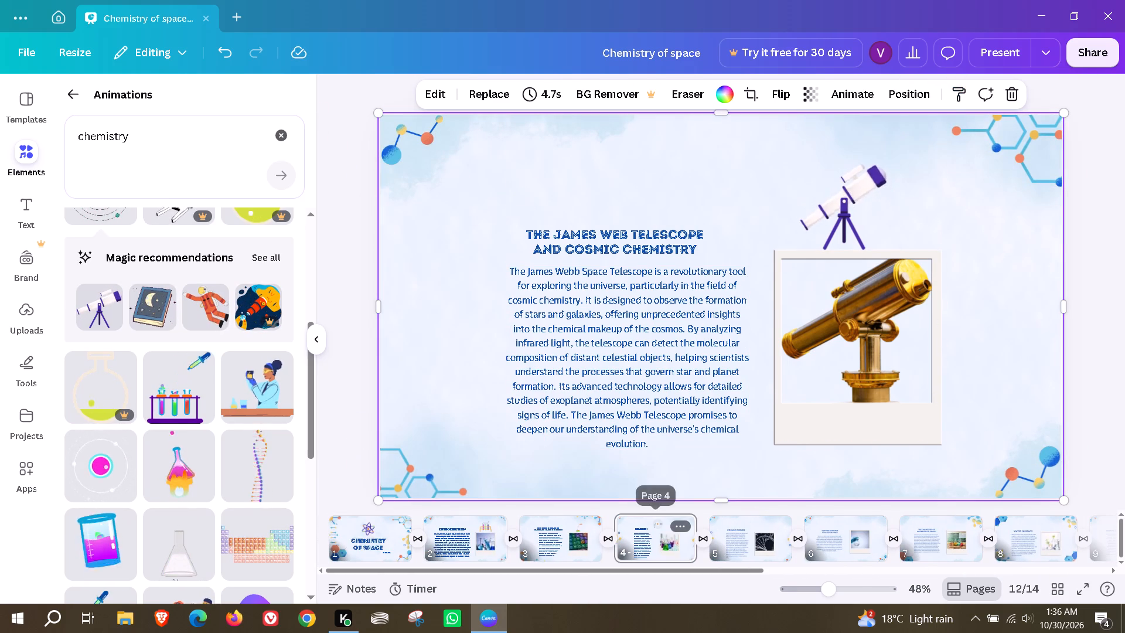
click(746, 543)
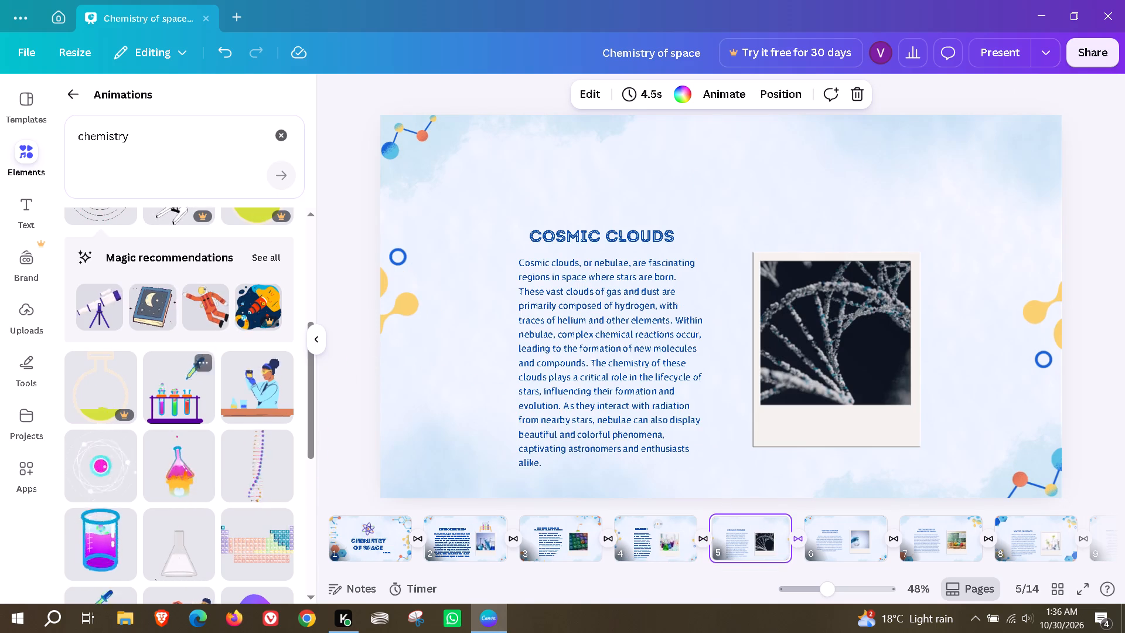
scroll(182, 399, down, 2)
drag(193, 338, 638, 200)
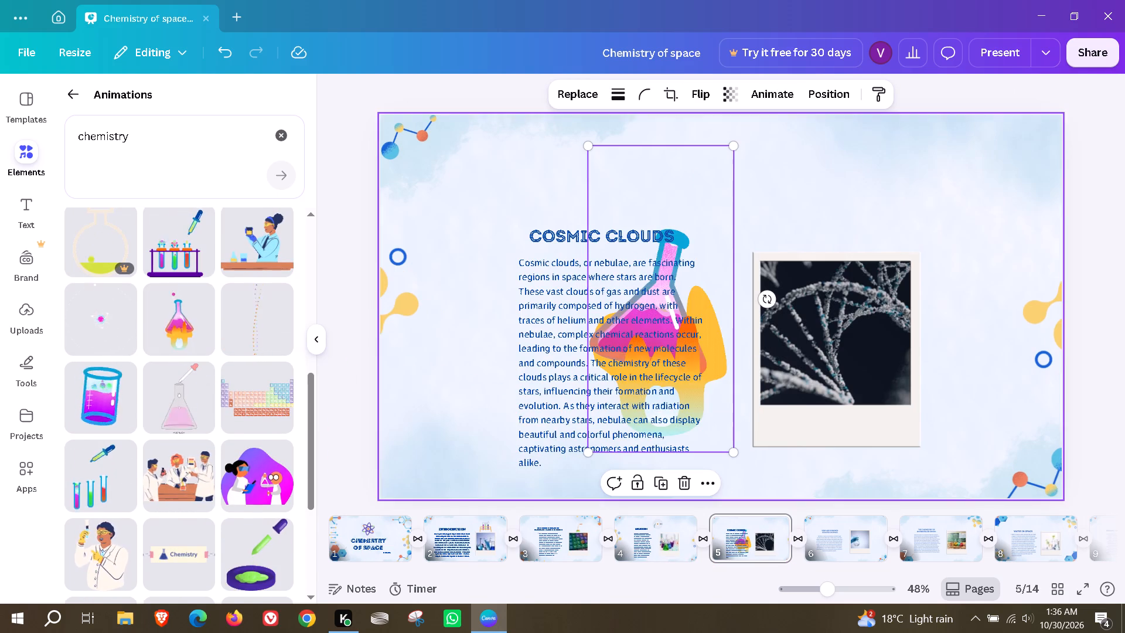
drag(731, 146, 612, 349)
drag(608, 407, 741, 186)
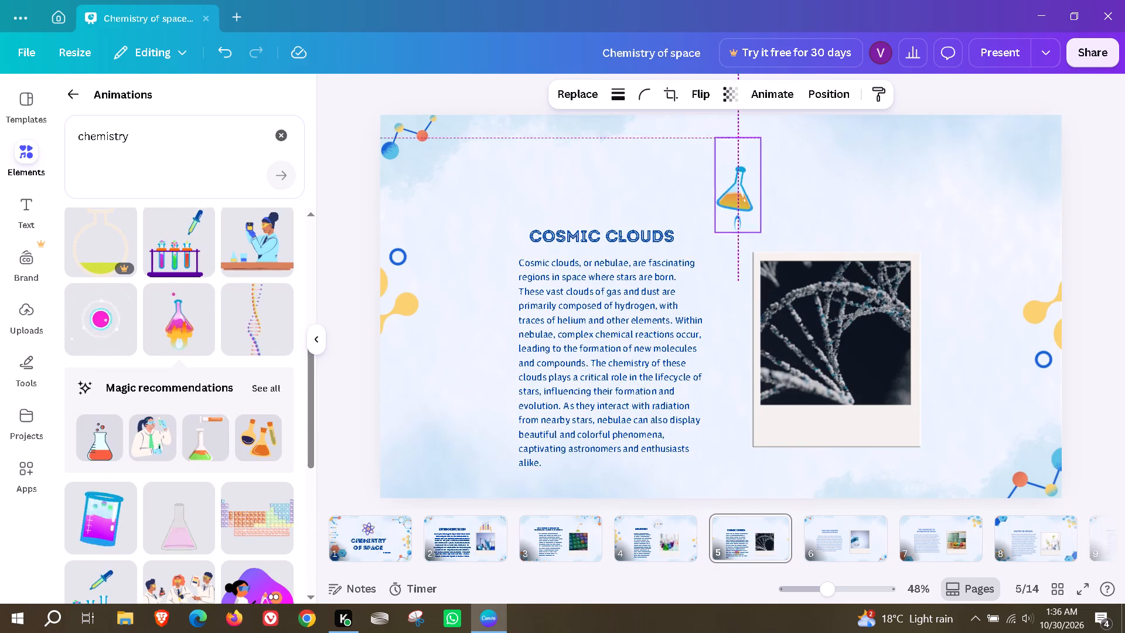
drag(741, 186, 737, 187)
click(841, 202)
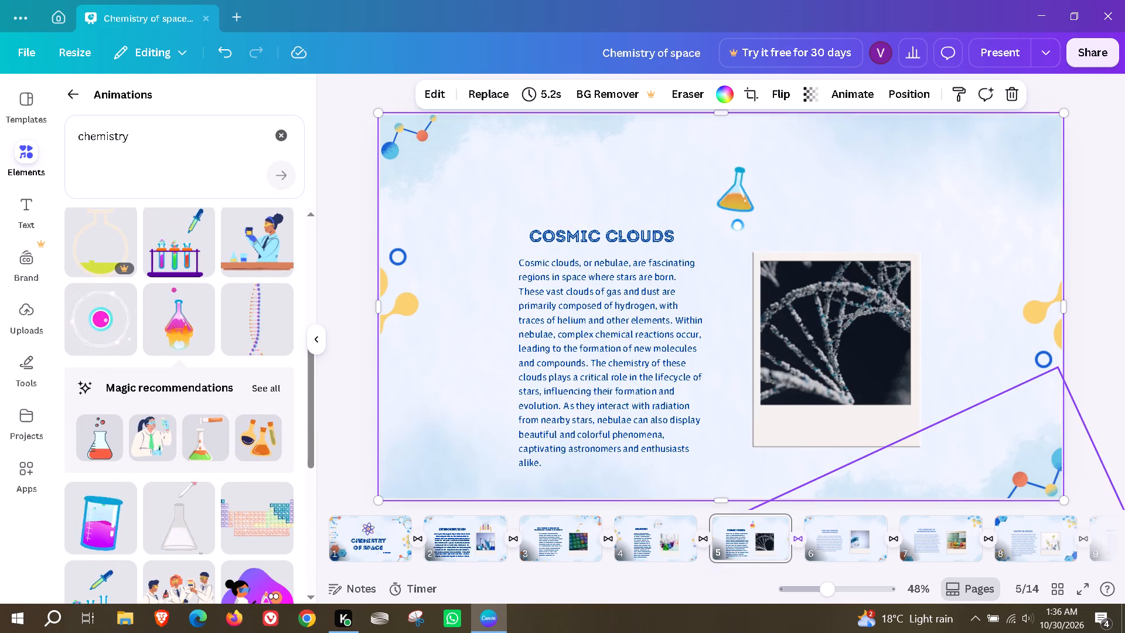
Add the animated woman scientist holding test tubes to page 6, scale her down and place her above, between the heading and the photo.
click(840, 542)
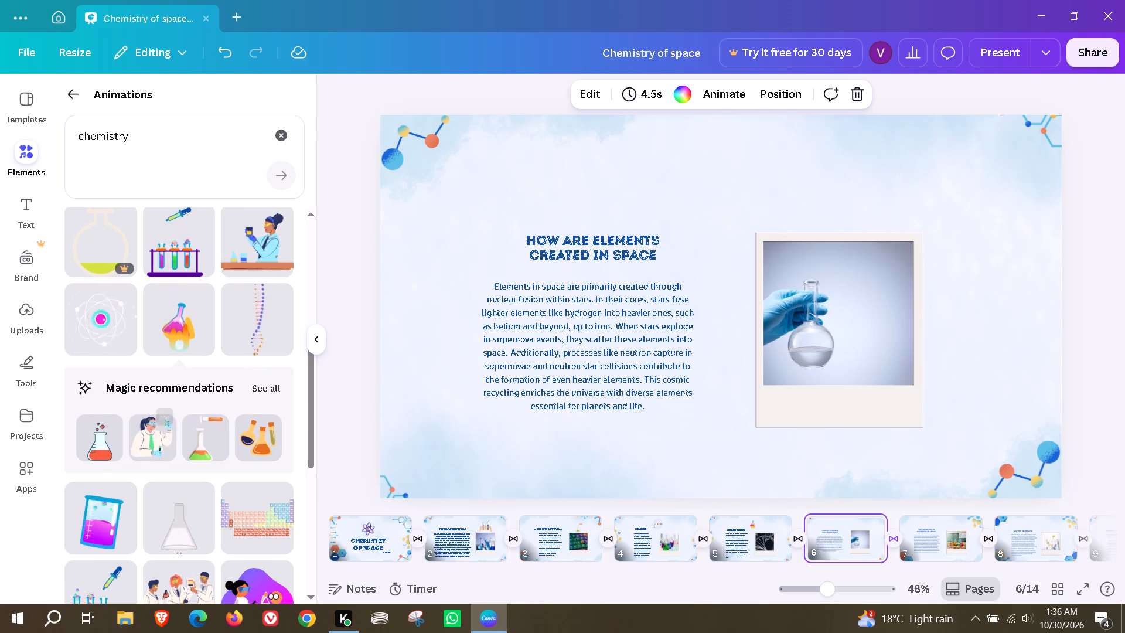
scroll(152, 437, down, 2)
drag(169, 295, 205, 295)
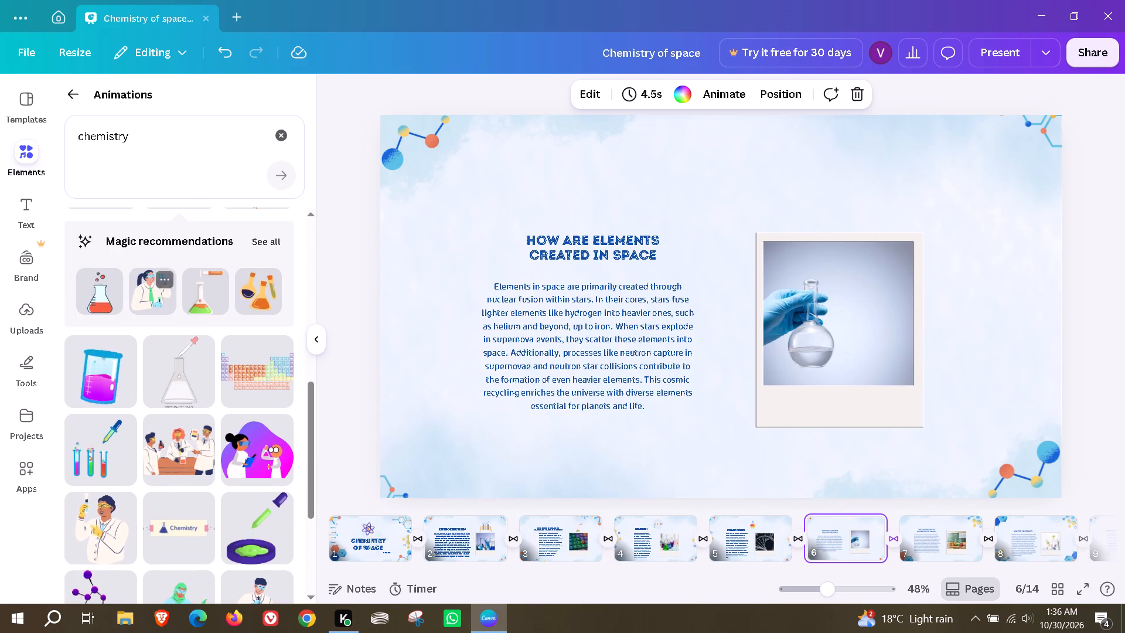
drag(205, 295, 637, 212)
drag(918, 182, 782, 311)
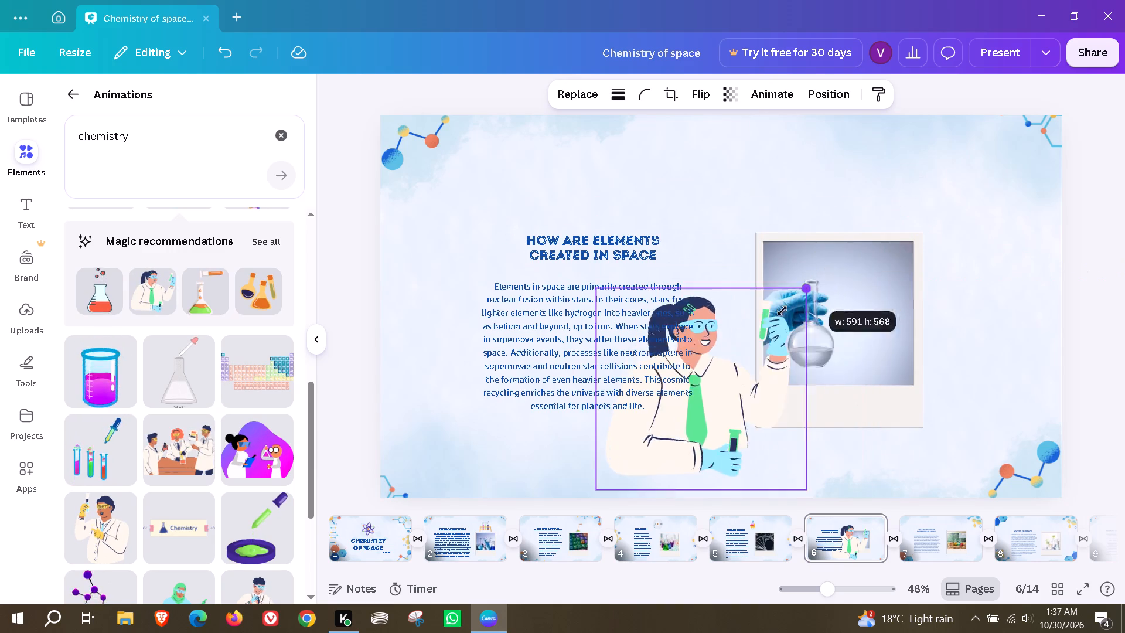
drag(782, 311, 714, 363)
drag(684, 448, 745, 188)
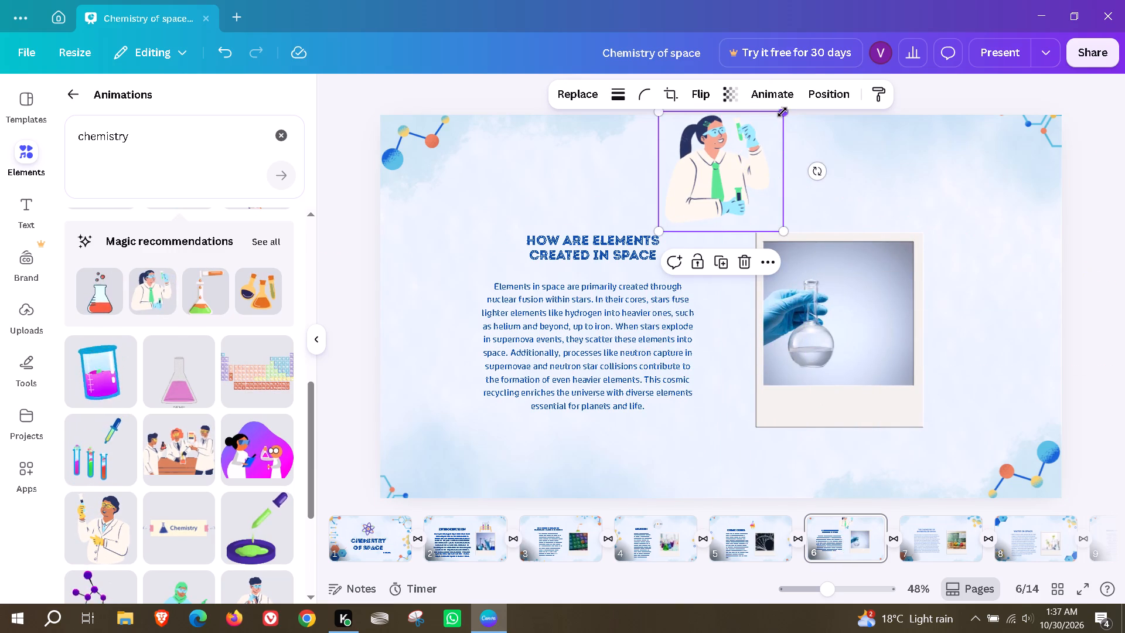
drag(782, 112, 755, 164)
drag(728, 203, 747, 192)
Add the animated man scientist holding a test tube to page 7, scale him down and place him above, between the heading and the photo.
scroll(906, 527, down, 1)
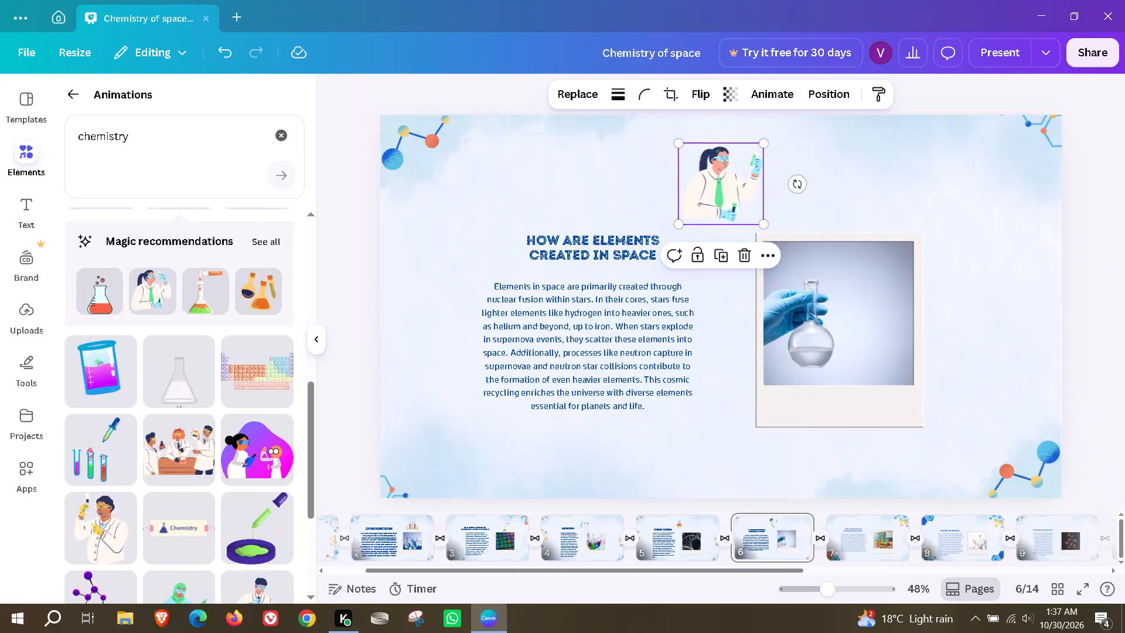
click(867, 539)
scroll(253, 461, down, 2)
drag(124, 385, 583, 385)
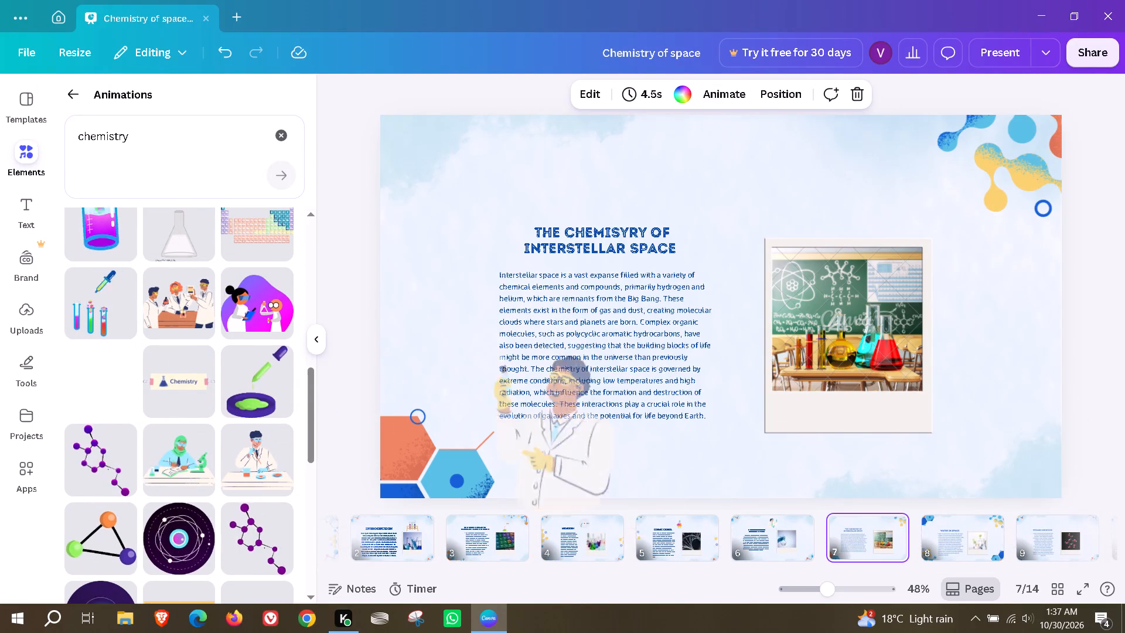
drag(583, 385, 580, 257)
drag(769, 221, 629, 418)
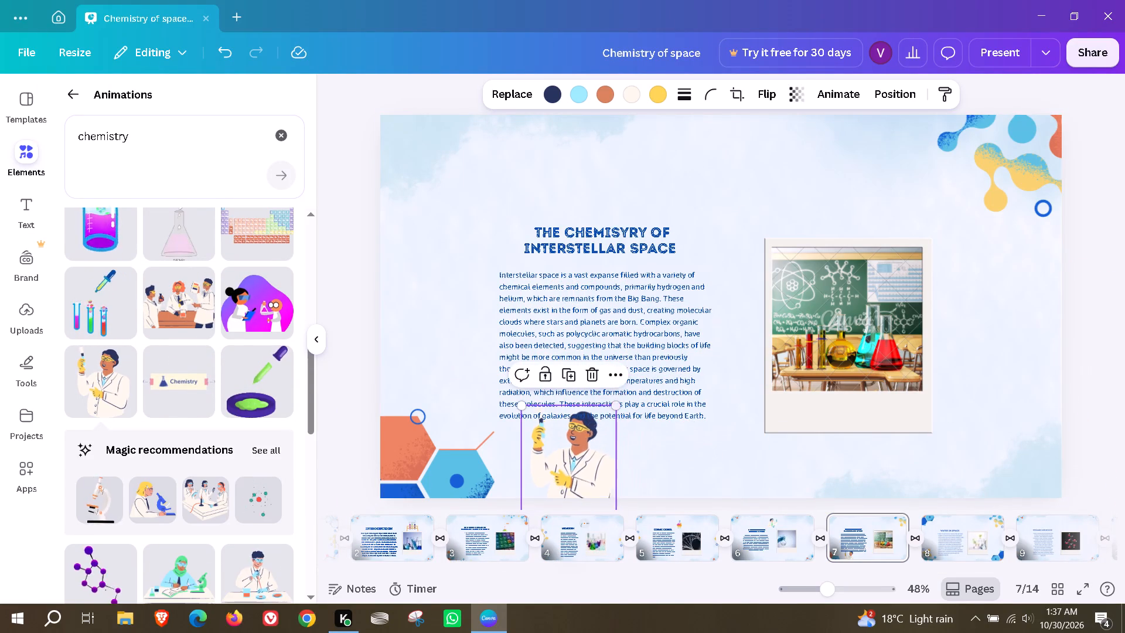
drag(571, 466, 738, 174)
drag(789, 232, 761, 210)
drag(742, 175, 737, 203)
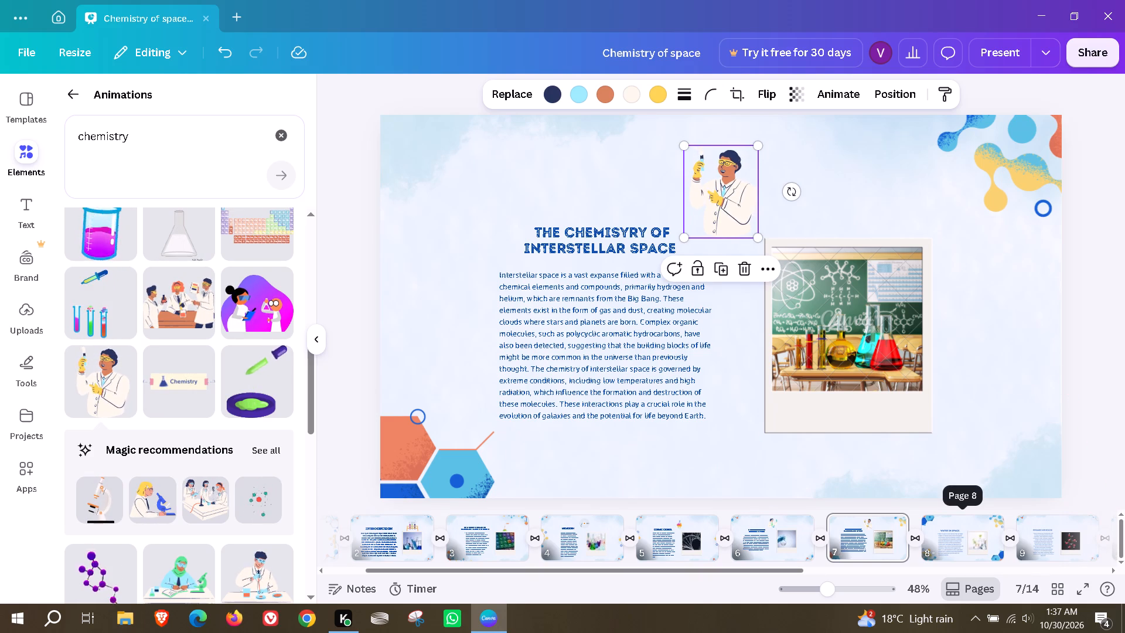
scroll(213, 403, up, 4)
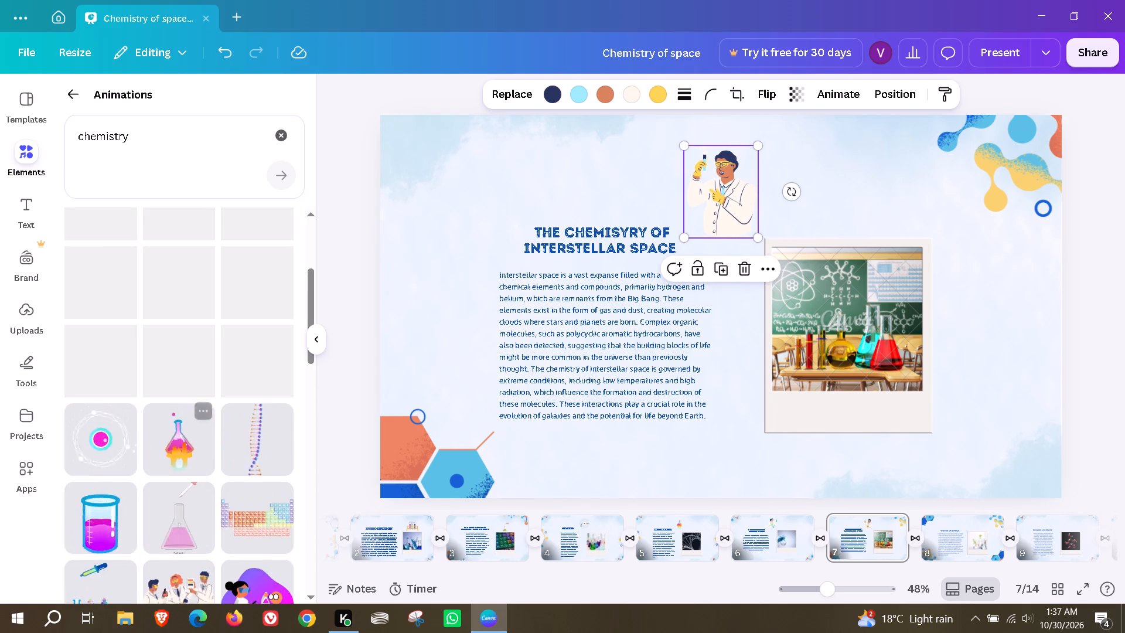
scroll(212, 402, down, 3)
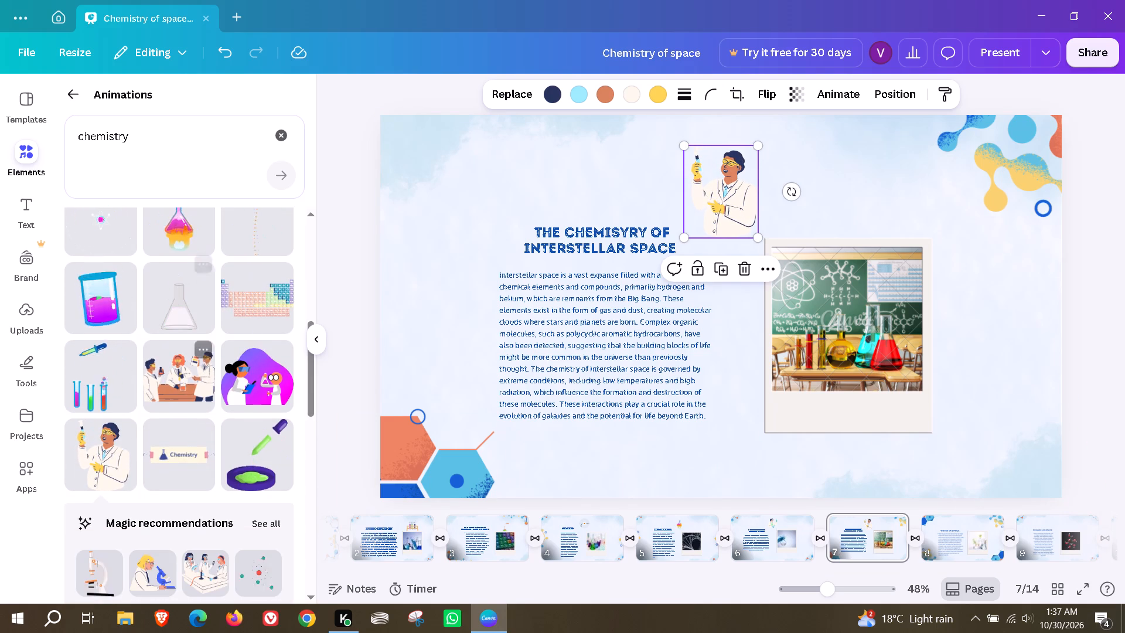
Copy the animated woman scientist from page 6 to page 14 and place her just left of the "Chemistry is life" title.
click(783, 539)
right_click(708, 180)
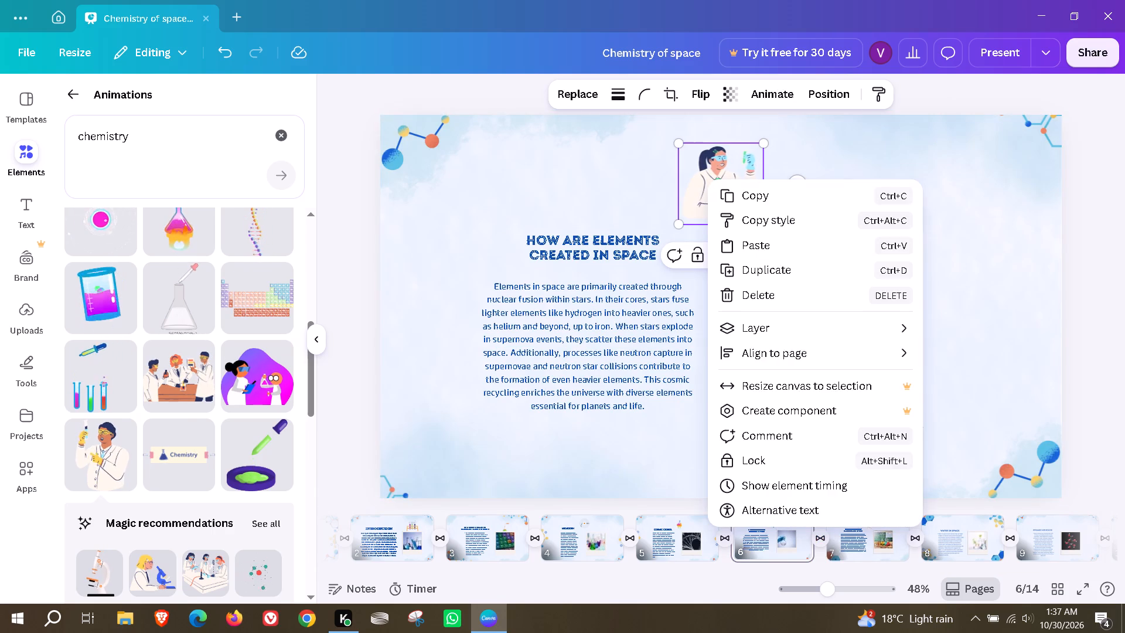
click(770, 201)
scroll(963, 542, down, 12)
click(981, 540)
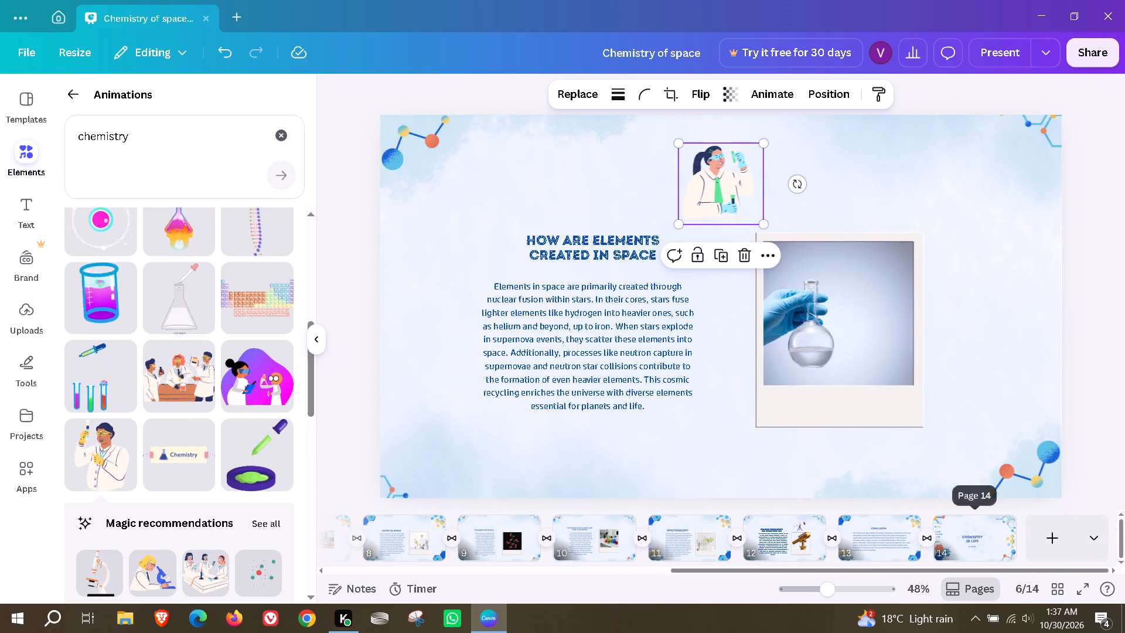
right_click(542, 269)
click(585, 217)
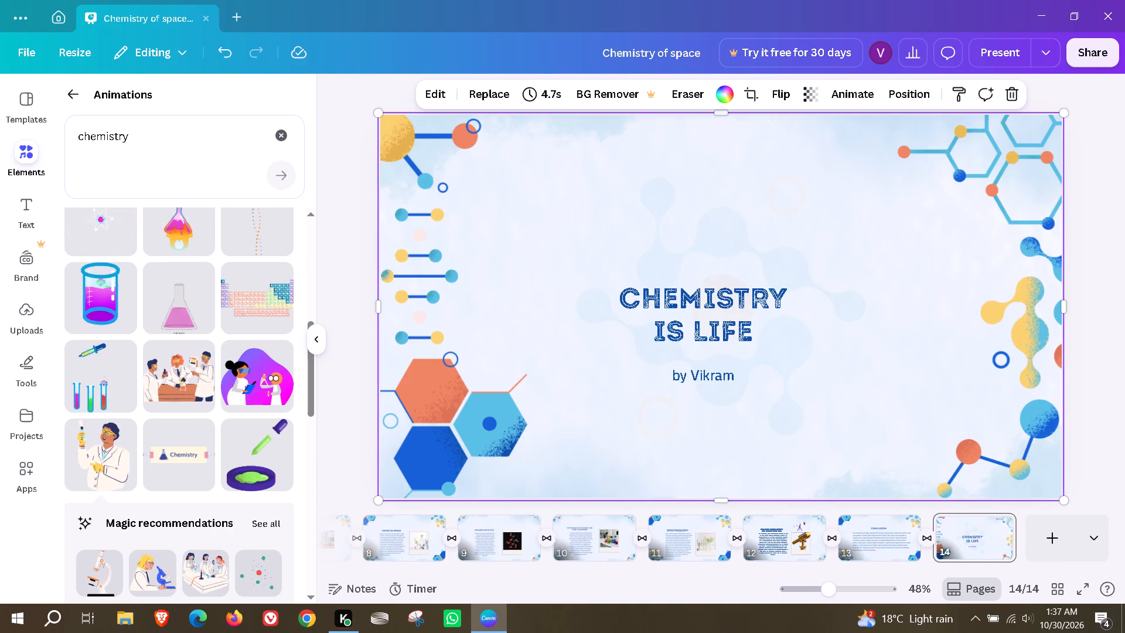
drag(727, 216, 567, 351)
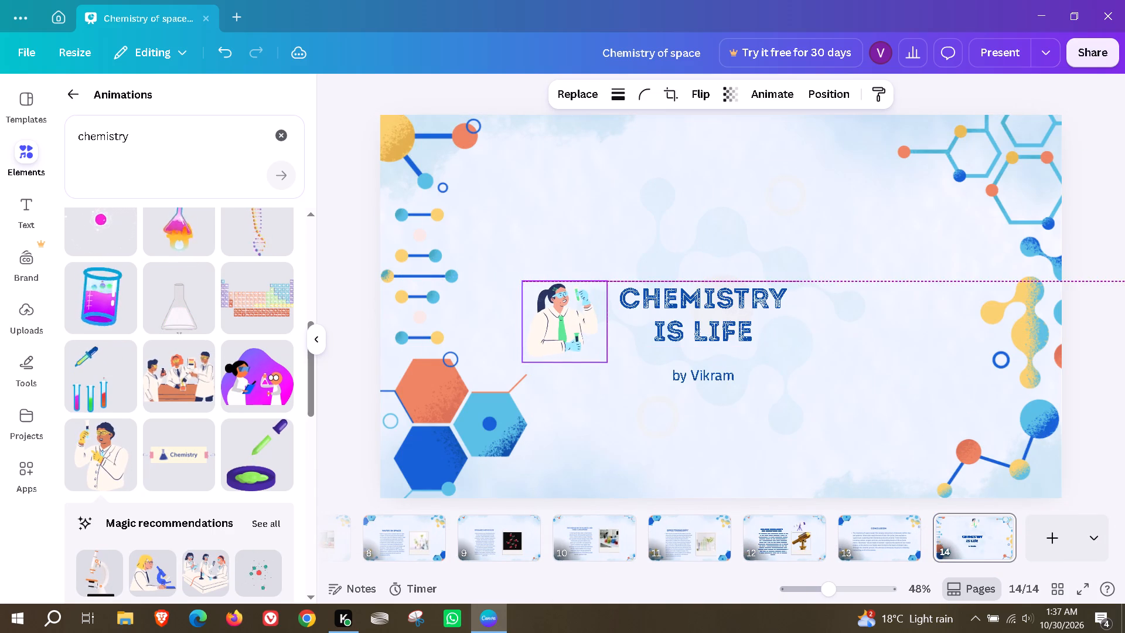
drag(567, 351, 574, 348)
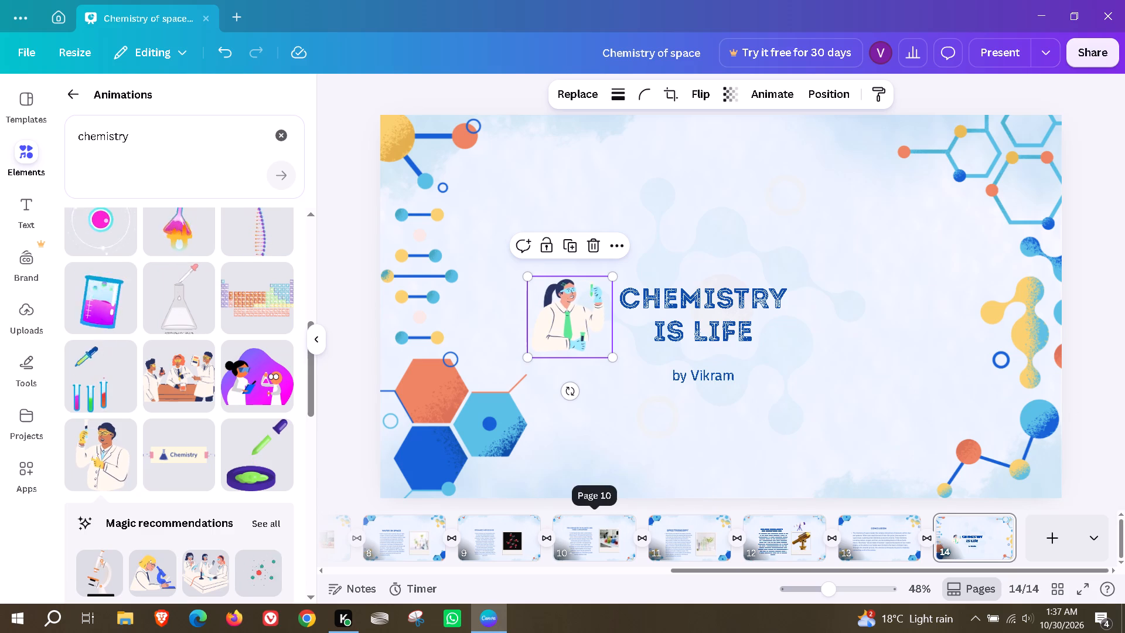
Copy the animated man scientist from page 7 to page 14, scale him down slightly and place him just right of the title.
scroll(414, 544, up, 1)
click(402, 543)
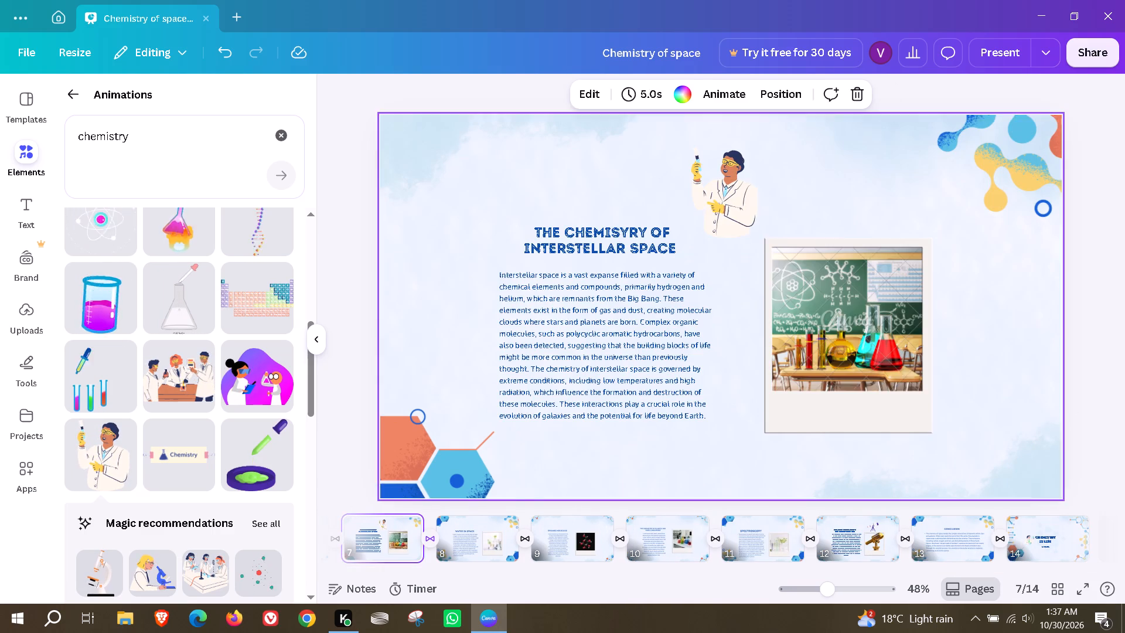
right_click(724, 197)
click(778, 220)
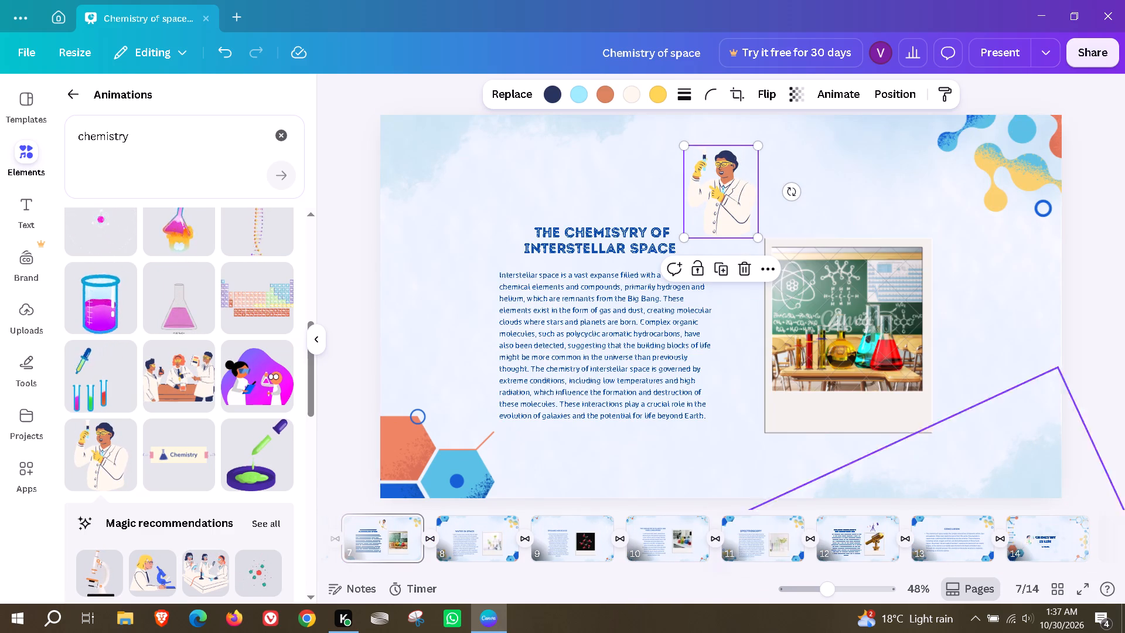
scroll(950, 578, down, 12)
click(963, 549)
right_click(872, 249)
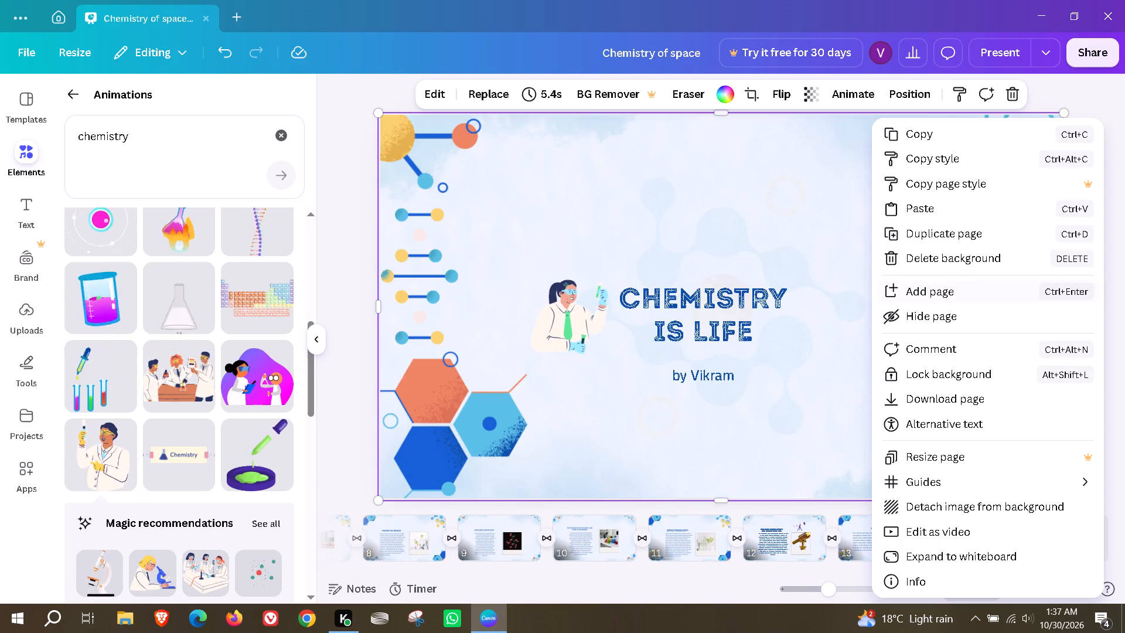
click(908, 212)
drag(703, 203, 860, 324)
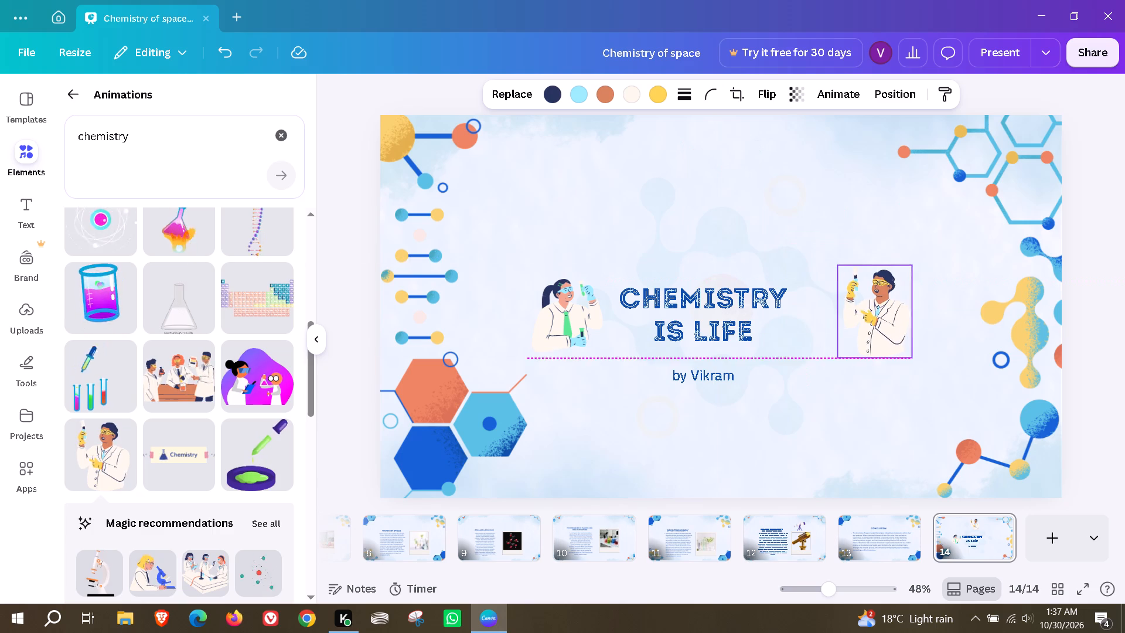
drag(860, 324, 872, 330)
drag(928, 364, 920, 358)
drag(898, 333, 905, 338)
drag(898, 321, 870, 320)
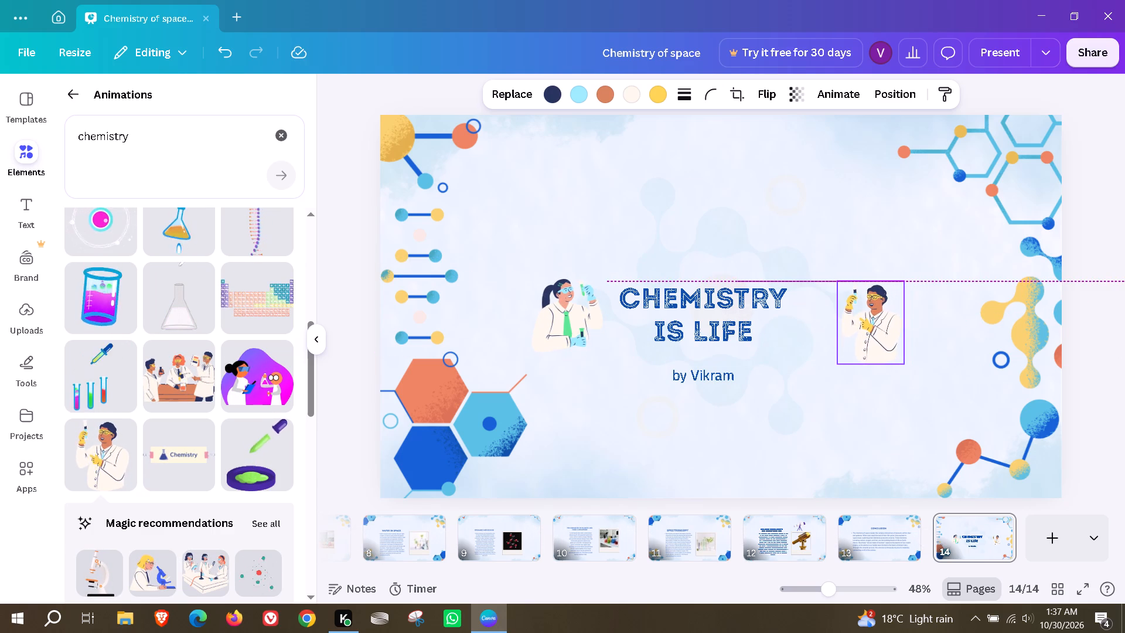
drag(870, 320, 835, 316)
click(712, 206)
click(654, 470)
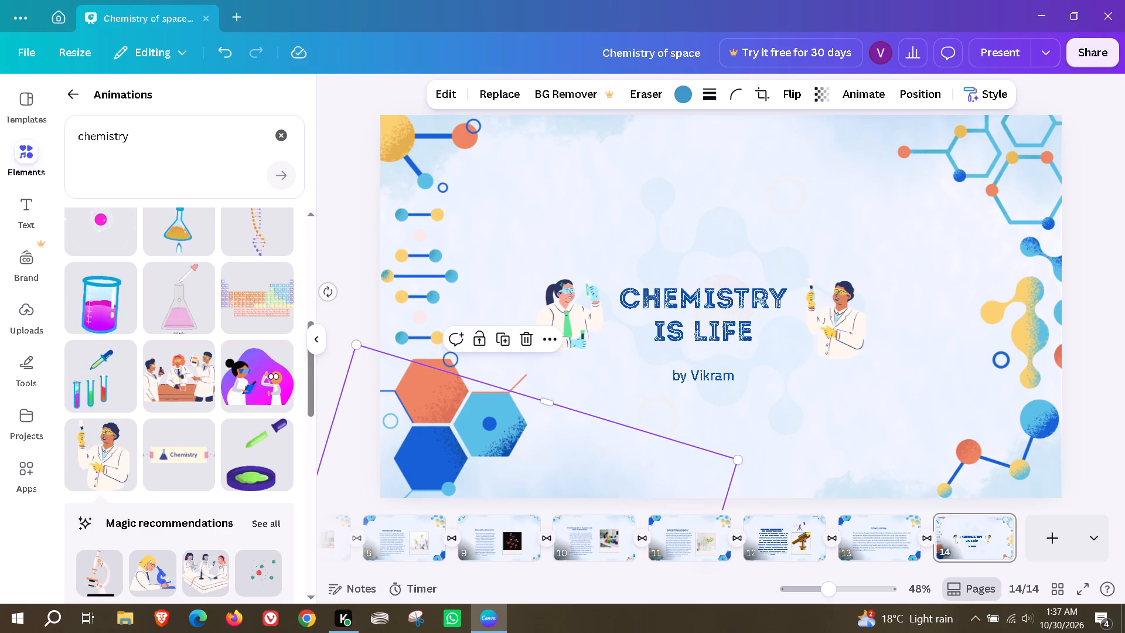
click(790, 476)
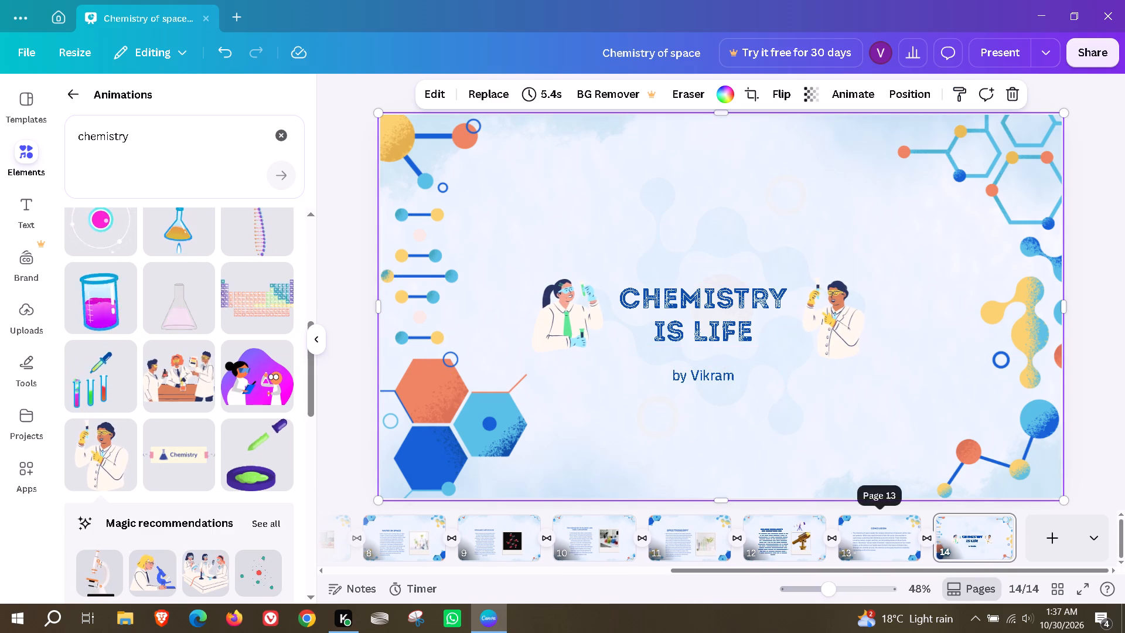
Delete the animated woman scientist from page 6.
scroll(883, 540, up, 7)
click(710, 535)
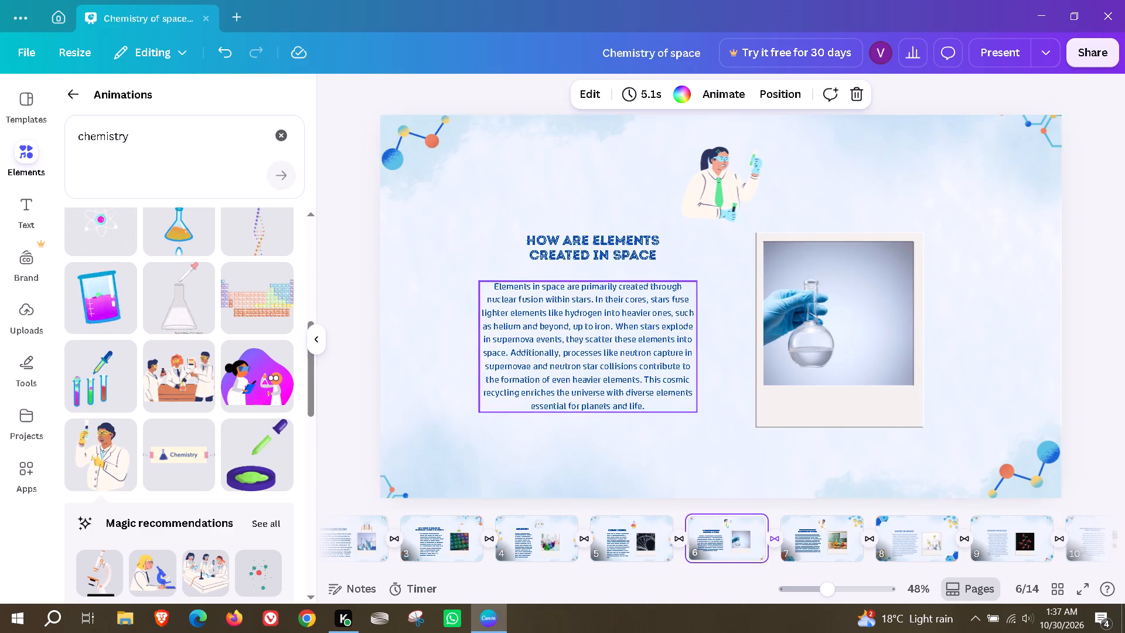
click(720, 182)
click(748, 261)
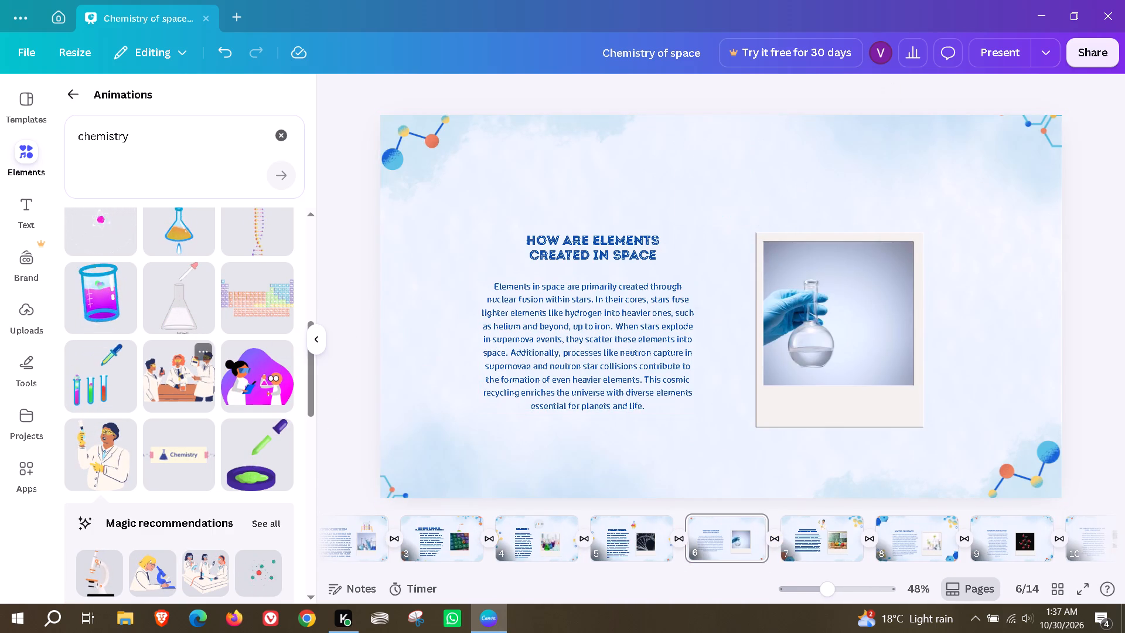
Add the animated beaker of purple liquid to page 6, scale it down and place it above, between the heading and the photo.
drag(134, 310, 542, 205)
drag(673, 155, 663, 183)
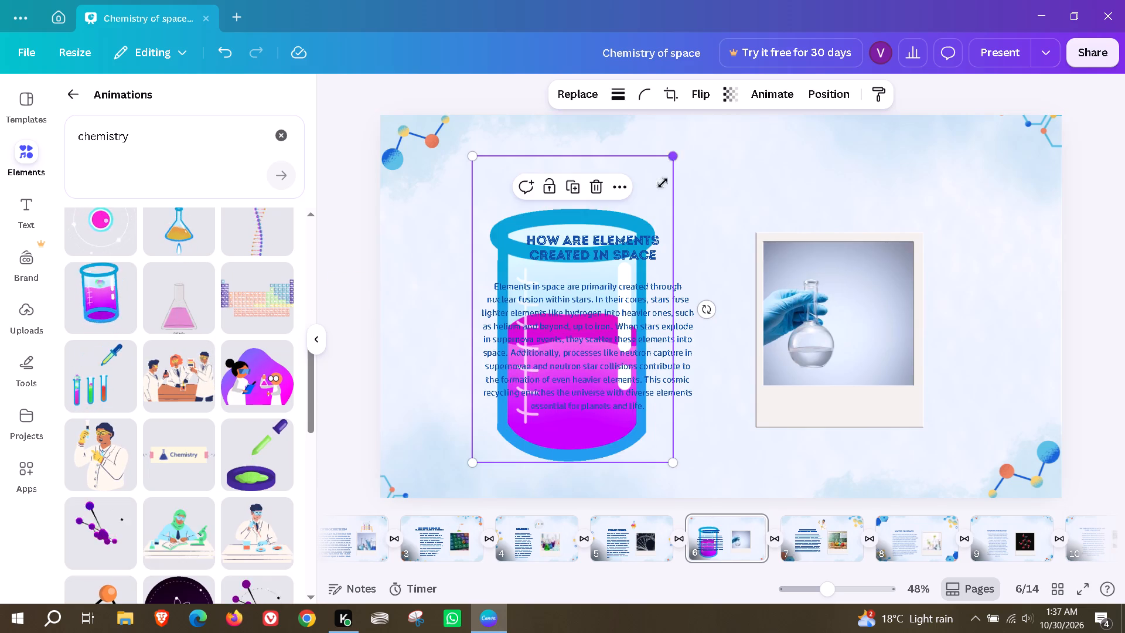
drag(663, 183, 557, 341)
drag(506, 428, 718, 213)
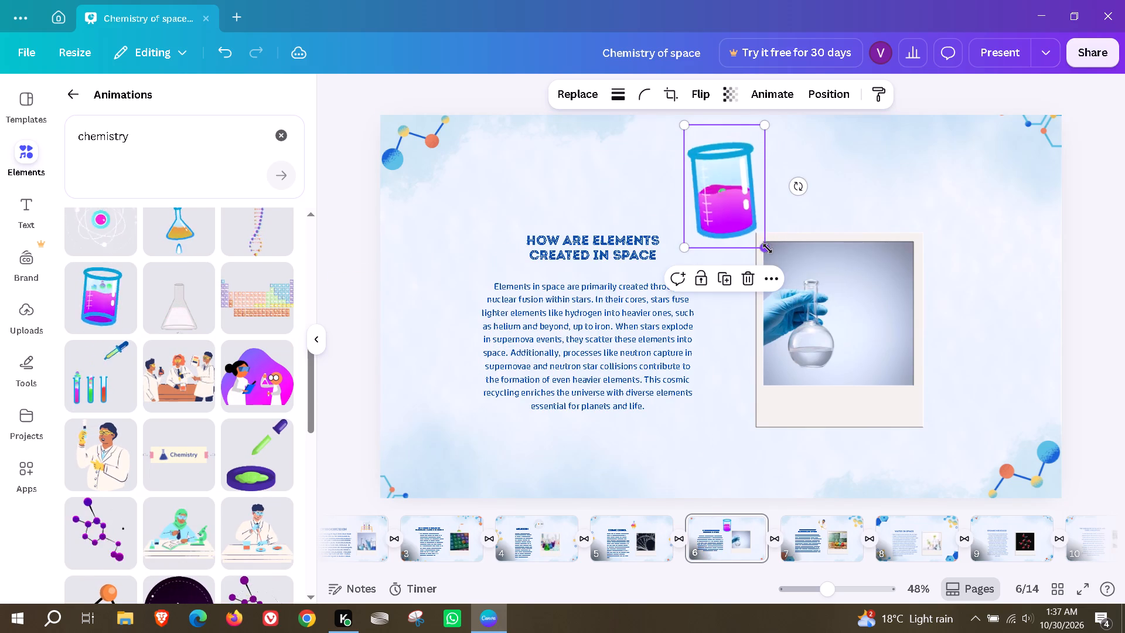
drag(768, 249, 746, 212)
drag(737, 186, 734, 203)
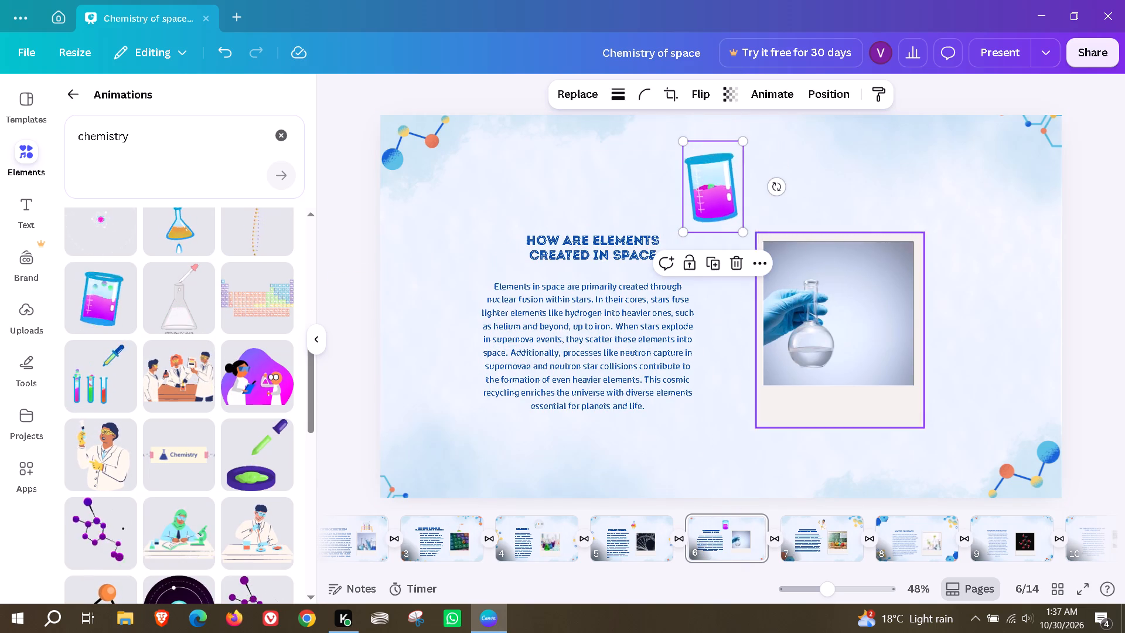
Delete the animated man scientist from page 7.
click(826, 539)
click(731, 183)
click(745, 264)
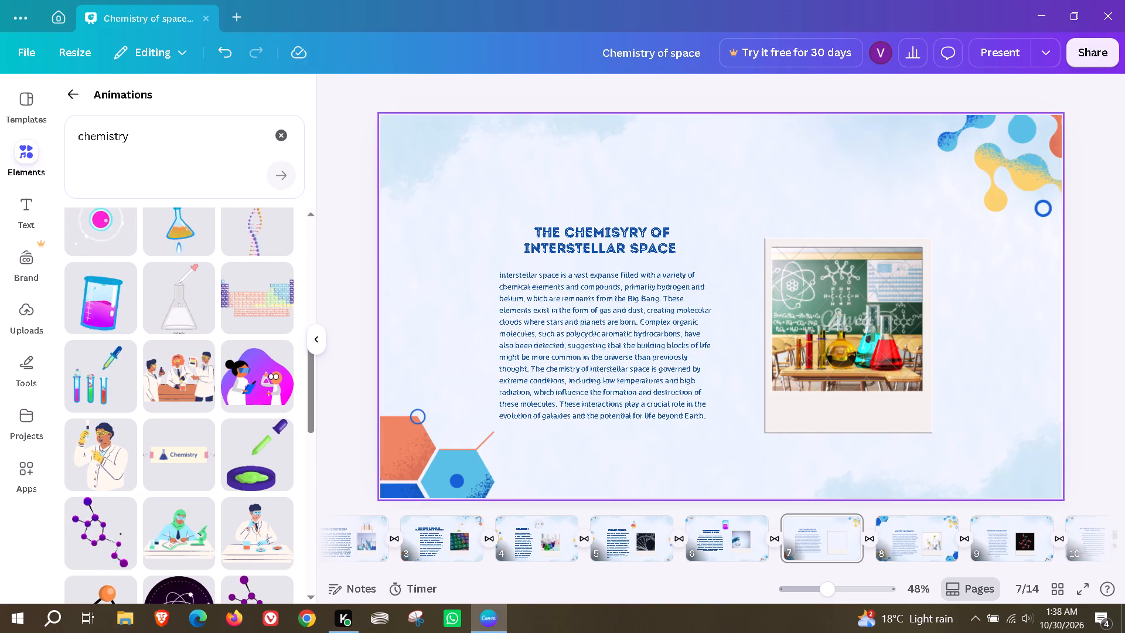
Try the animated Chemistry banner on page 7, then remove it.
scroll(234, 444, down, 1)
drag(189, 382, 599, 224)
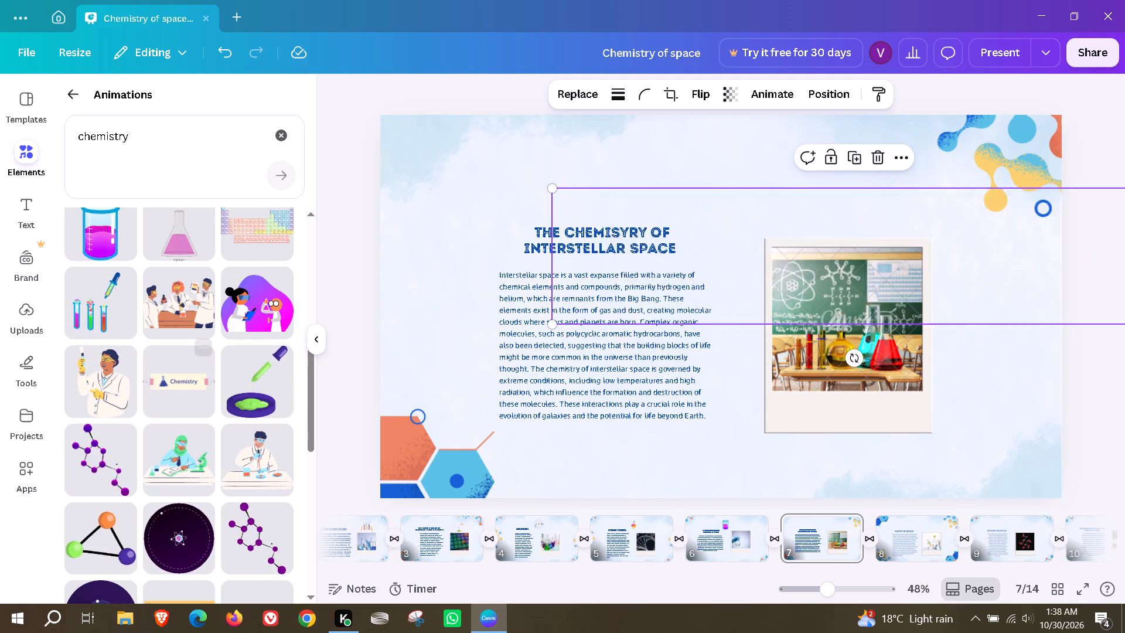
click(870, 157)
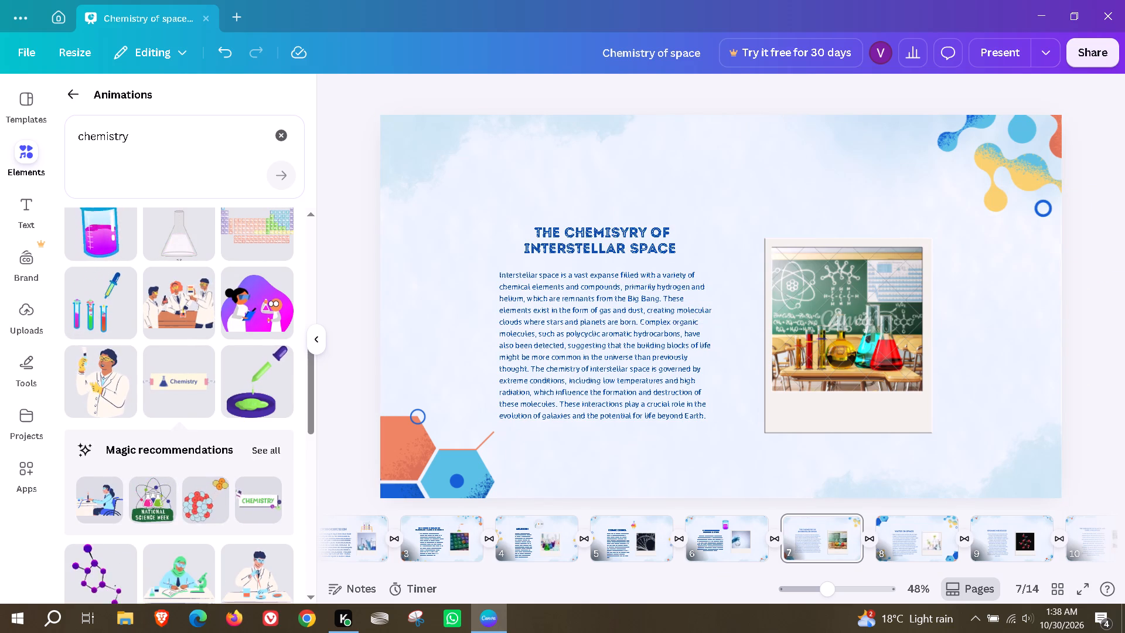
Add the animated purple molecule to page 7, scale it down and place it above, between the heading and the photo.
scroll(127, 464, down, 2)
drag(121, 455, 488, 278)
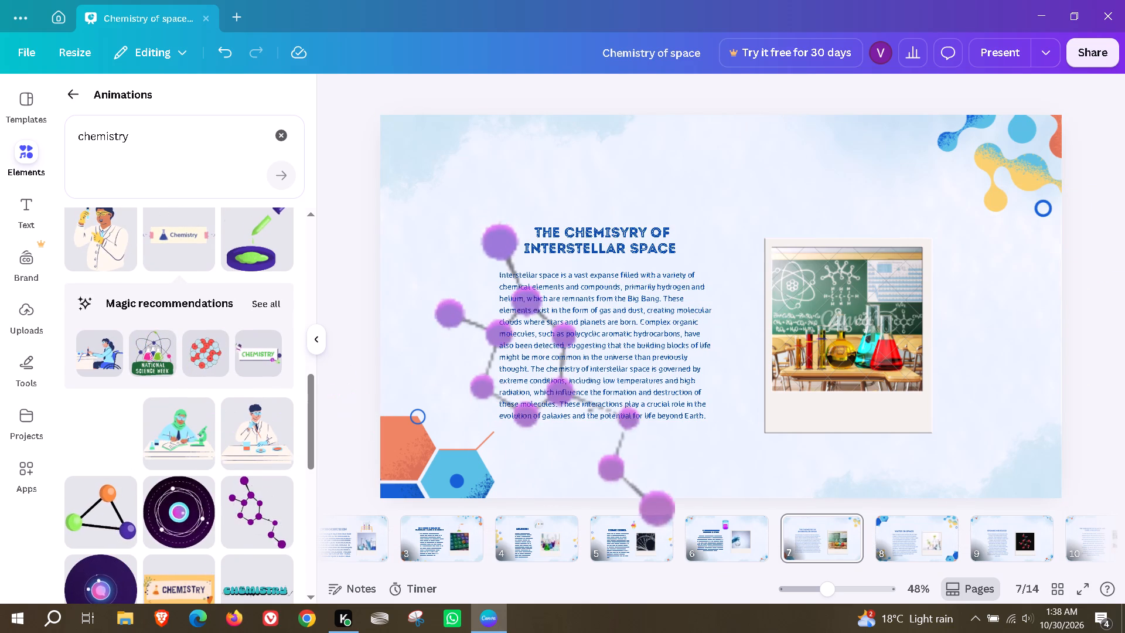
drag(673, 219, 604, 346)
drag(588, 330, 583, 347)
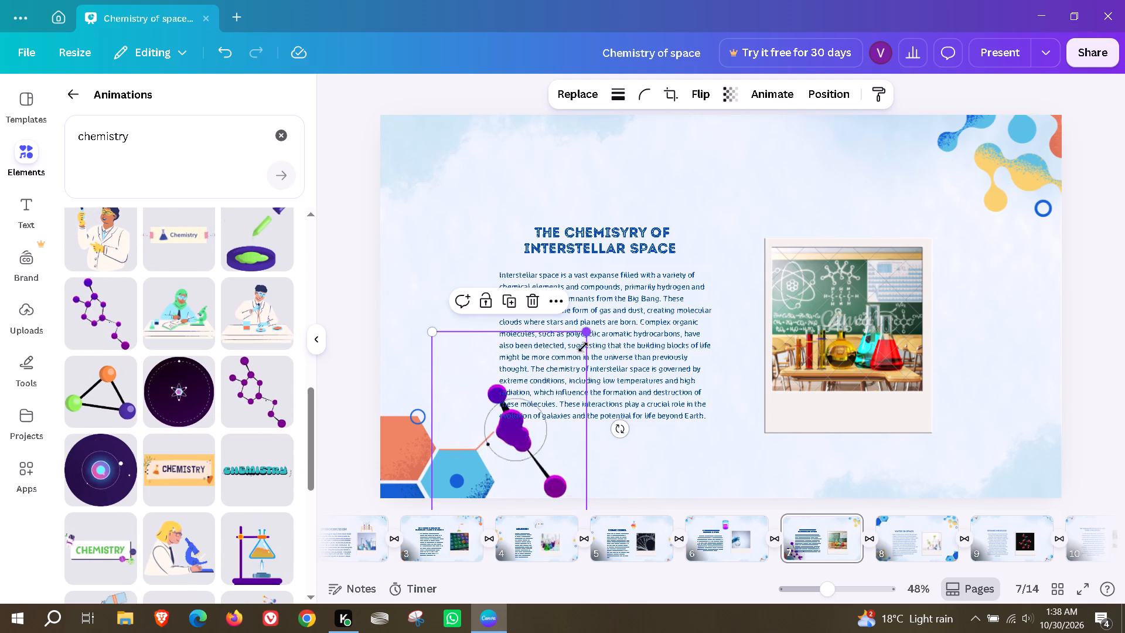
drag(583, 347, 570, 381)
drag(528, 449, 749, 189)
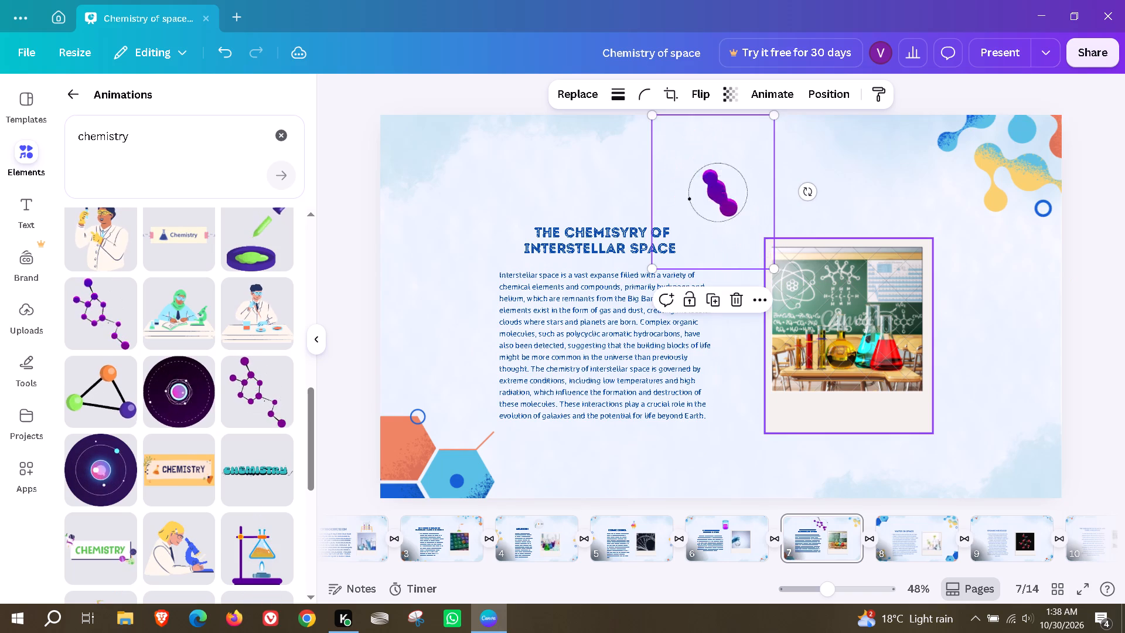
drag(772, 273, 749, 213)
drag(714, 207, 746, 218)
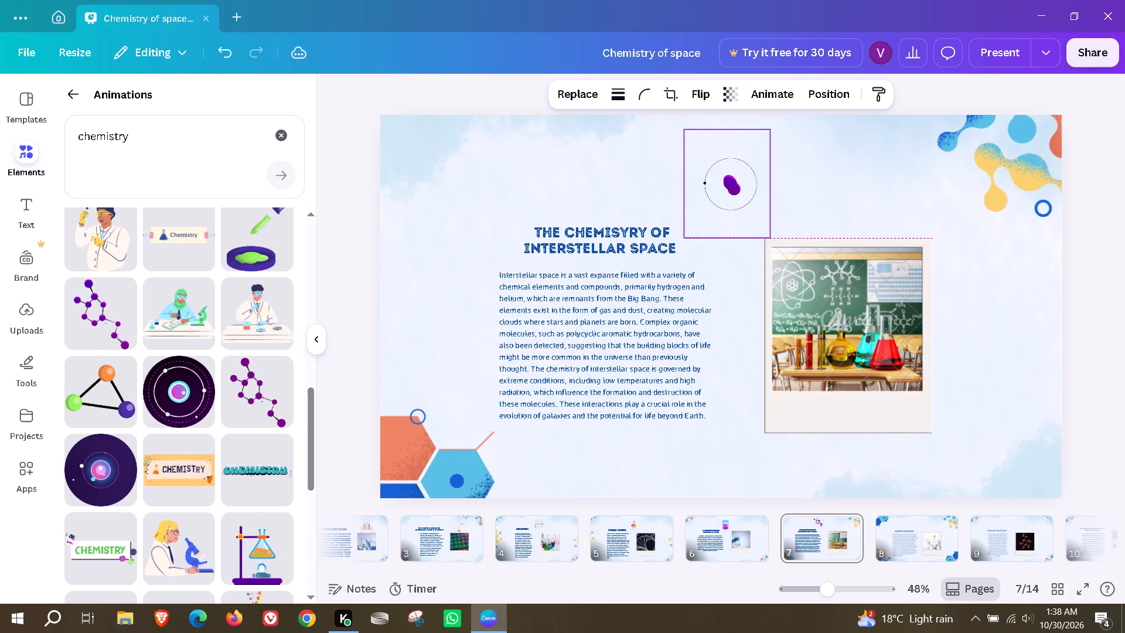
drag(746, 218, 745, 219)
Add the dark round animation with a glowing core to the Water in Space page, scale it to about 269 by 269 and place it above the heading and photo.
click(922, 561)
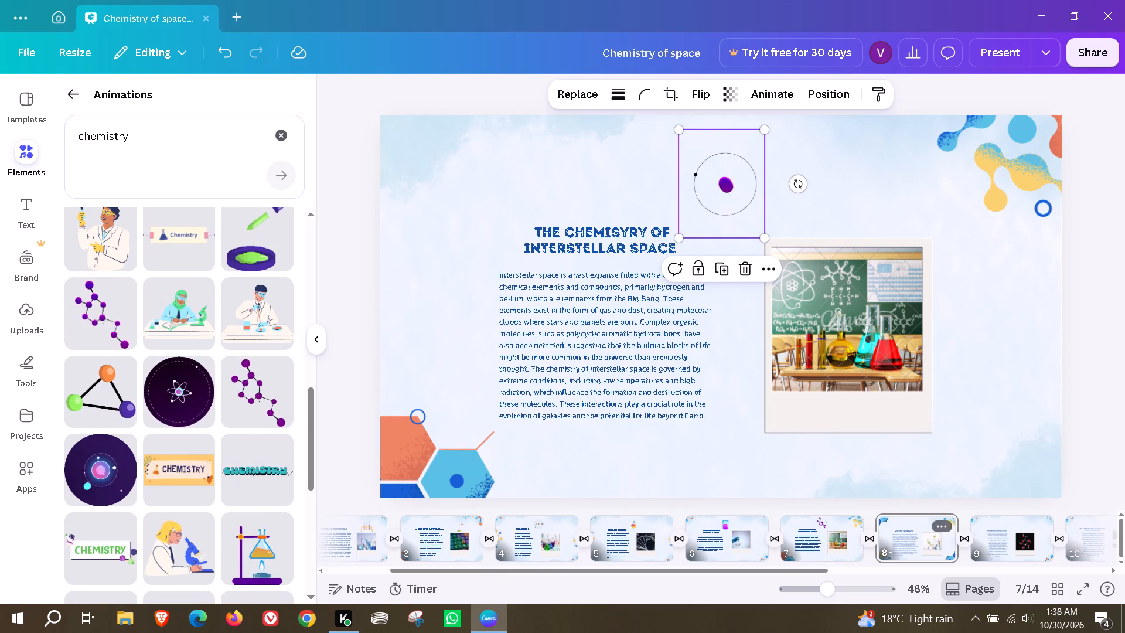
scroll(188, 469, down, 1)
drag(124, 410, 616, 254)
drag(868, 202, 681, 437)
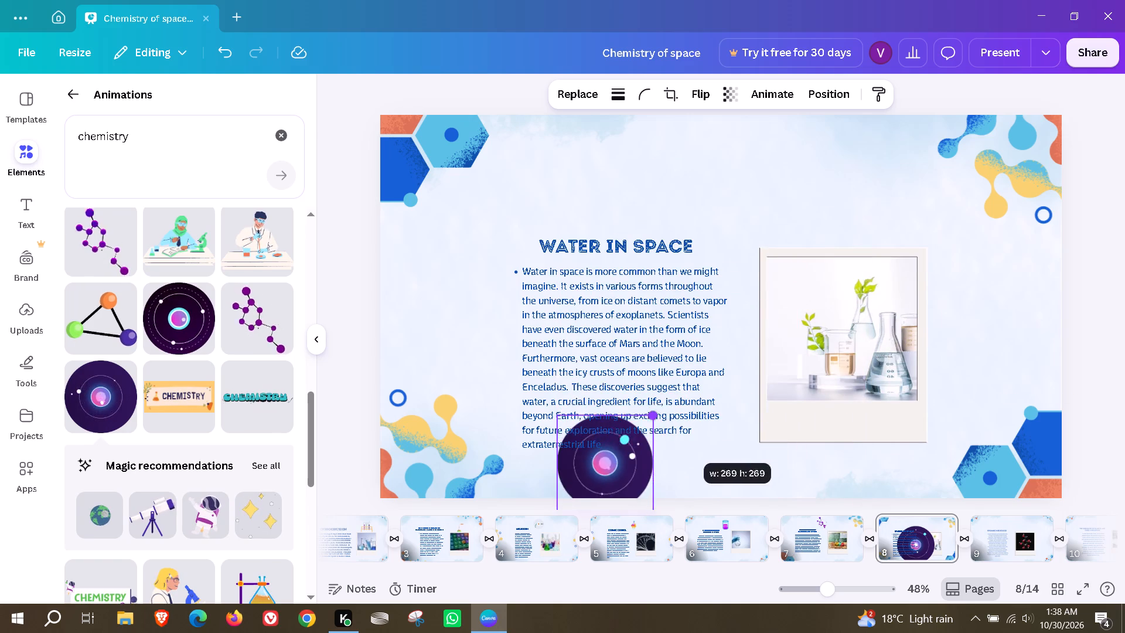
drag(620, 477, 756, 186)
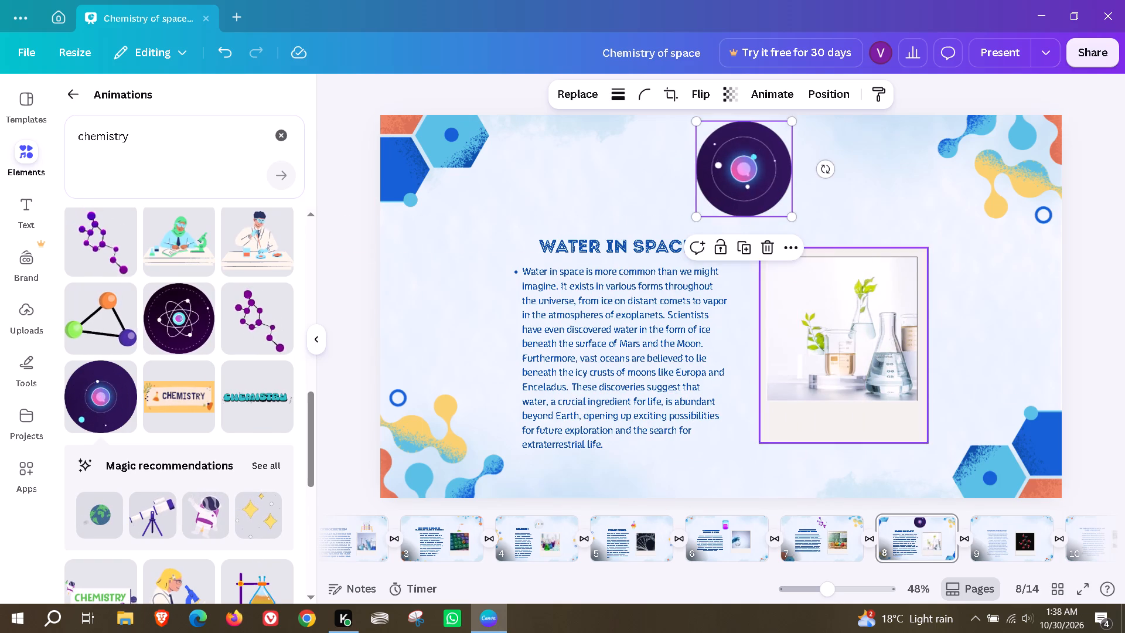
click(853, 212)
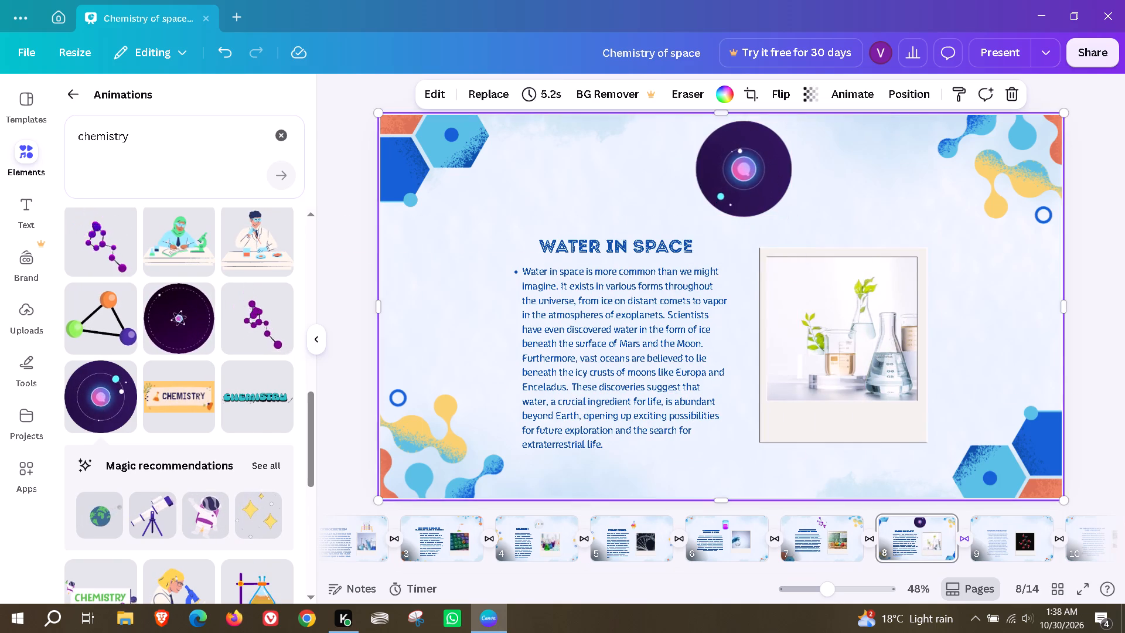
drag(783, 195, 780, 208)
click(883, 207)
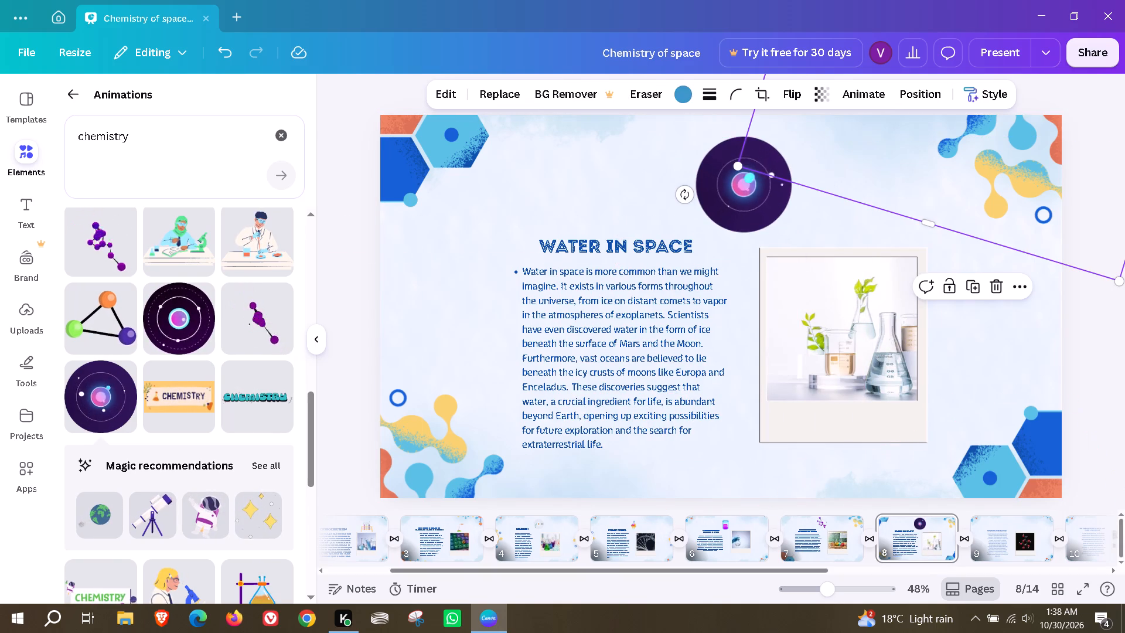
Add the animated blonde scientist with a blue microscope to the Organic Molecules page, scale it down and place it directly above the photo.
scroll(920, 538, down, 2)
click(855, 532)
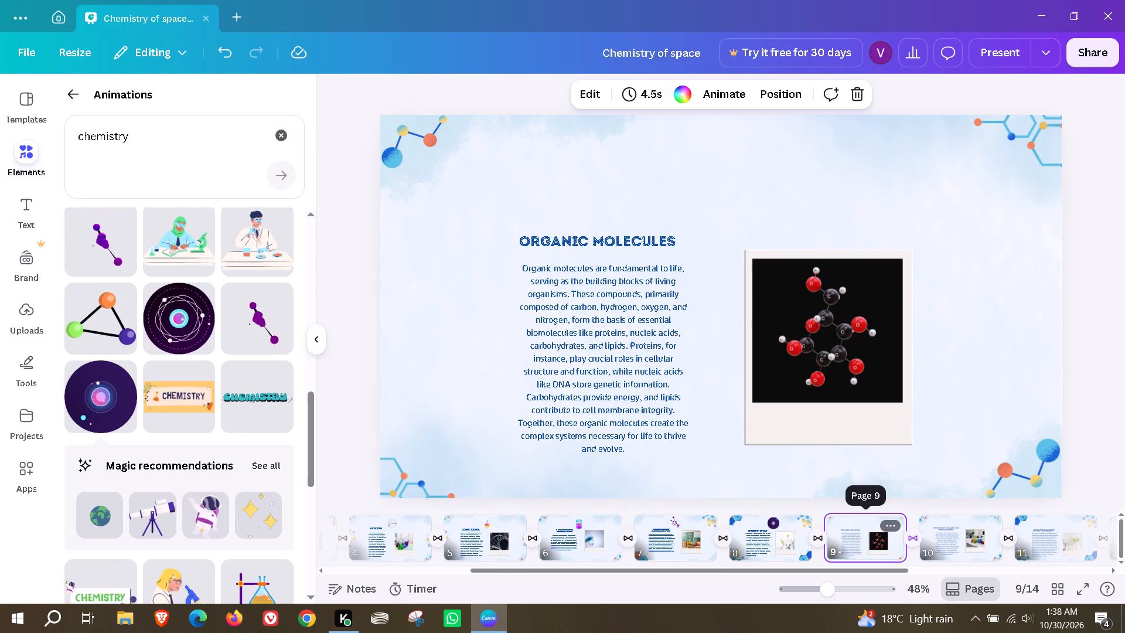
scroll(204, 411, down, 1)
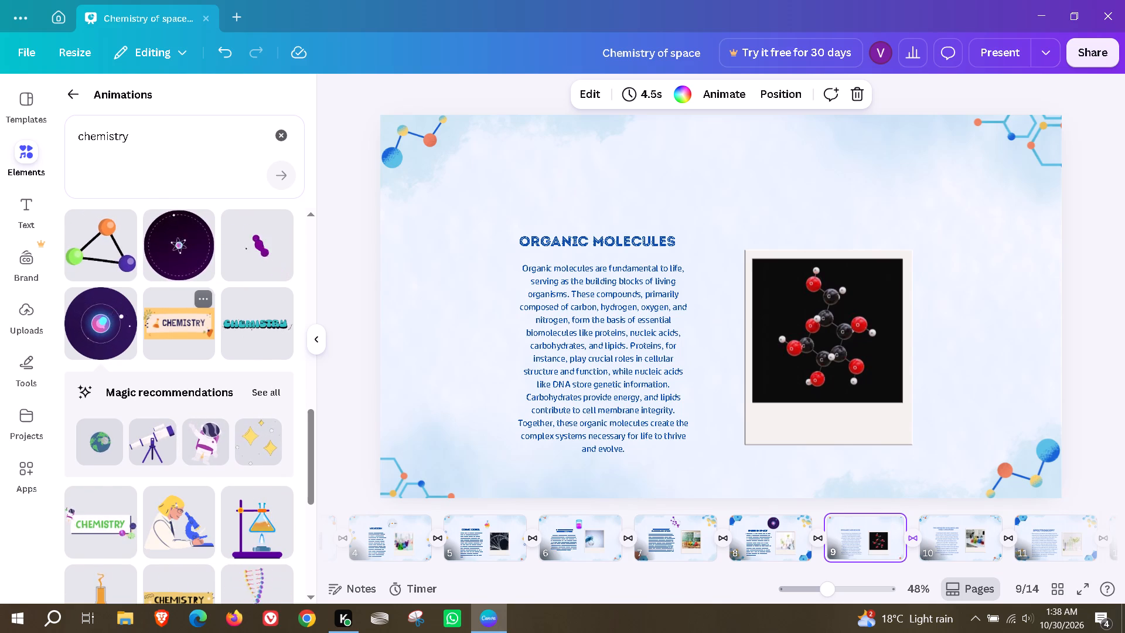
scroll(204, 422, down, 2)
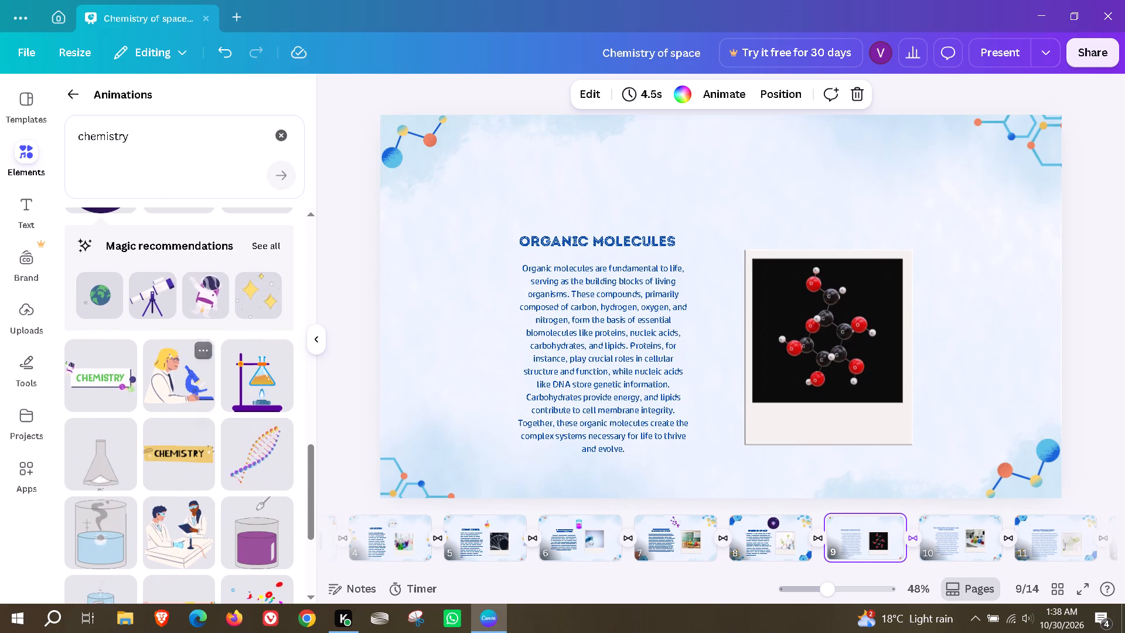
drag(168, 396, 478, 222)
drag(845, 169, 774, 272)
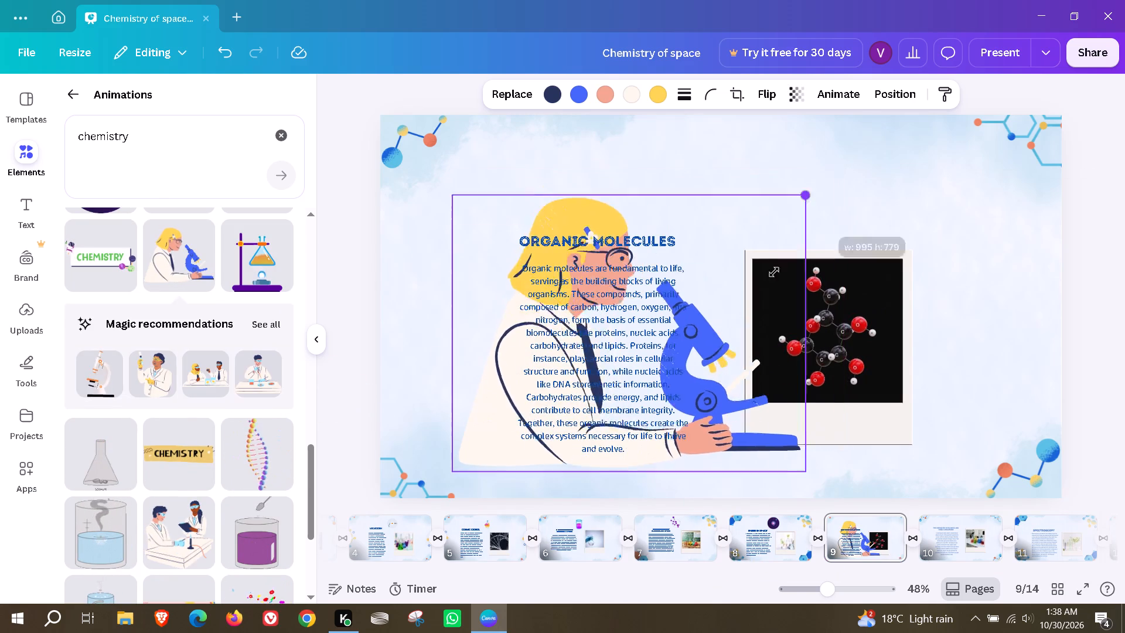
drag(774, 272, 570, 387)
drag(482, 445, 796, 220)
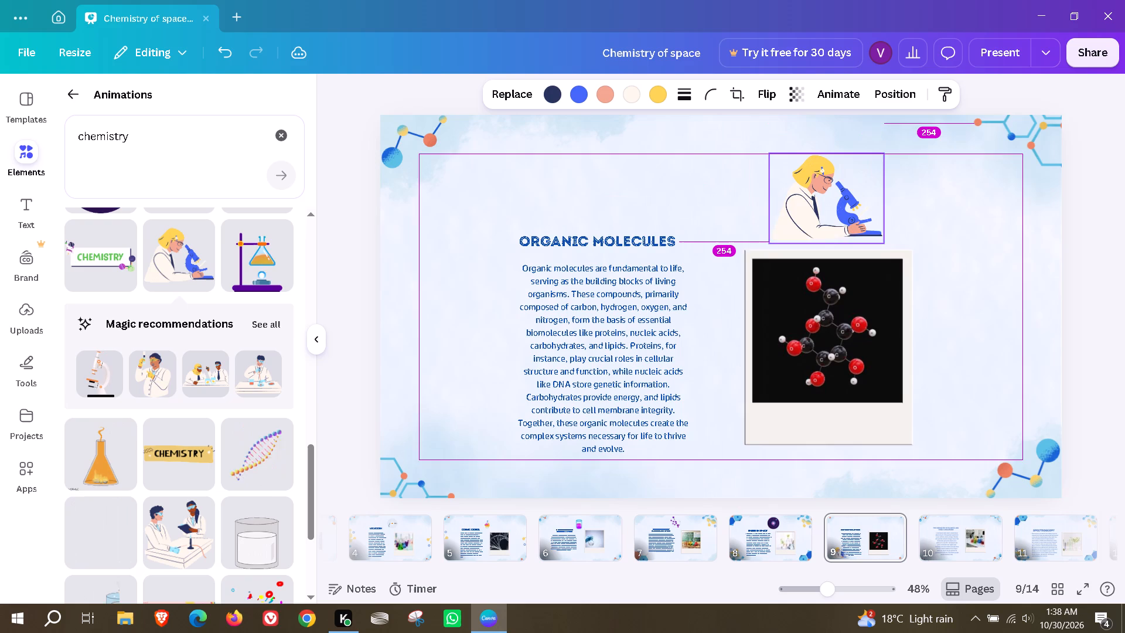
drag(796, 220, 798, 226)
click(958, 281)
Add the animation of two scientists at a lab table to page 10, scale it down and place it above, between the heading and the photo.
scroll(935, 543, down, 1)
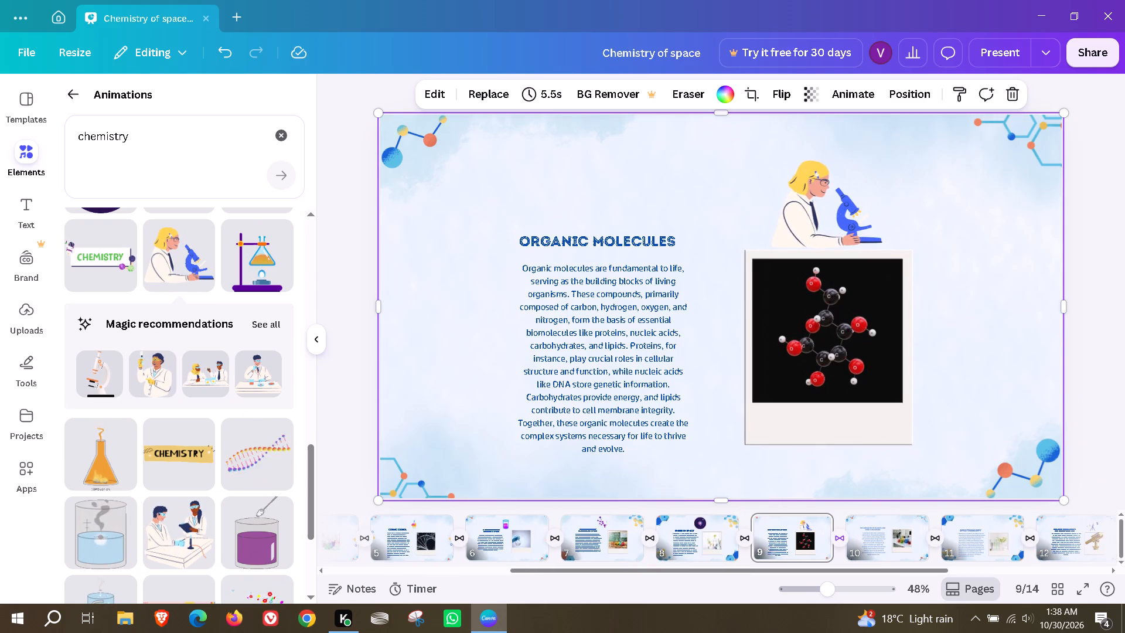
click(902, 543)
scroll(190, 461, down, 2)
drag(165, 396, 472, 439)
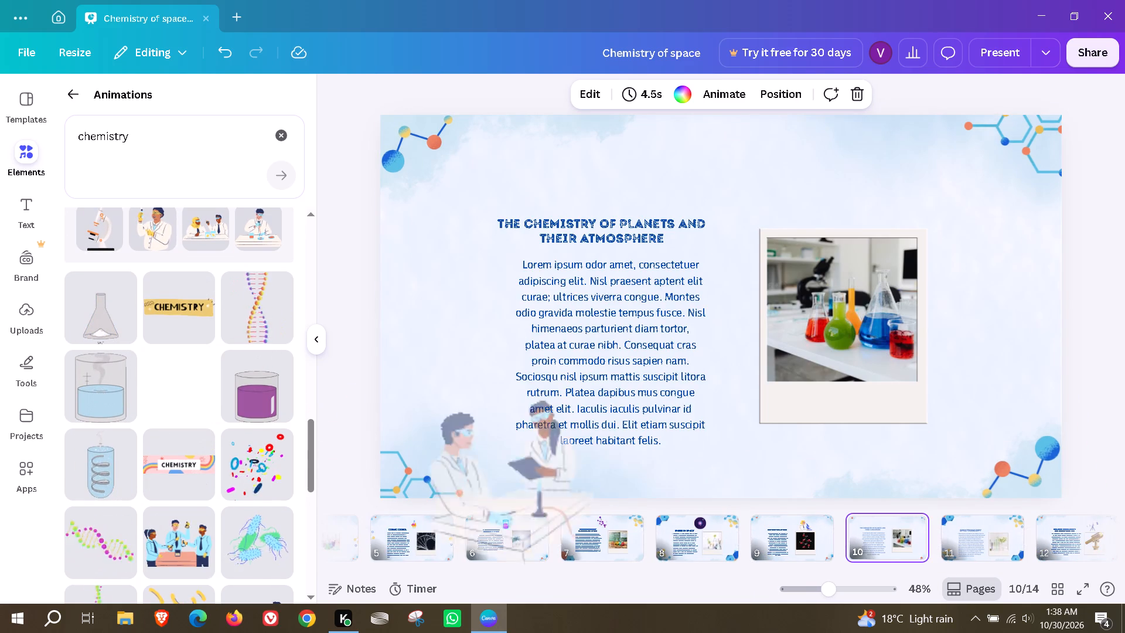
drag(472, 439, 529, 287)
drag(810, 244, 729, 347)
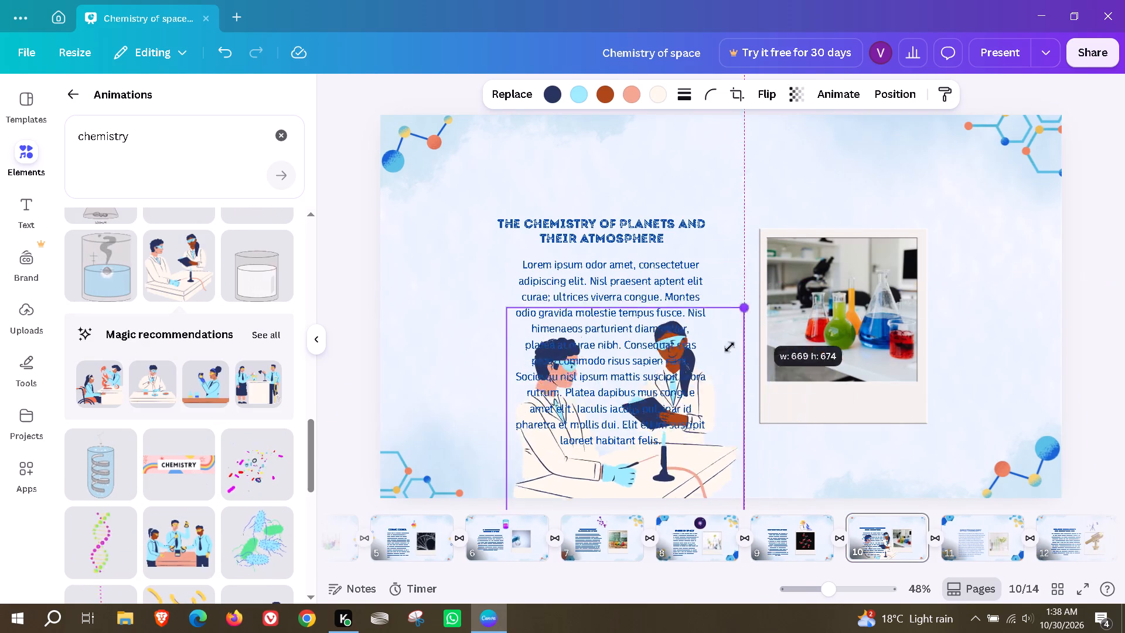
drag(729, 347, 633, 443)
drag(587, 480, 759, 184)
drag(765, 216, 828, 202)
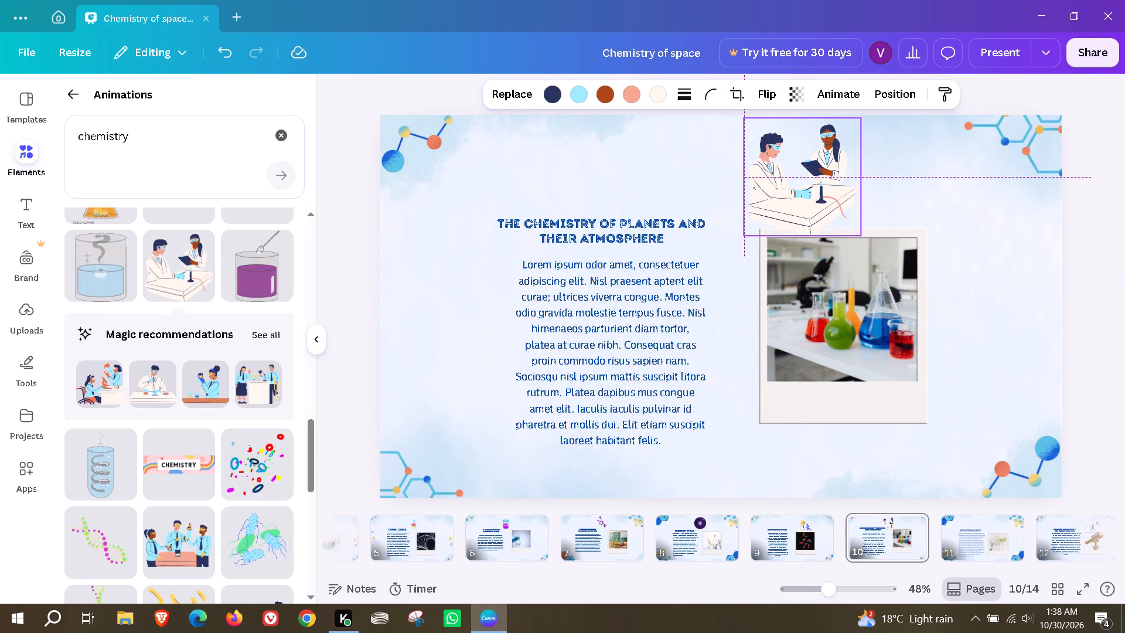
drag(828, 202, 852, 203)
drag(882, 122, 803, 152)
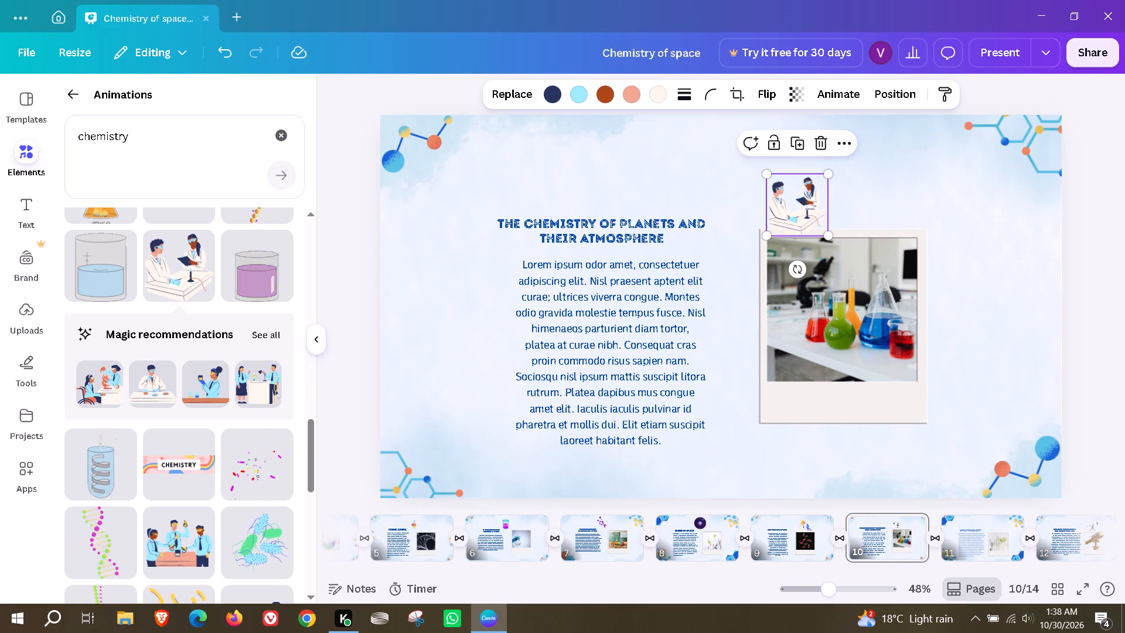
drag(830, 174, 851, 162)
drag(814, 196, 756, 174)
Move the framed photo and the placeholder body text on page 10 slightly lower.
drag(854, 343, 854, 352)
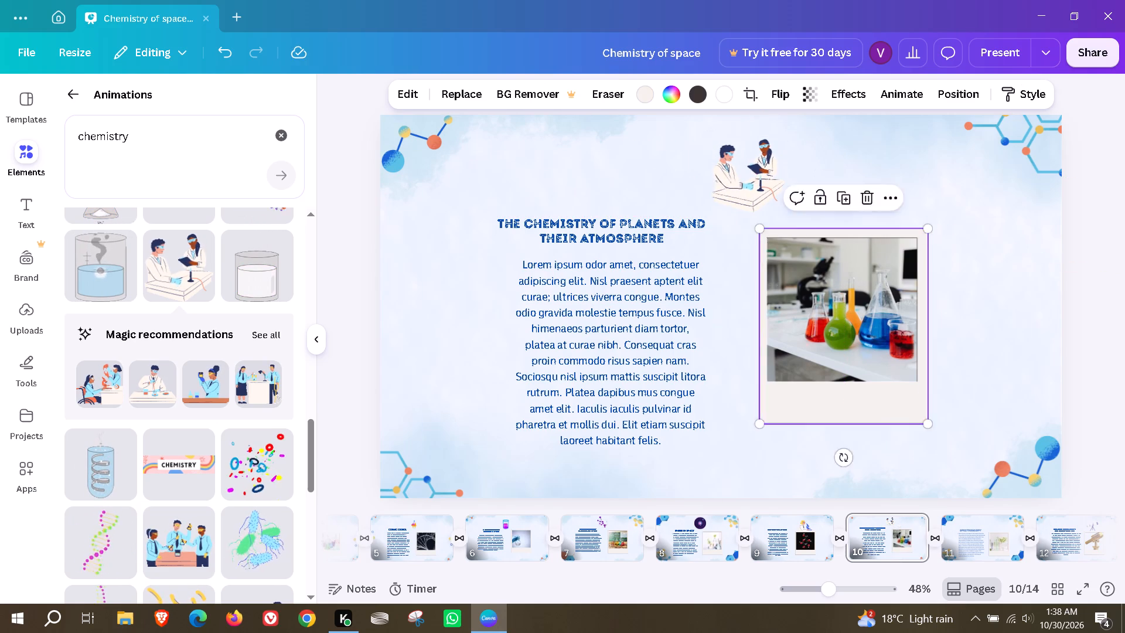
drag(854, 352, 851, 365)
drag(619, 367, 618, 380)
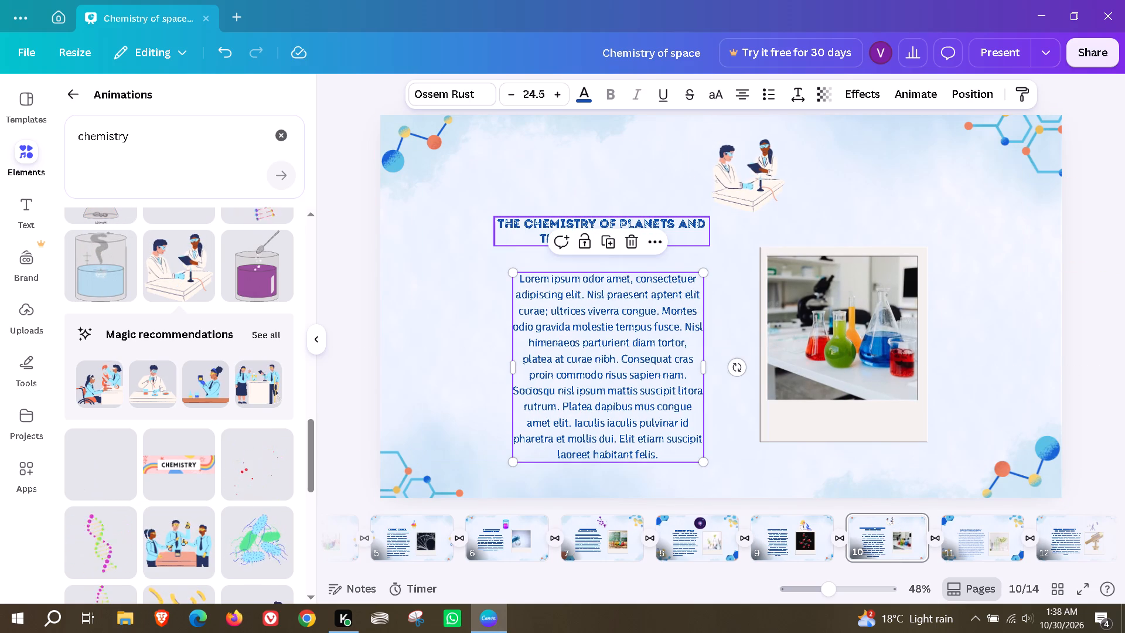
click(788, 518)
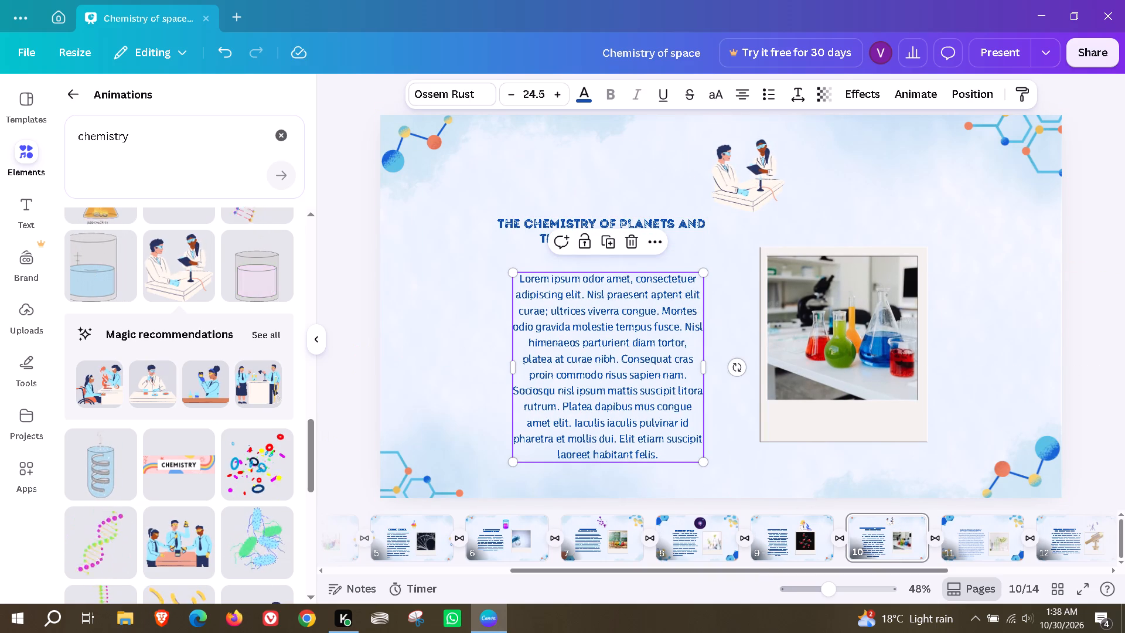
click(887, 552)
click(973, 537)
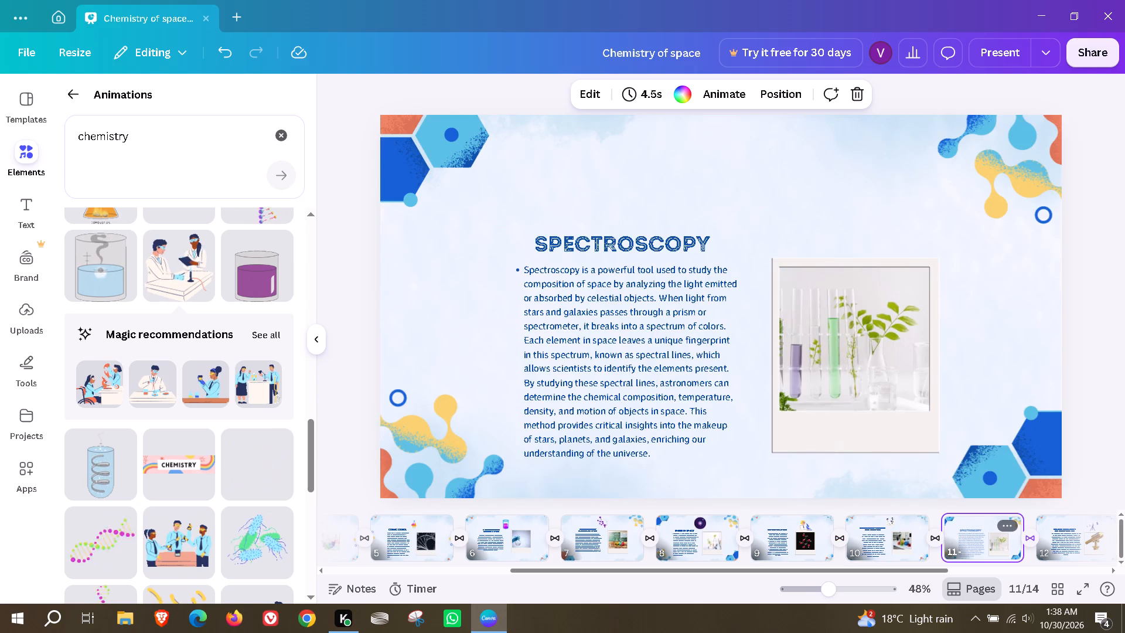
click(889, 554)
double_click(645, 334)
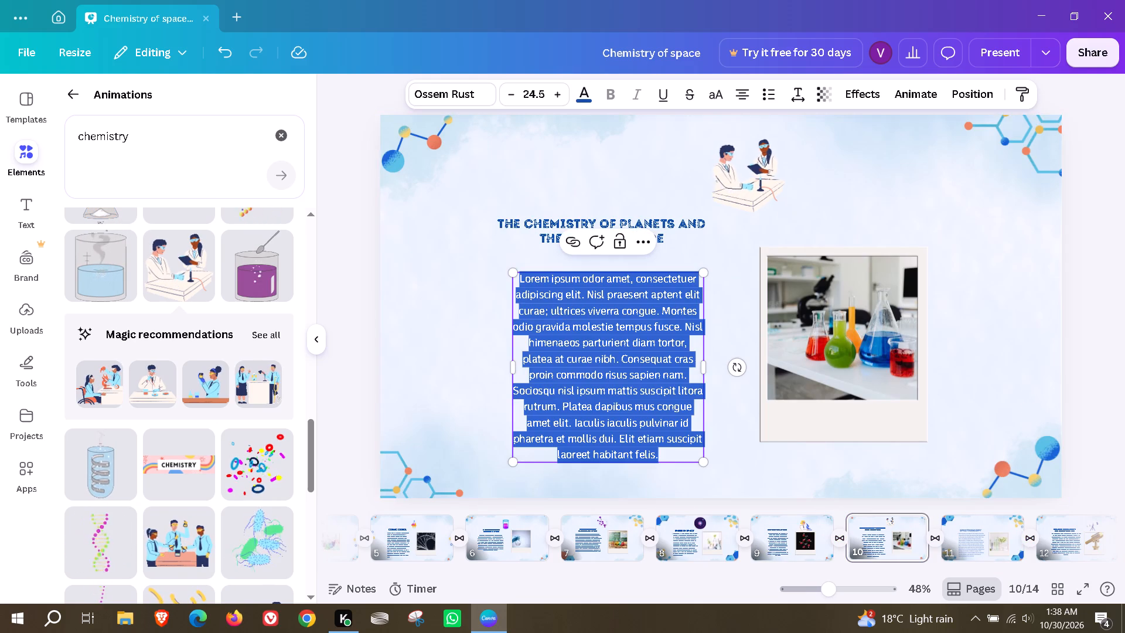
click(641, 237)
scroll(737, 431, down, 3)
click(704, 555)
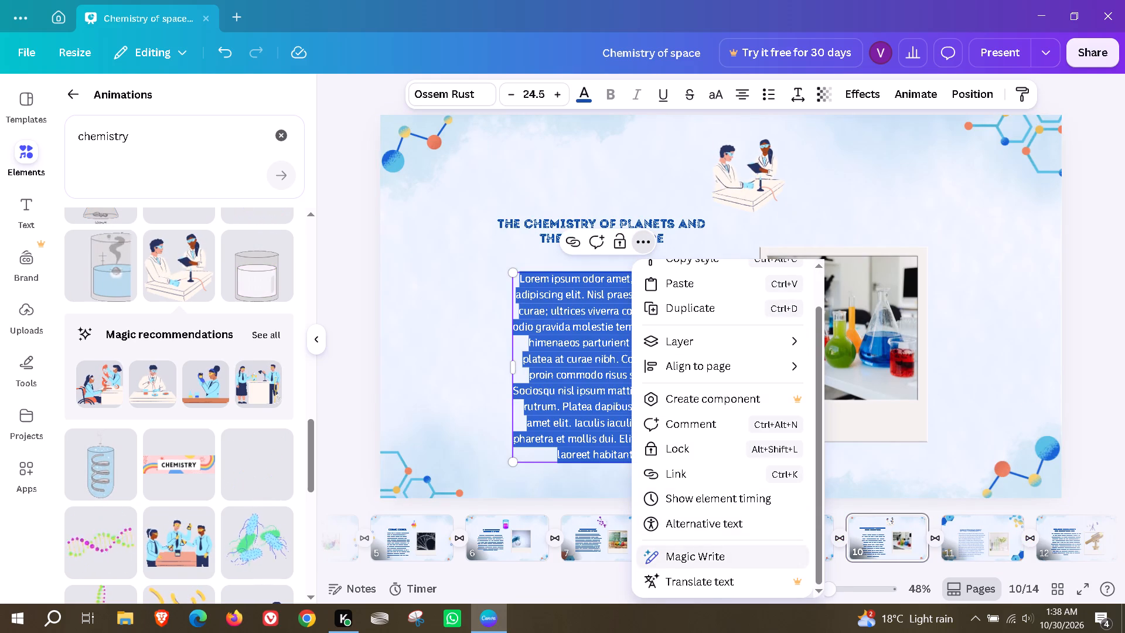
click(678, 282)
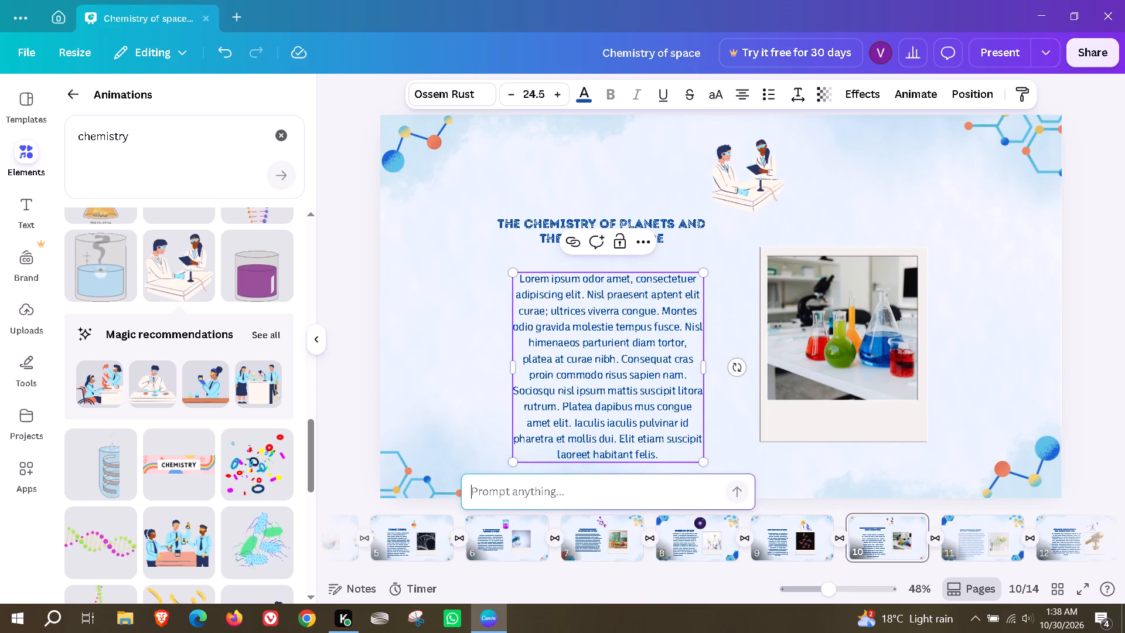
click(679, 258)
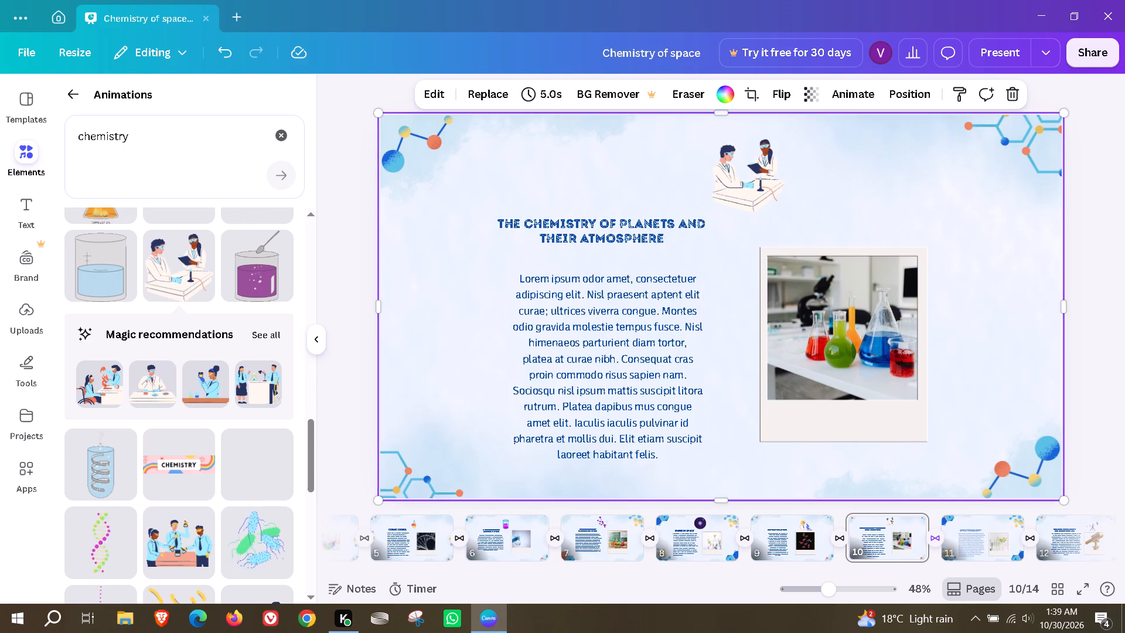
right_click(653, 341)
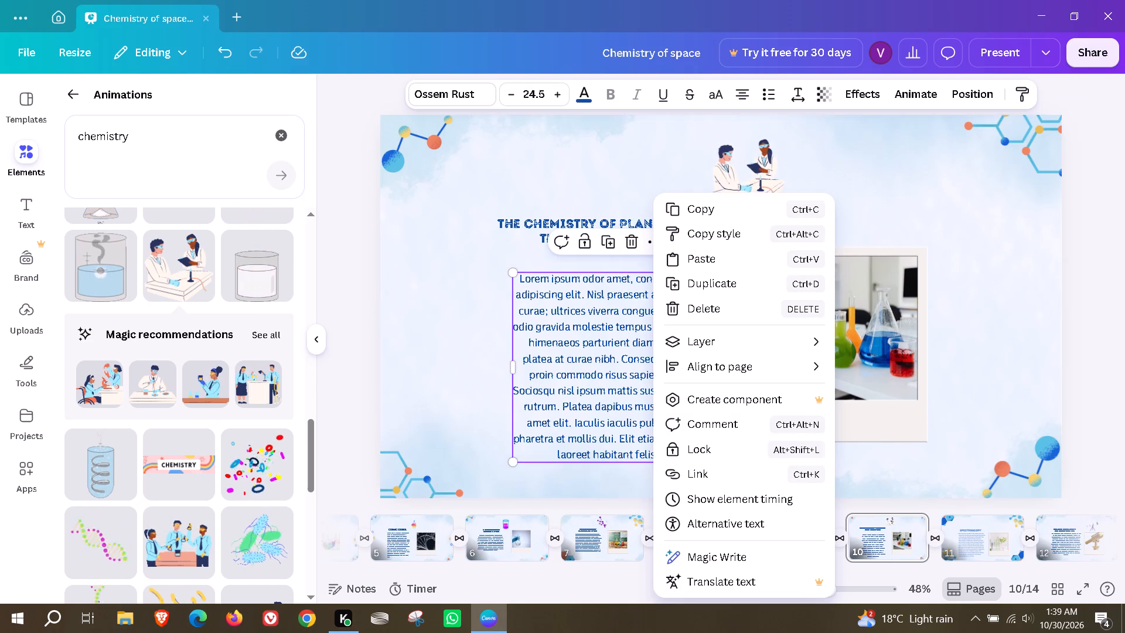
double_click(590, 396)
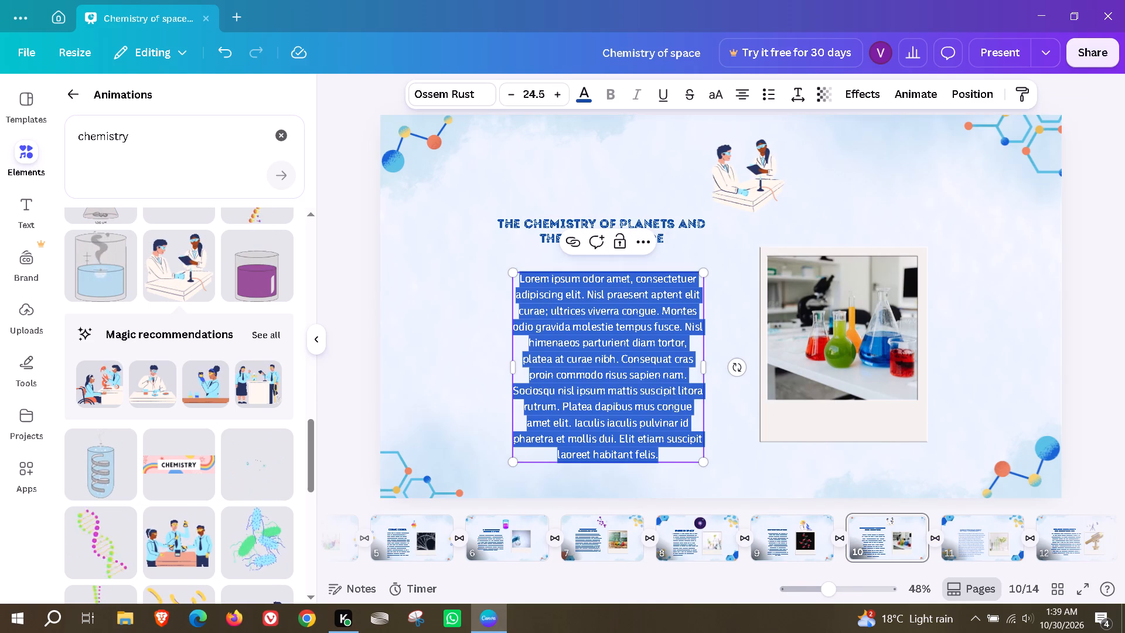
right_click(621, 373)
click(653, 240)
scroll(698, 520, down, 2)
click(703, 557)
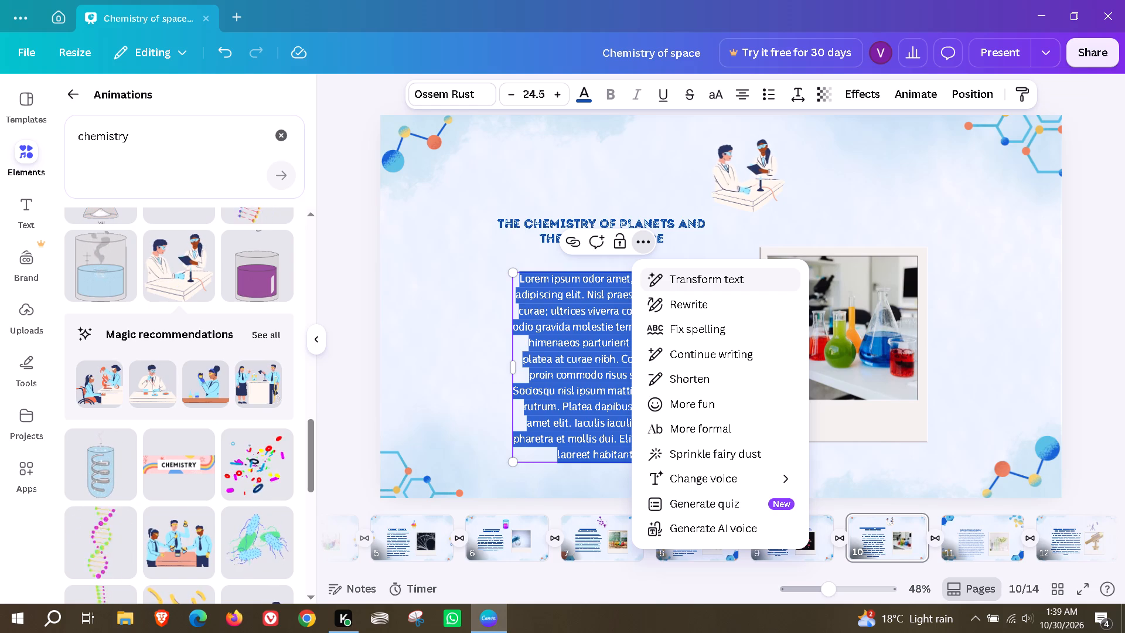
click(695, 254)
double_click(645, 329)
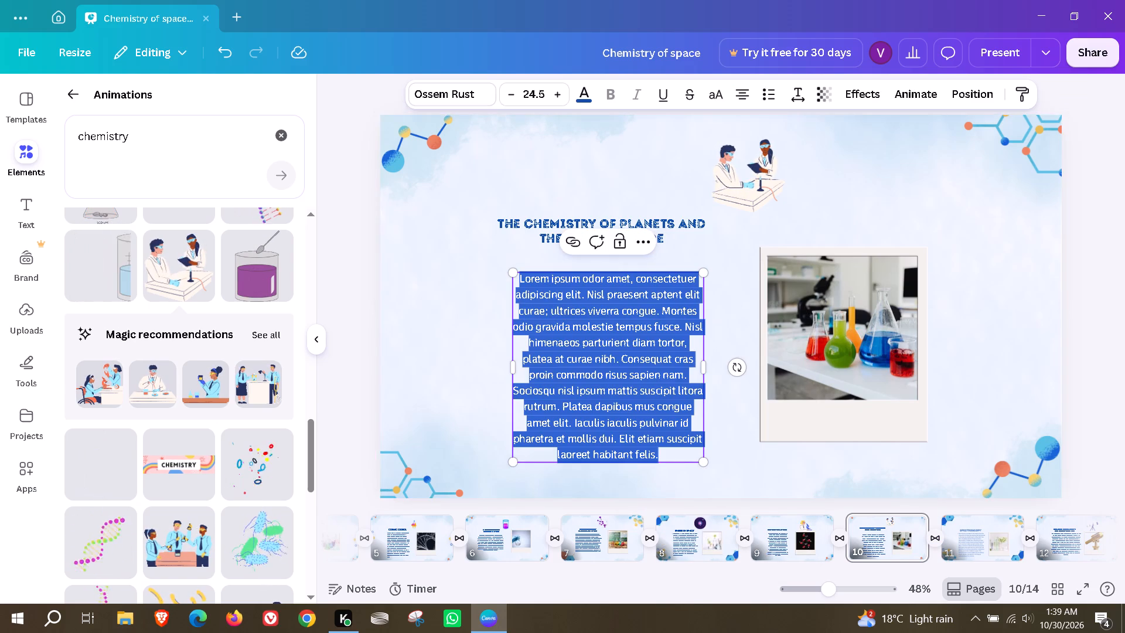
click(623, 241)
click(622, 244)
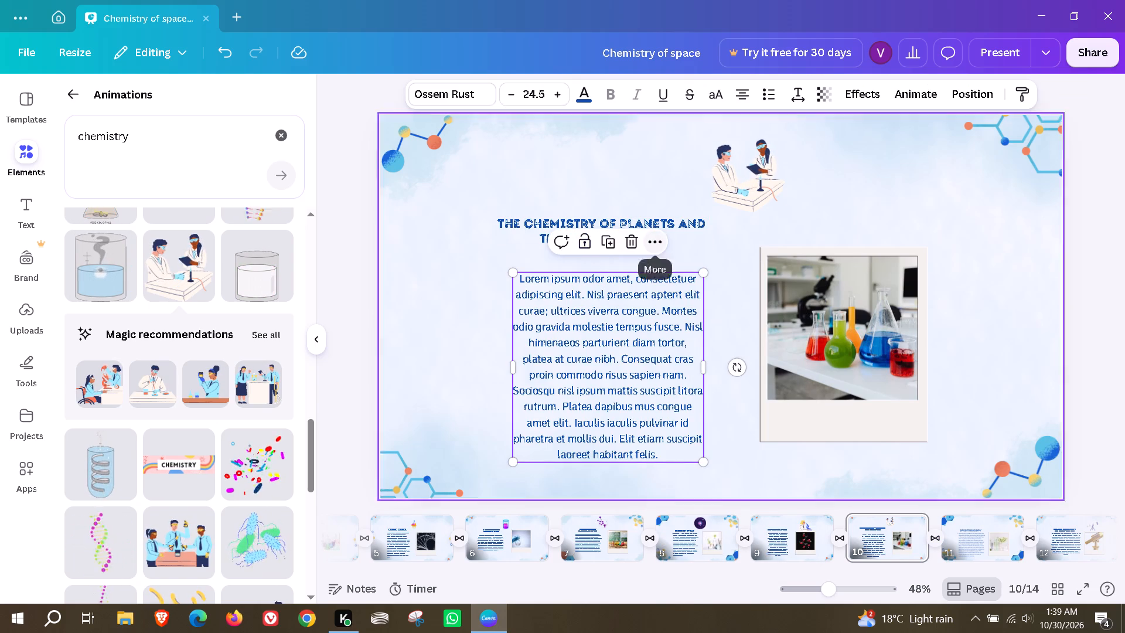
Replace page 10's placeholder body text using Magic Write with the prompt "generate 4-5 lines on chemistry of planet and their atmosphere".
click(646, 312)
click(646, 308)
double_click(634, 316)
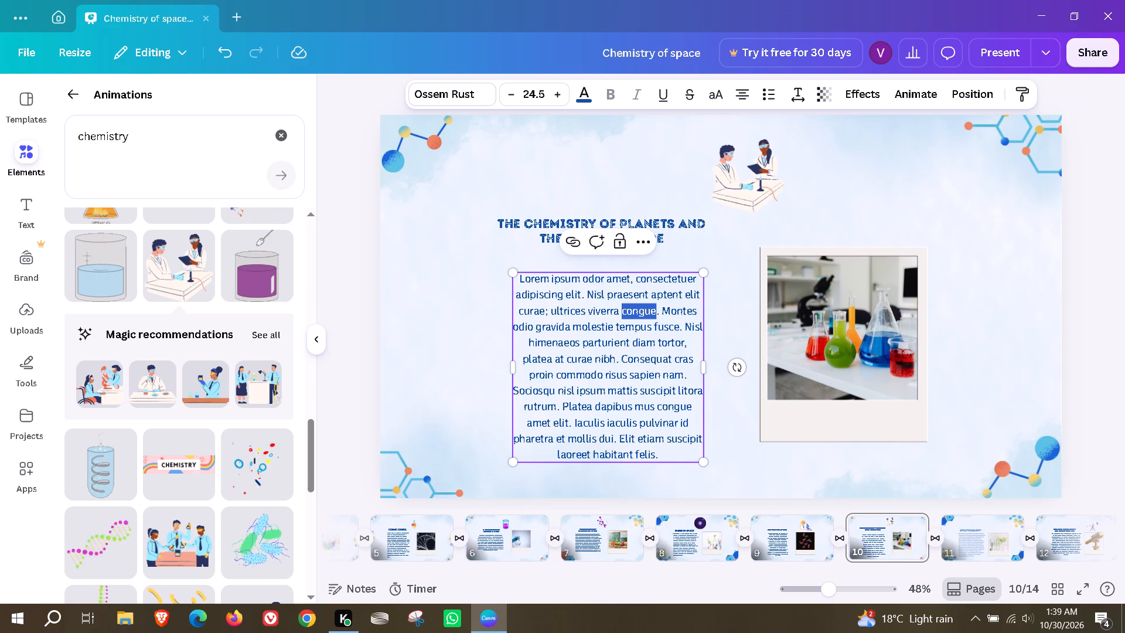
key(ctrl+a)
click(644, 241)
scroll(690, 440, down, 3)
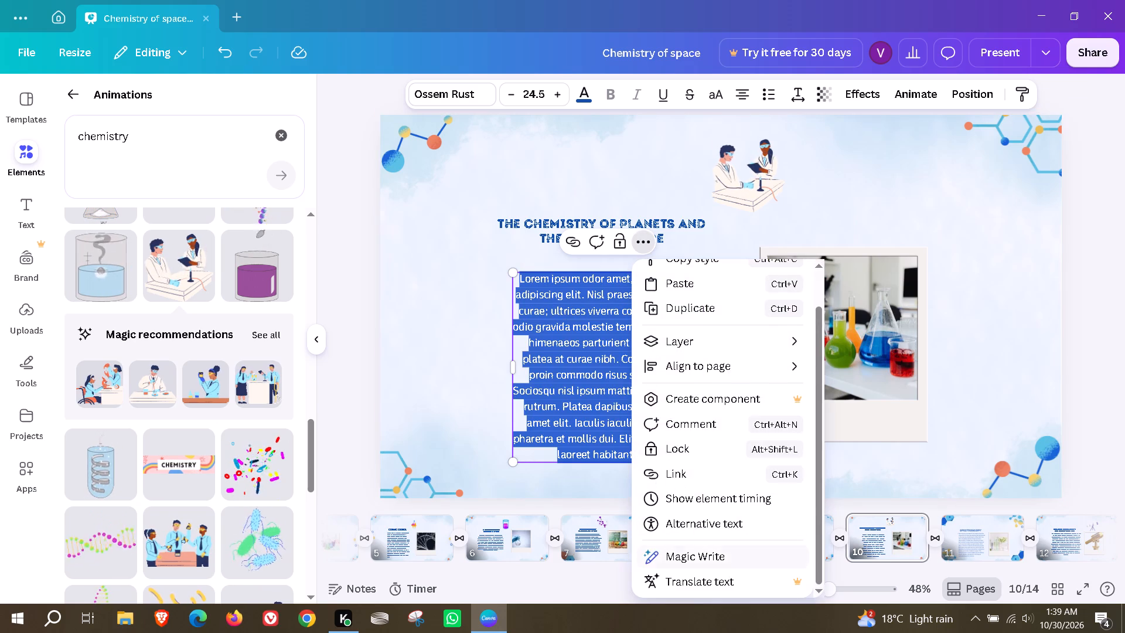
click(704, 552)
click(713, 288)
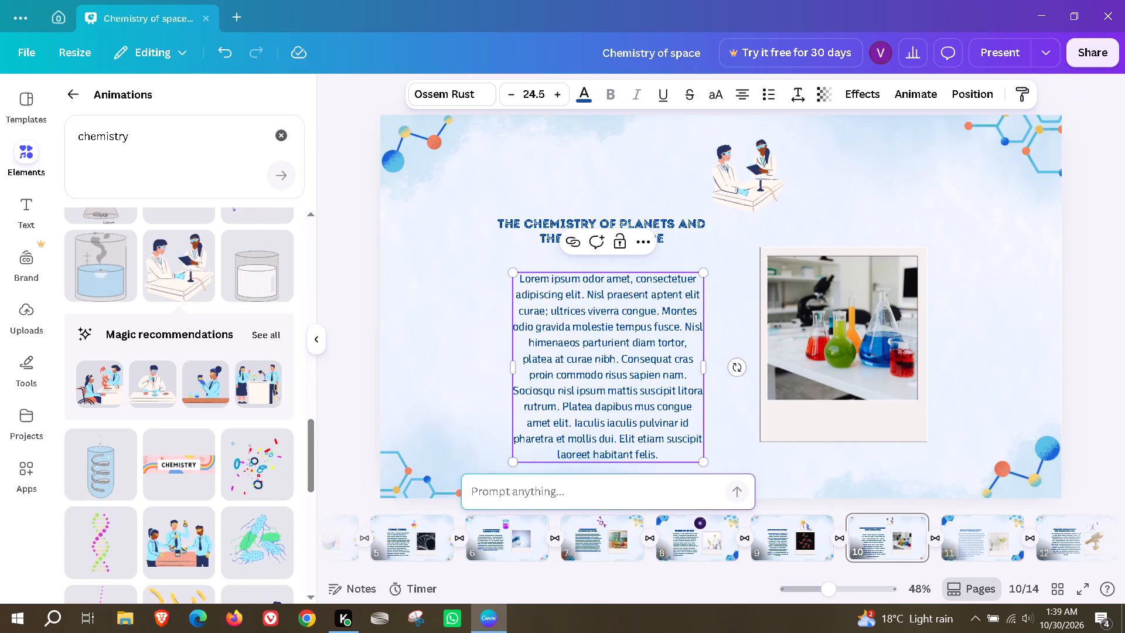
text(genr)
key(BackSpace)
text(erate 4-5 lines on chemistry of planet and theri)
key(space)
key(BackSpace)
key(BackSpace)
key(BackSpace)
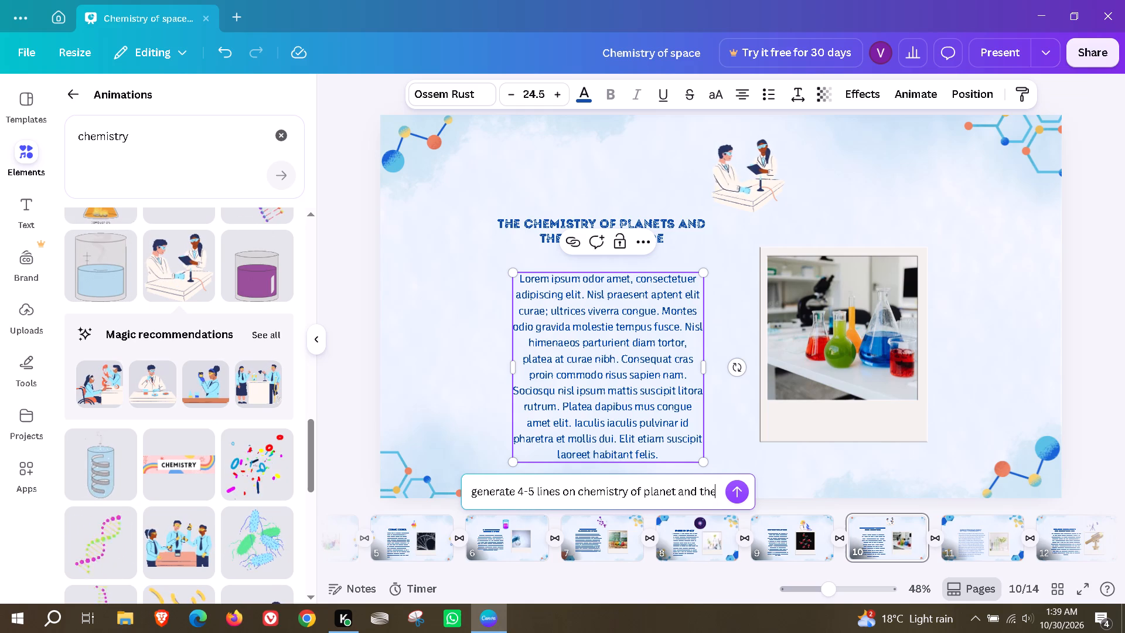
text(ir atmo)
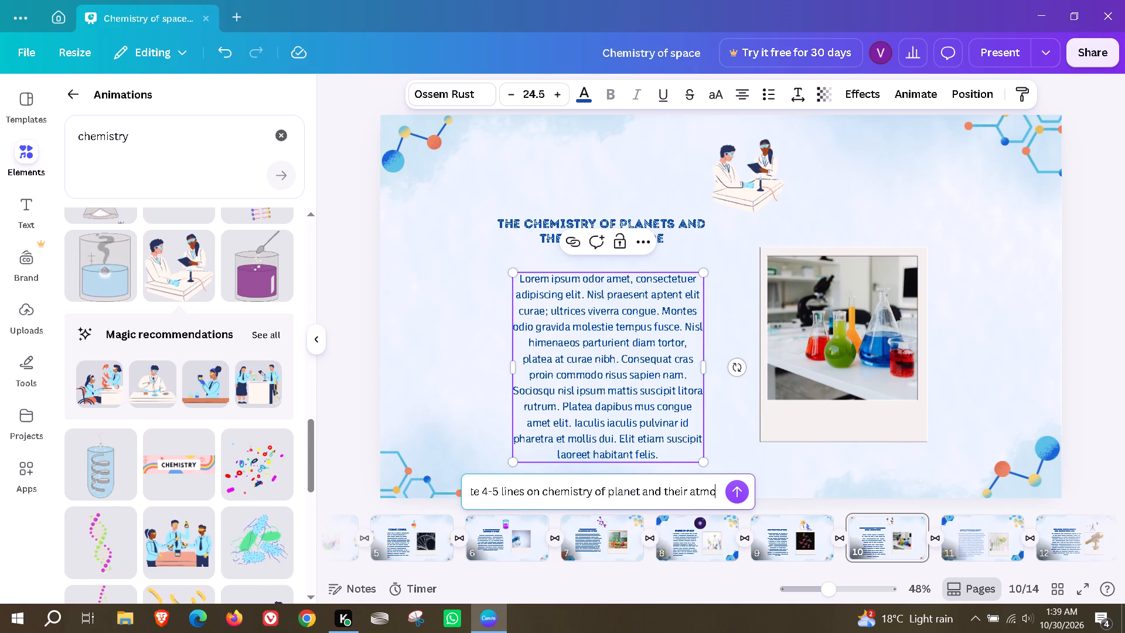
text(sphr)
key(BackSpace)
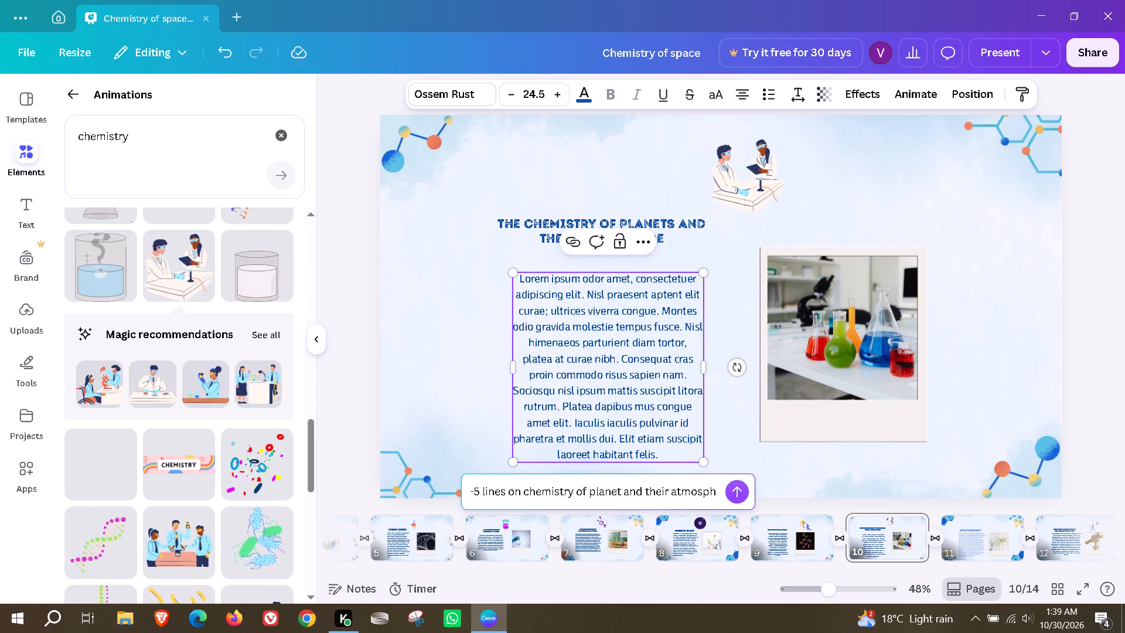
text(ere)
key(Return)
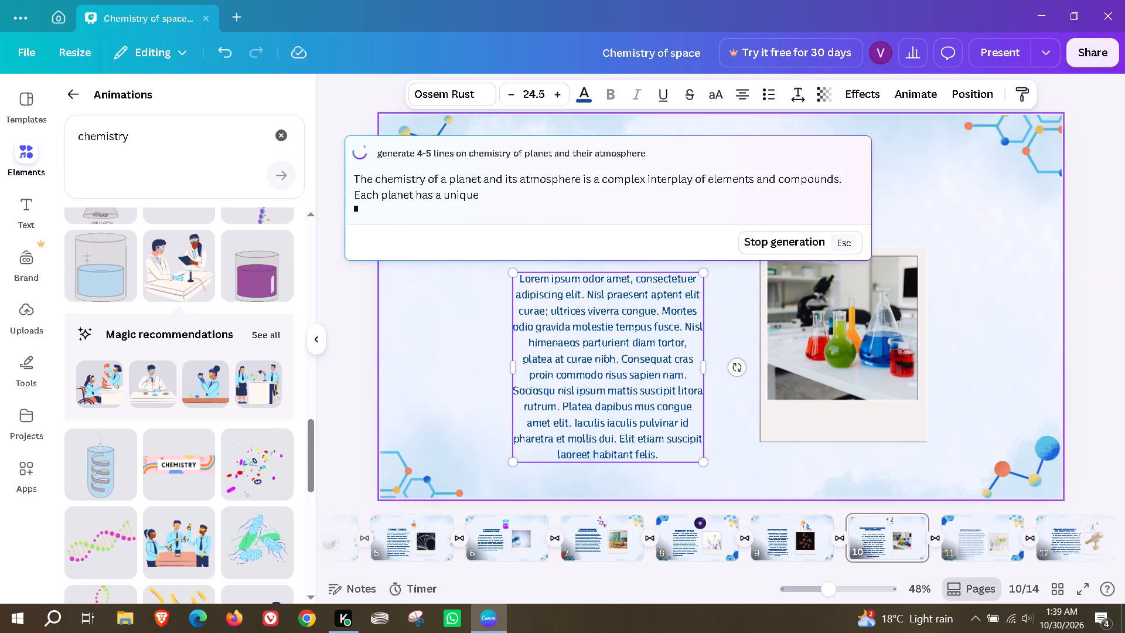
click(794, 402)
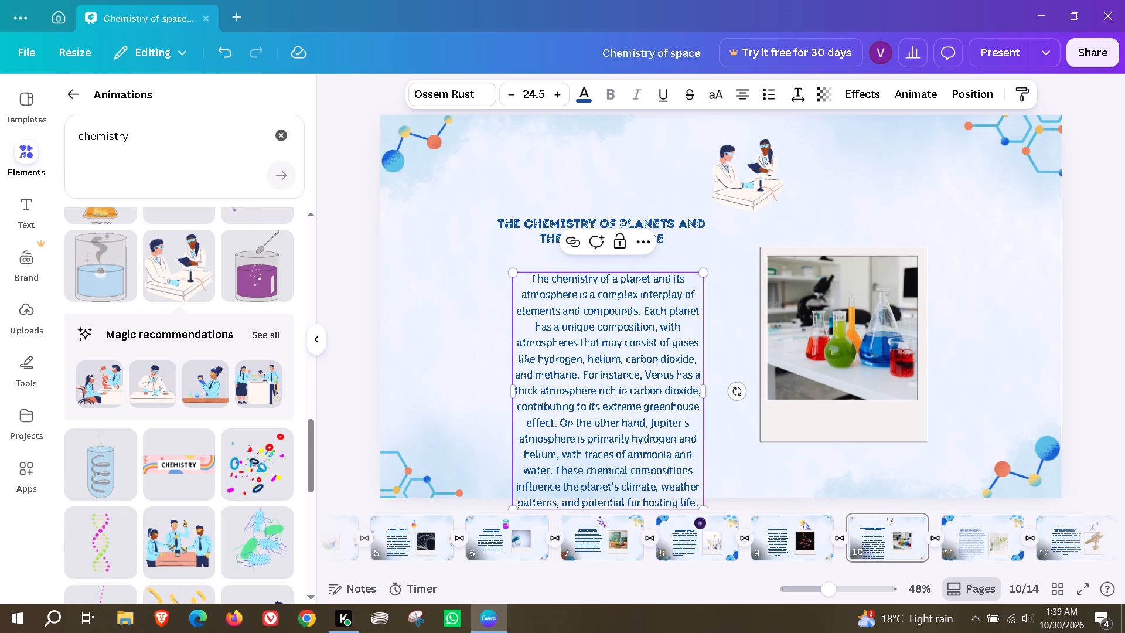
Move the new body text up beneath the page 10 heading, widen its text box and center it under the heading.
click(729, 479)
click(656, 445)
drag(675, 405, 676, 373)
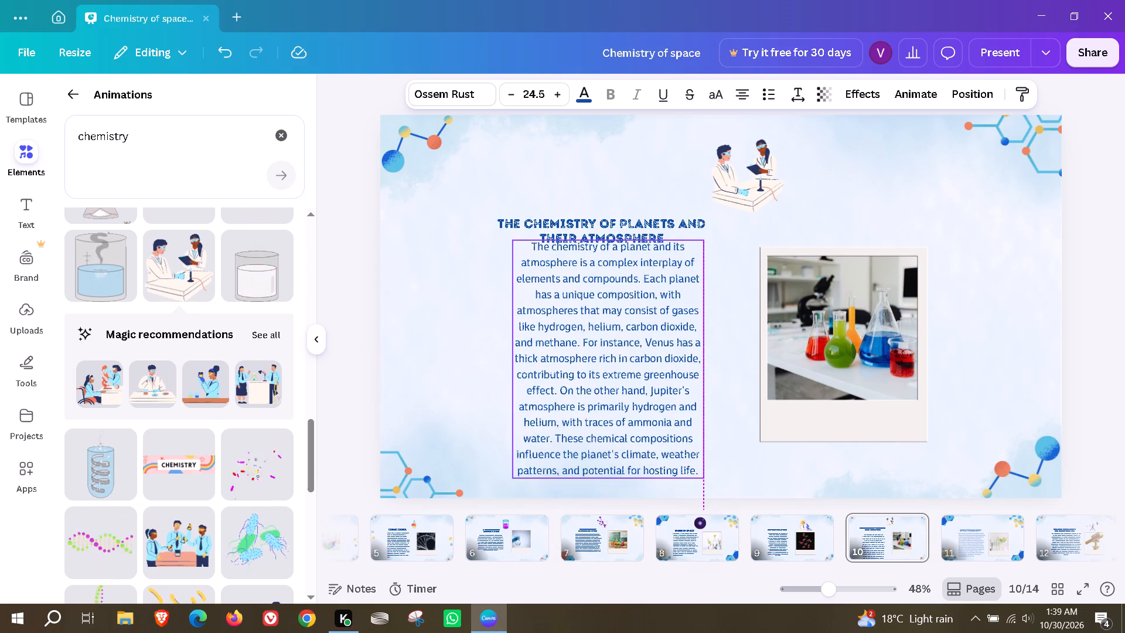
drag(676, 373, 679, 387)
click(697, 476)
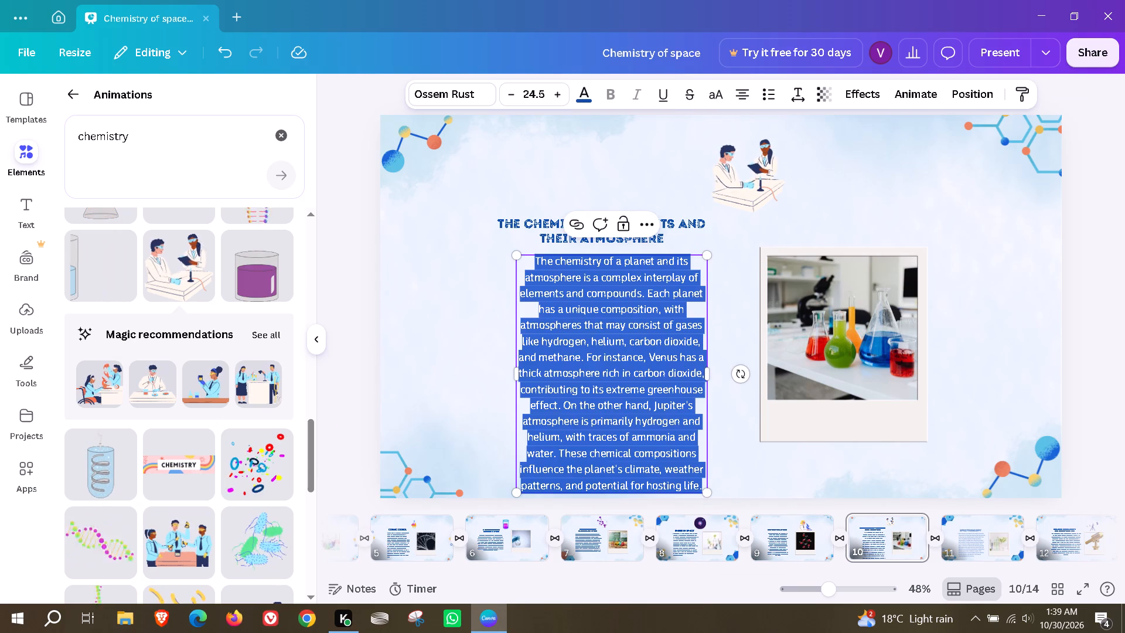
click(709, 493)
click(725, 439)
click(697, 386)
drag(711, 369, 728, 377)
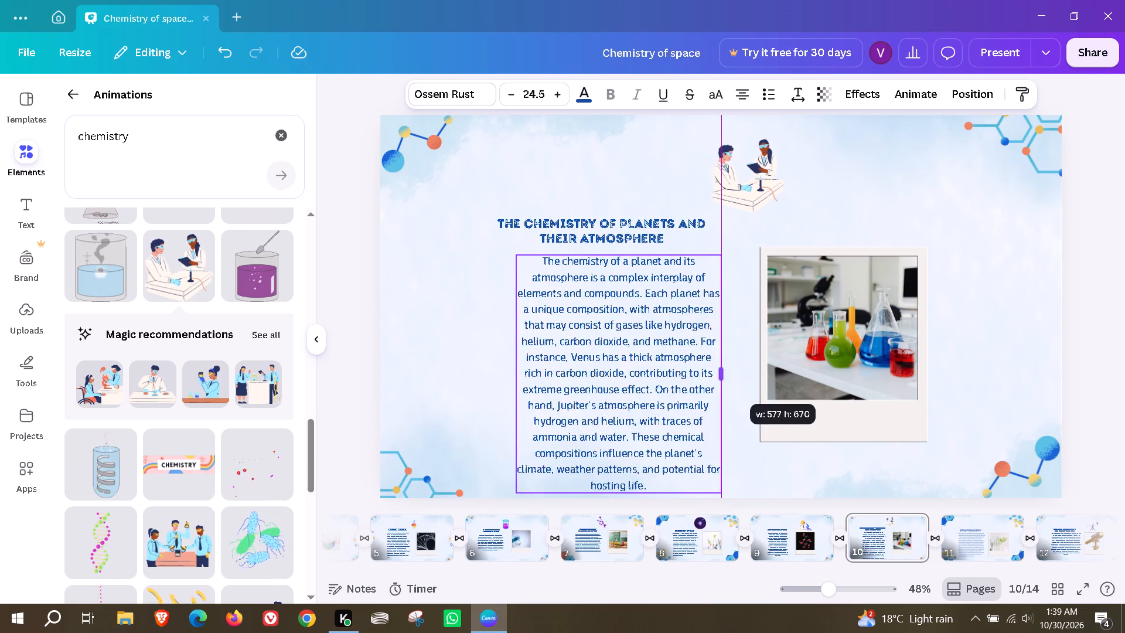
drag(728, 377, 744, 377)
click(780, 466)
drag(682, 410, 669, 410)
Move the two-scientist animation on page 10 slightly down, closer to the framed photo.
drag(774, 199, 782, 215)
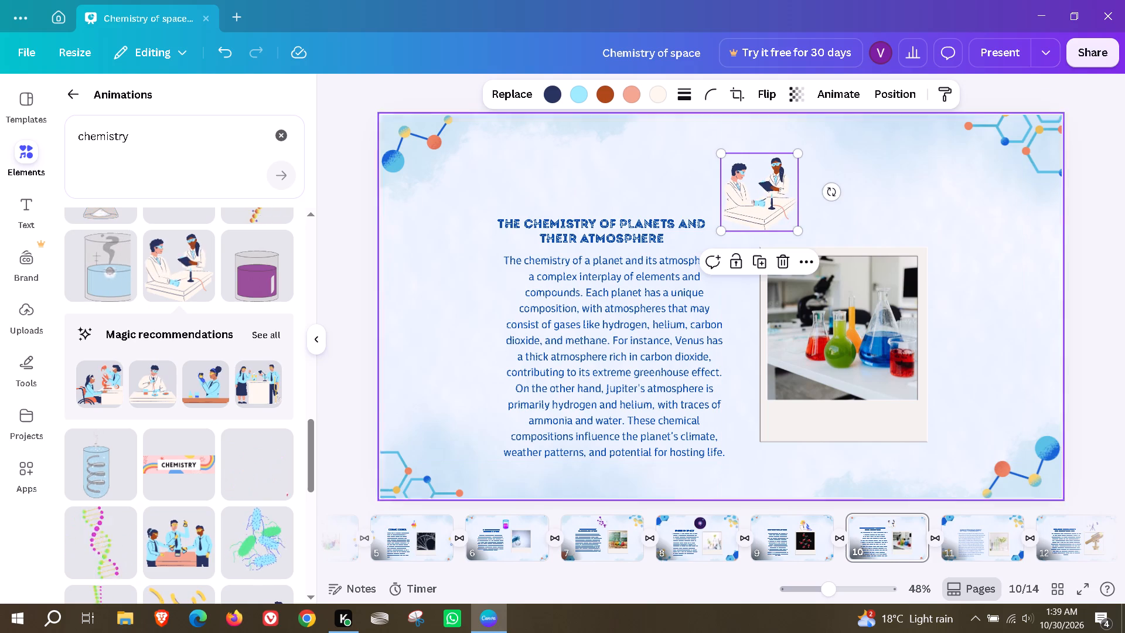
Enlarge the two-scientist animation on page 10 slightly.
drag(795, 156, 816, 147)
click(905, 185)
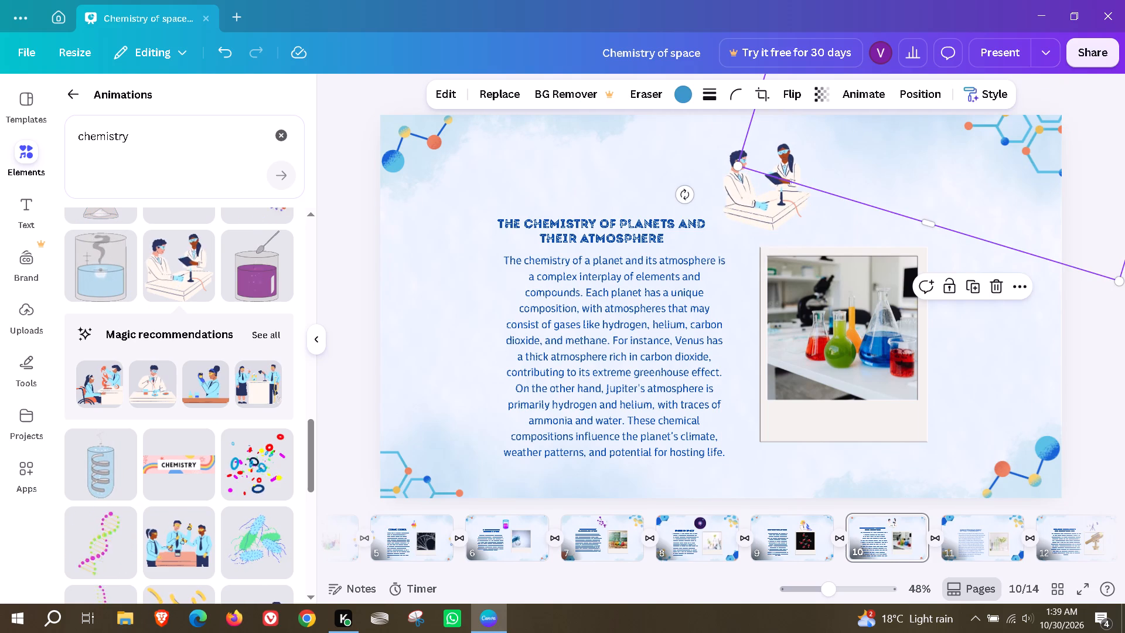
Add the animation of two students at a lab table to page 11, shrink it and place it just above the Spectroscopy heading.
click(955, 539)
scroll(187, 394, down, 2)
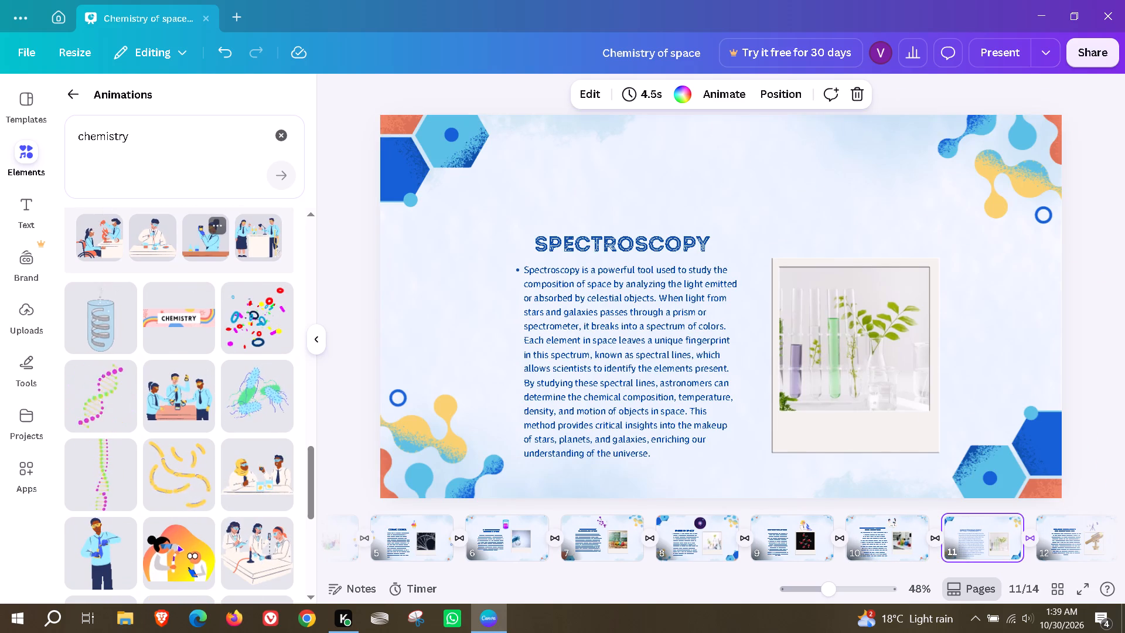
drag(254, 247, 561, 185)
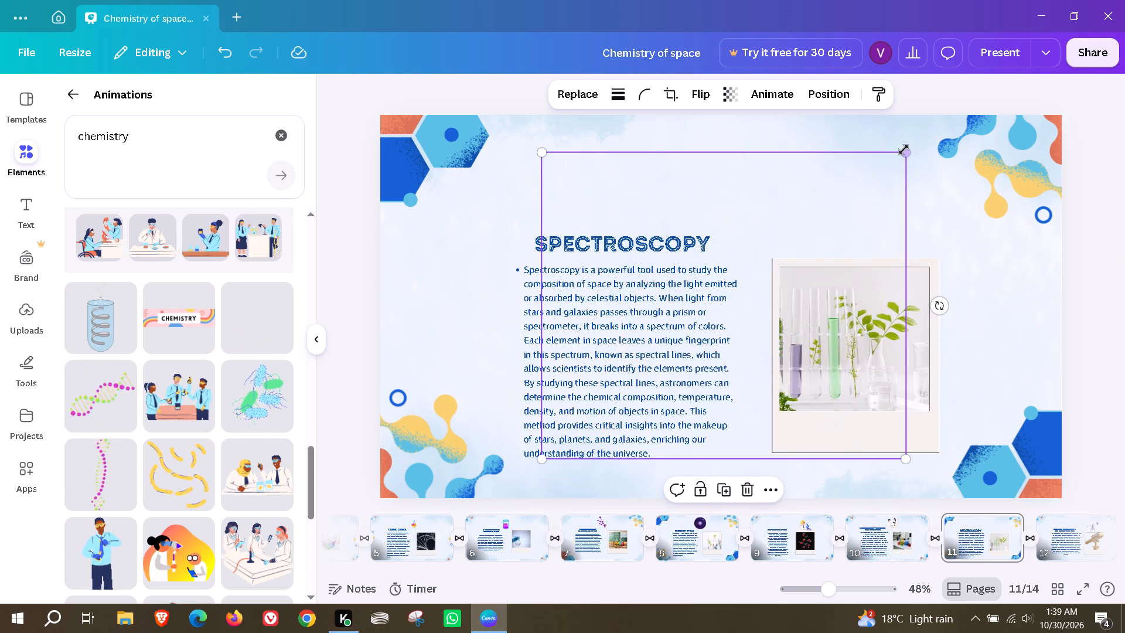
drag(904, 152, 645, 384)
drag(608, 413, 768, 168)
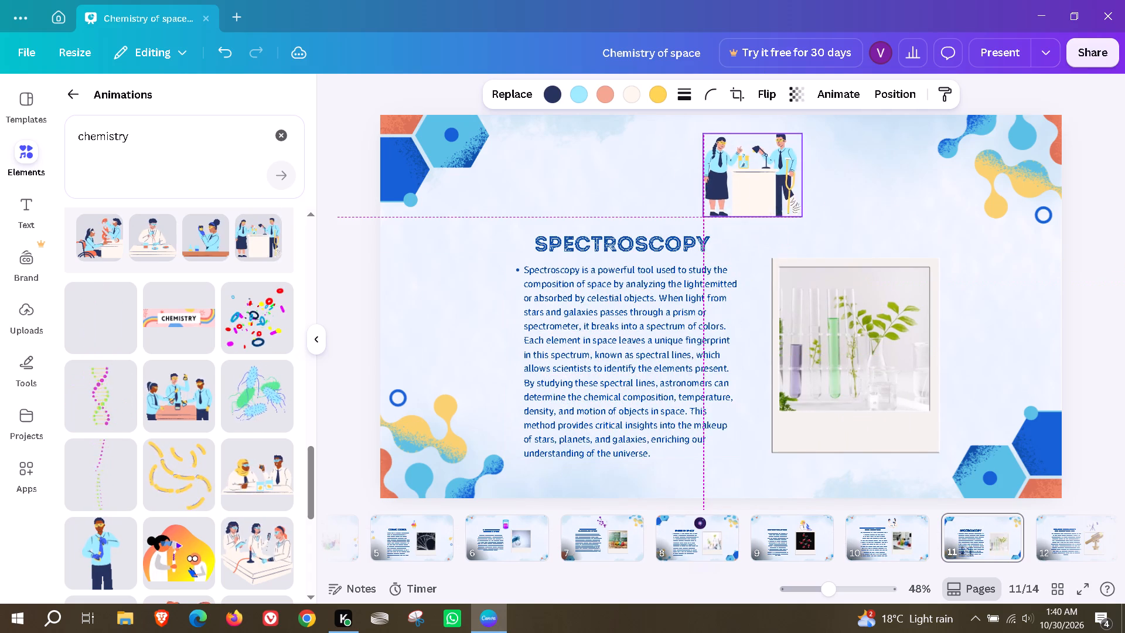
drag(768, 168, 759, 175)
Look through the chemistry animations for one that suits the Conclusion slide on page 13.
scroll(973, 543, down, 2)
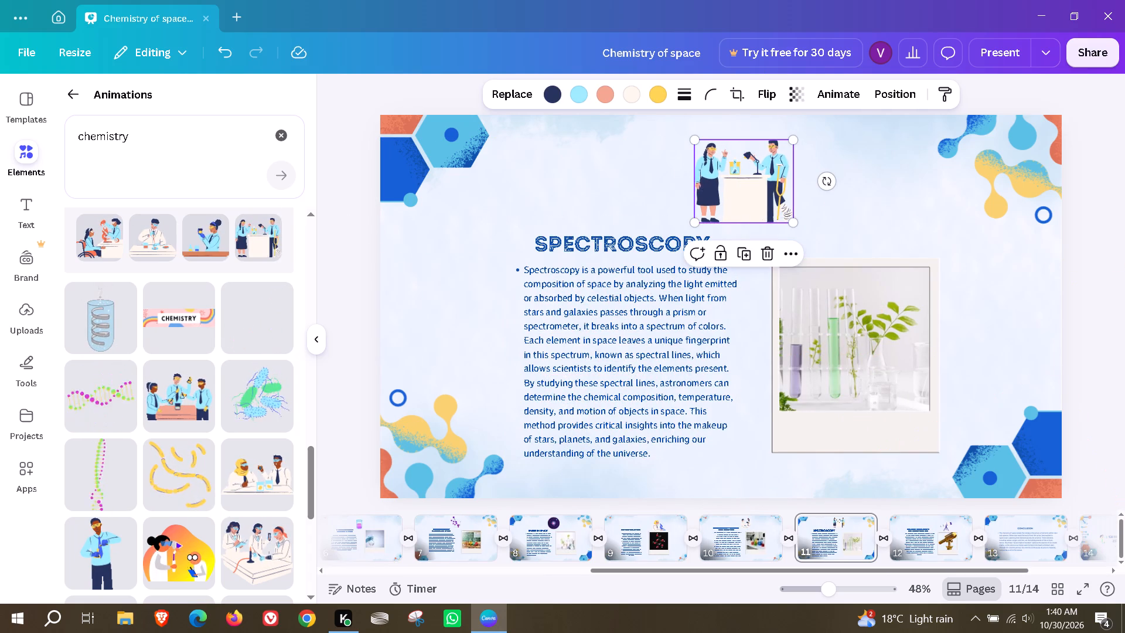
click(945, 532)
click(1027, 540)
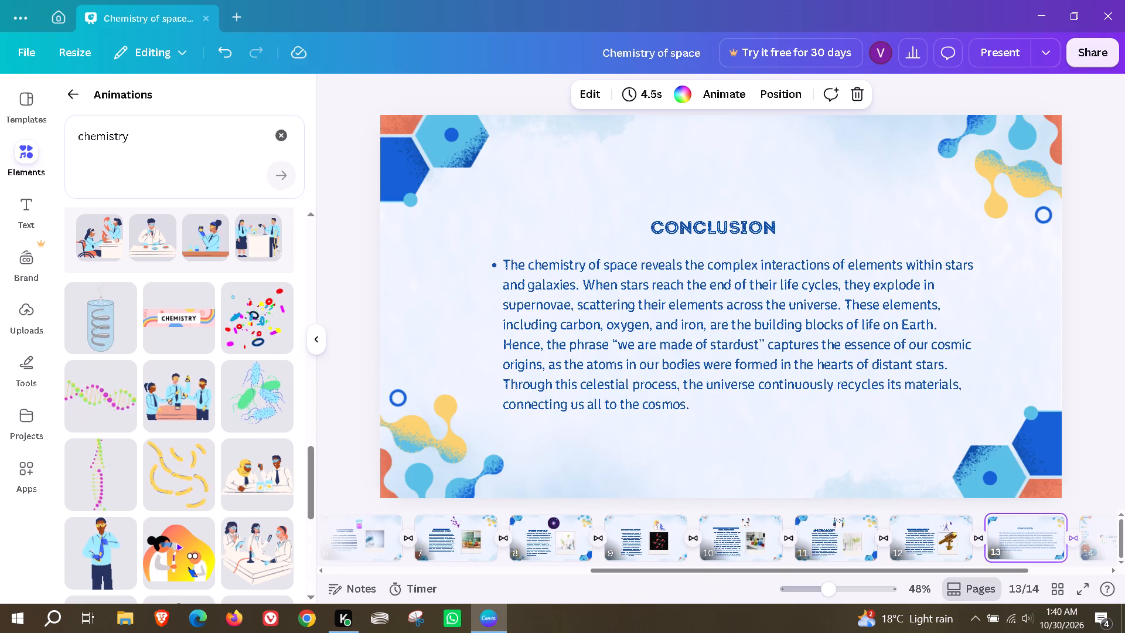
scroll(247, 458, down, 3)
scroll(186, 400, down, 2)
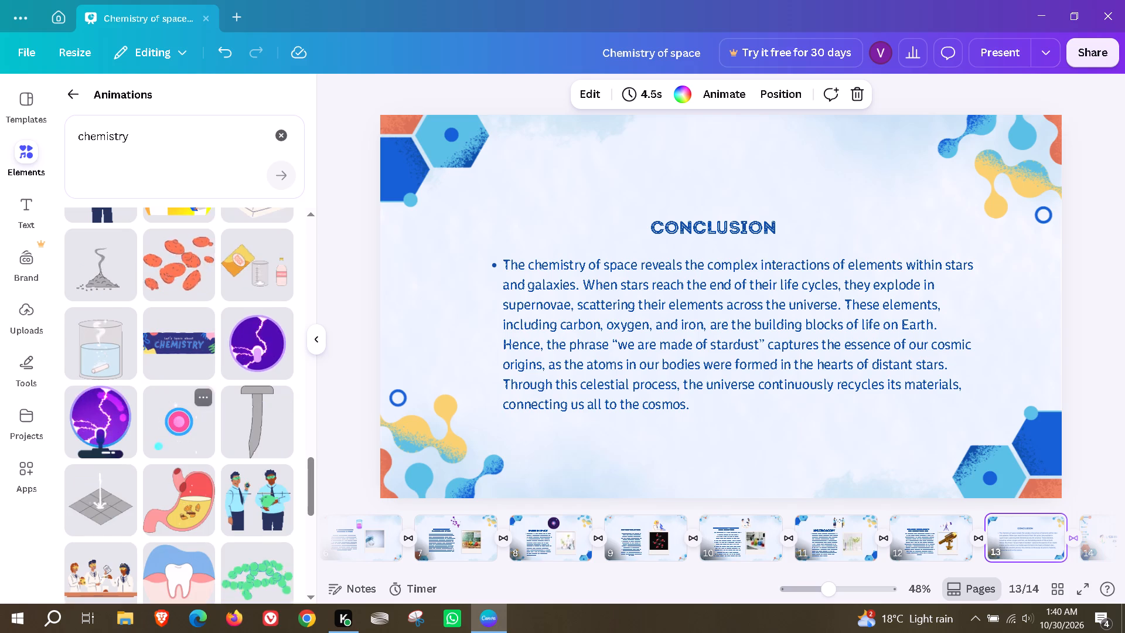
scroll(186, 400, down, 1)
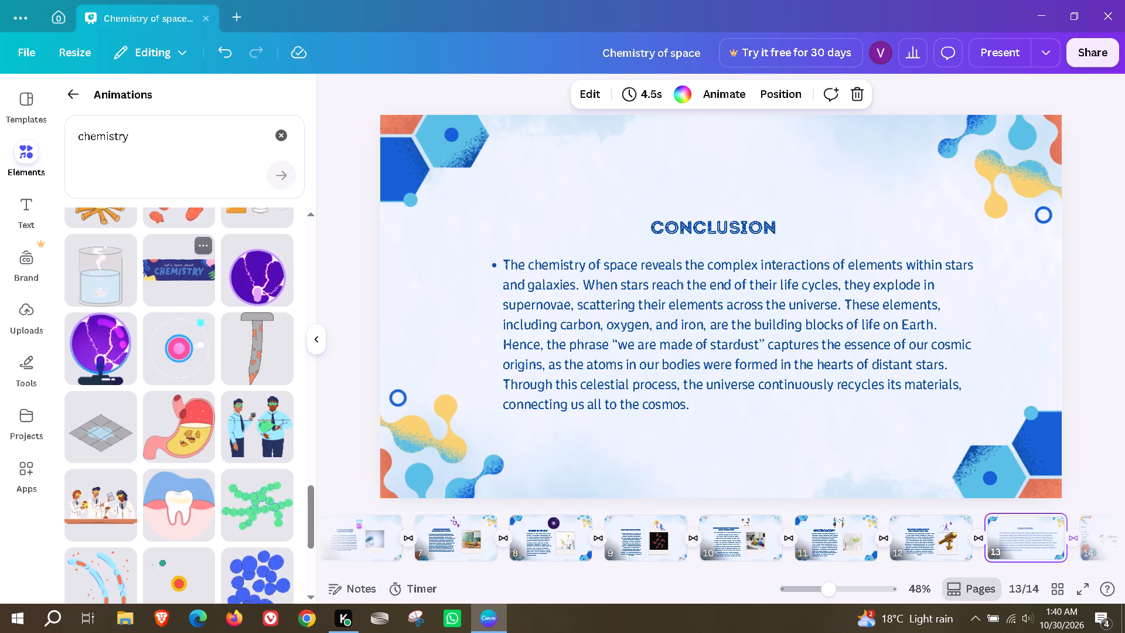
drag(171, 280, 158, 294)
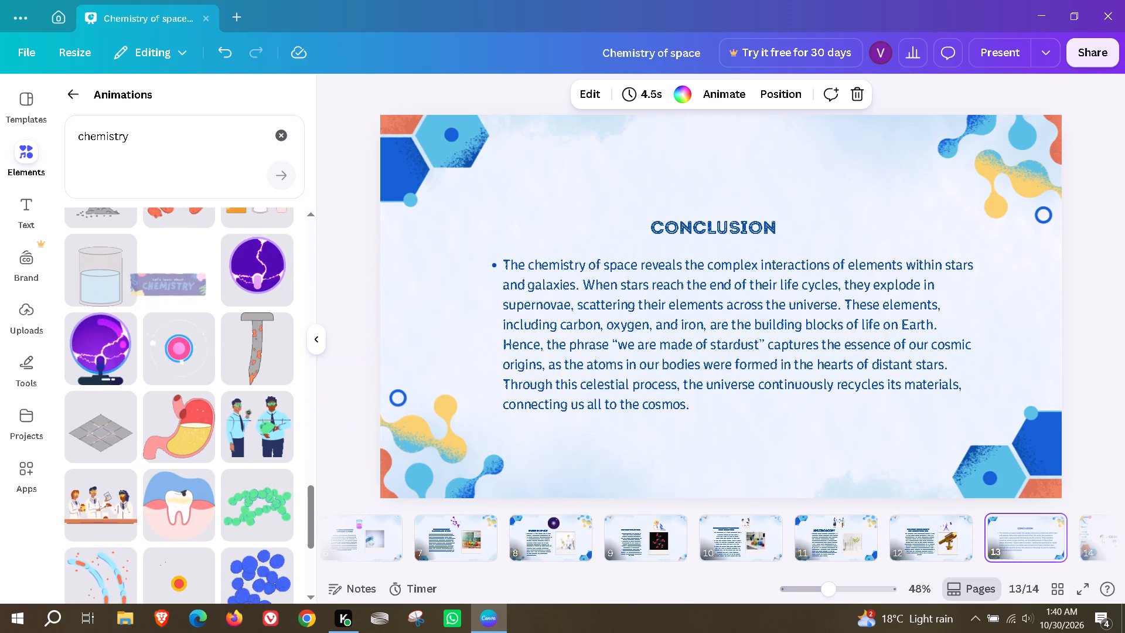
drag(158, 294, 165, 294)
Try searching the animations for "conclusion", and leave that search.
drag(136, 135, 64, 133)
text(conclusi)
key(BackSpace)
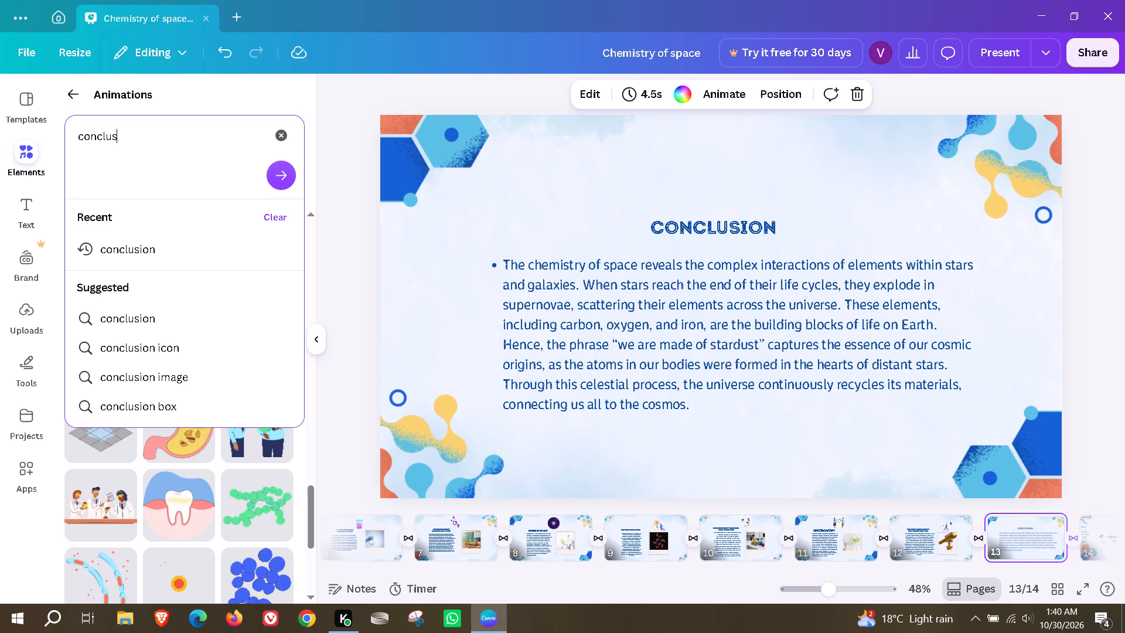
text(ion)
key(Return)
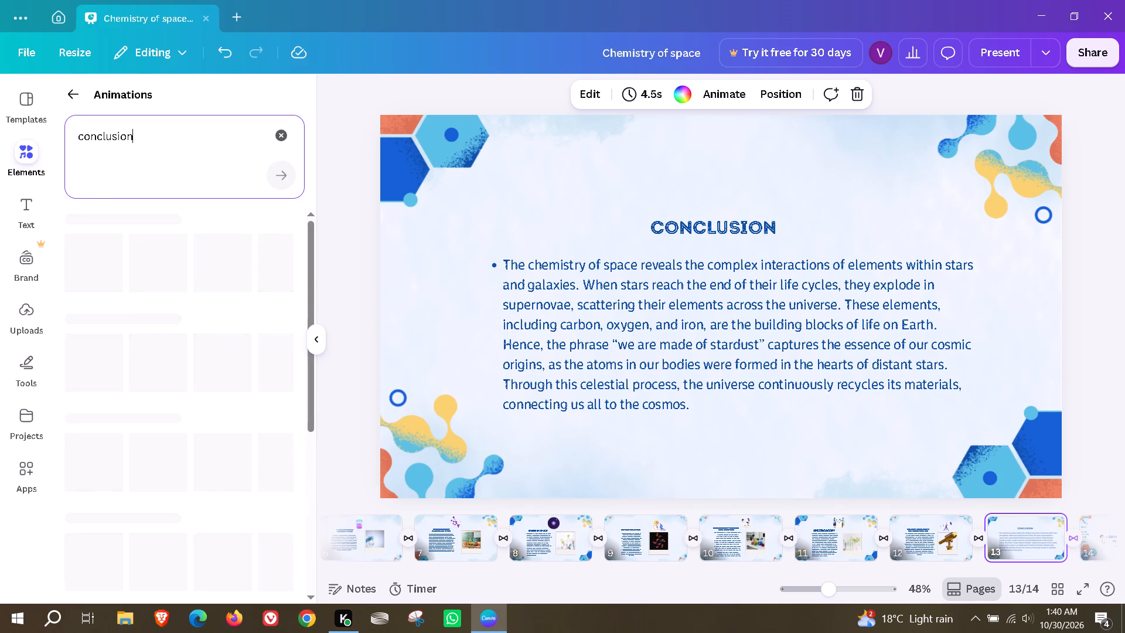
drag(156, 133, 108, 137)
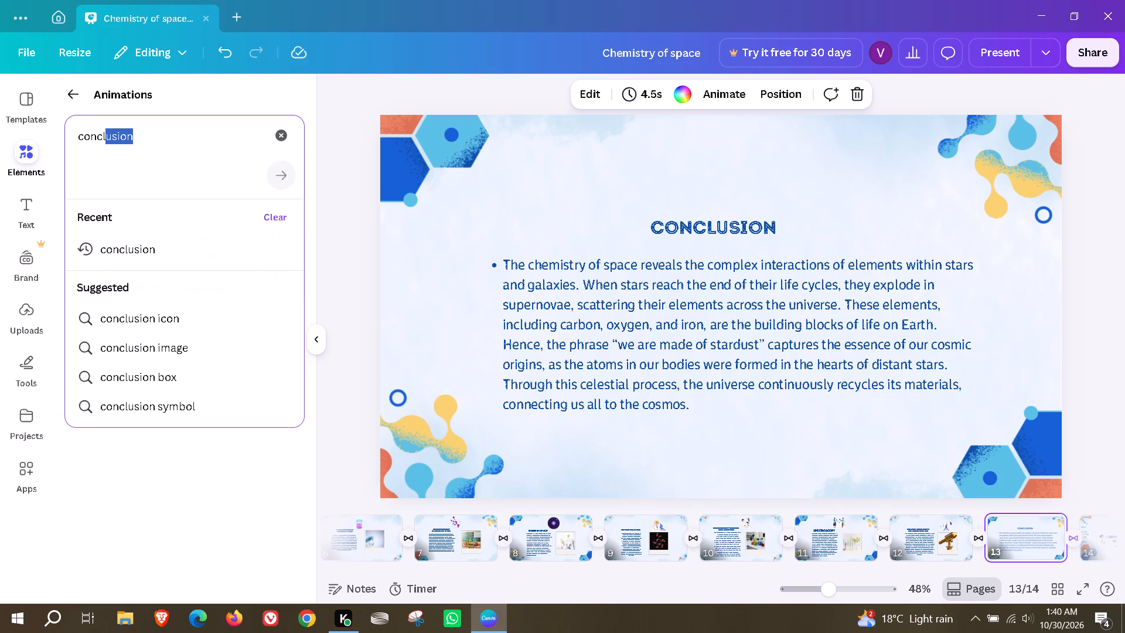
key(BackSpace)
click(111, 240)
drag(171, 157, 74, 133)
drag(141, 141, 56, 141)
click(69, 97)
Search the full animations collection for "chemistry".
click(103, 552)
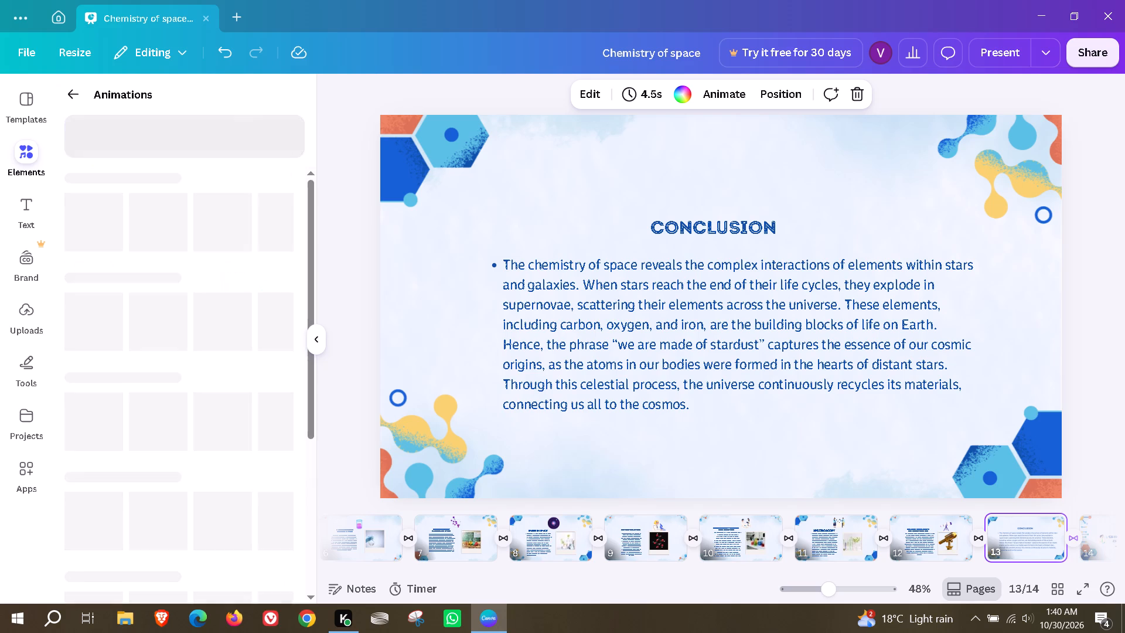
double_click(139, 144)
text(ch)
key(e)
click(145, 245)
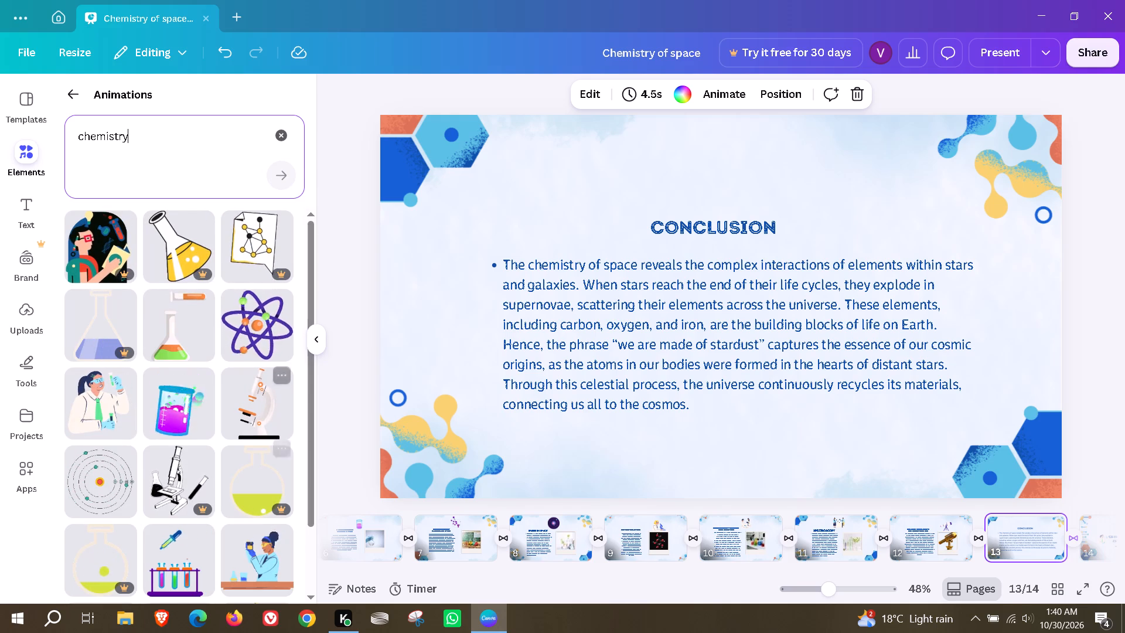
Move the body text and the Conclusion heading on page 13 down to free space above them.
drag(667, 365, 663, 400)
drag(711, 219, 712, 238)
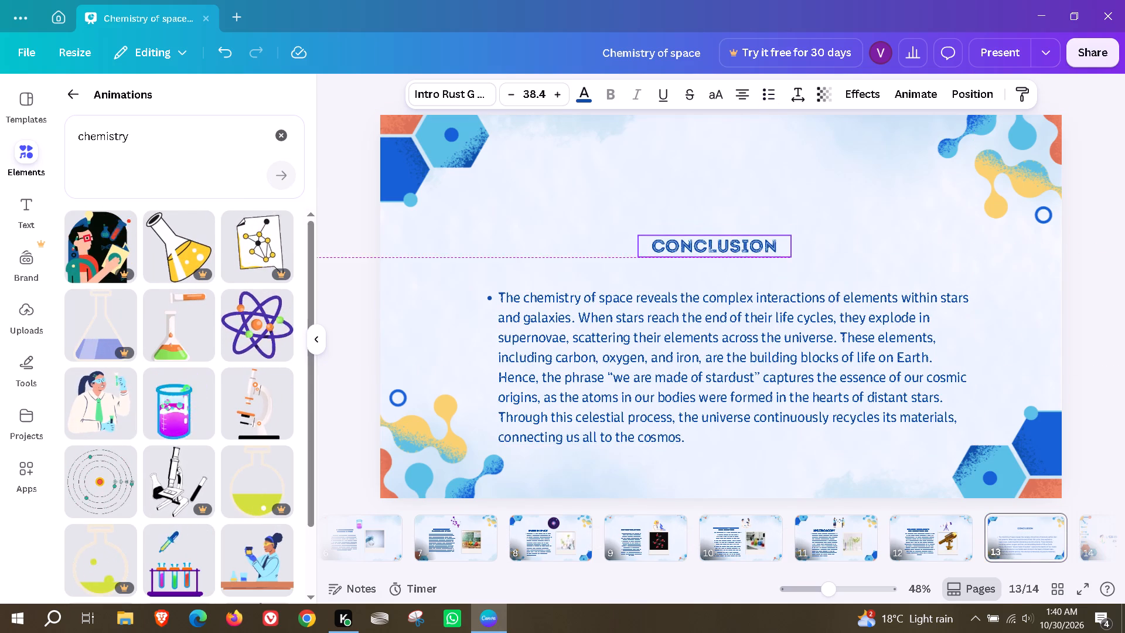
drag(712, 238, 713, 247)
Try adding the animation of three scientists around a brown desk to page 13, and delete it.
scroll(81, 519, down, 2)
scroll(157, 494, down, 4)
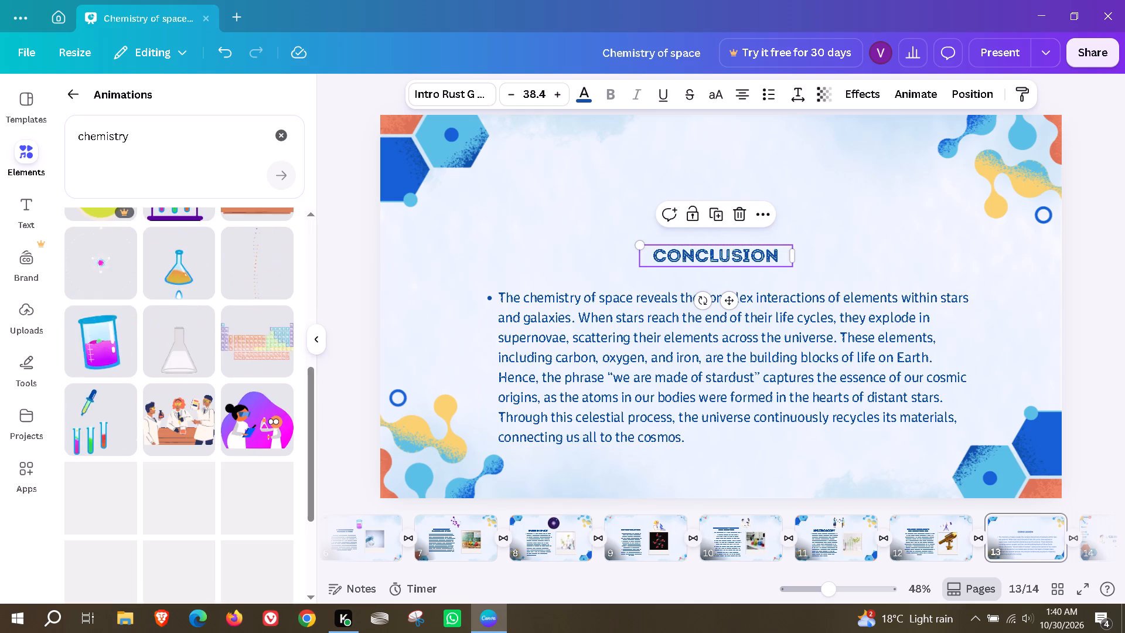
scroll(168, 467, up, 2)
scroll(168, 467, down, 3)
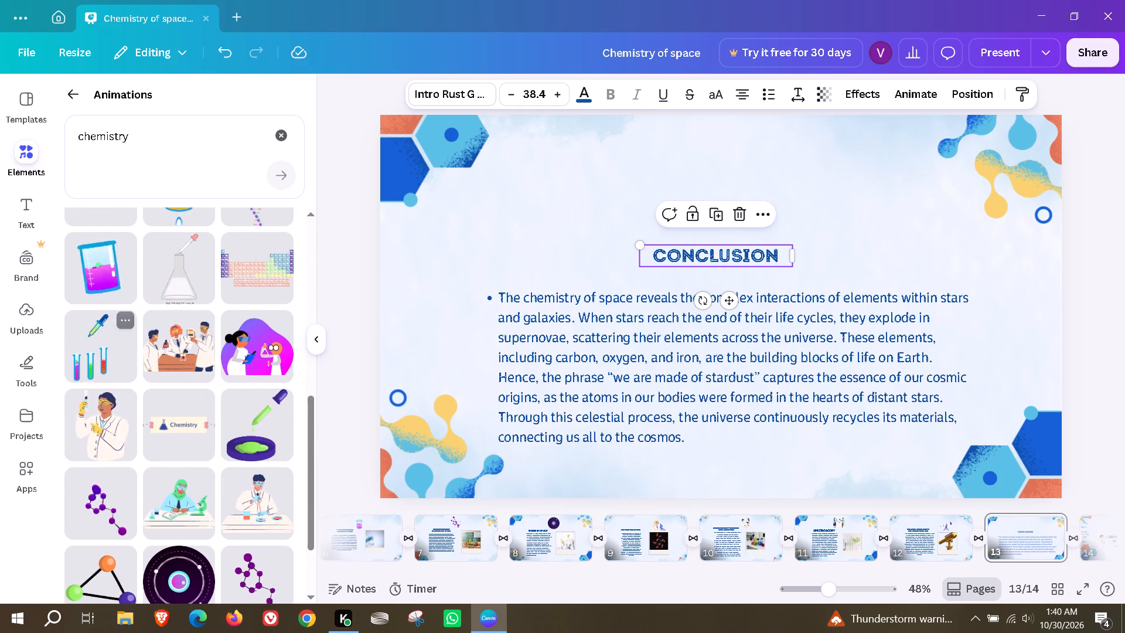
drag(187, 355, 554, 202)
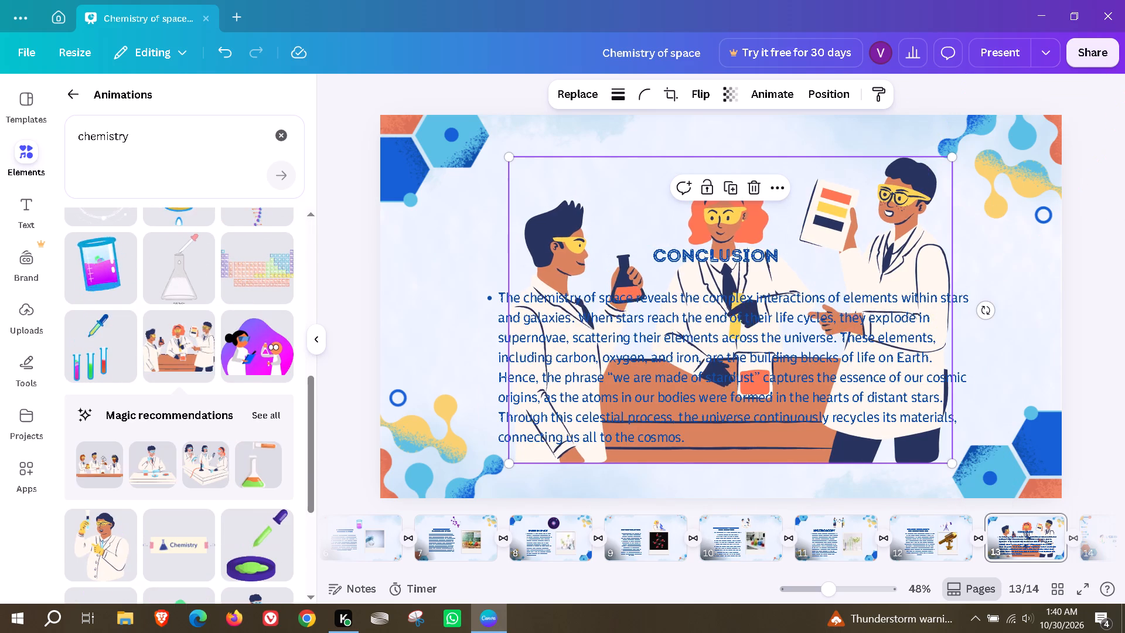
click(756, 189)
Add the animation of three scientists behind a long lab bench to page 13, shrink it and center it above the Conclusion heading.
scroll(130, 467, down, 9)
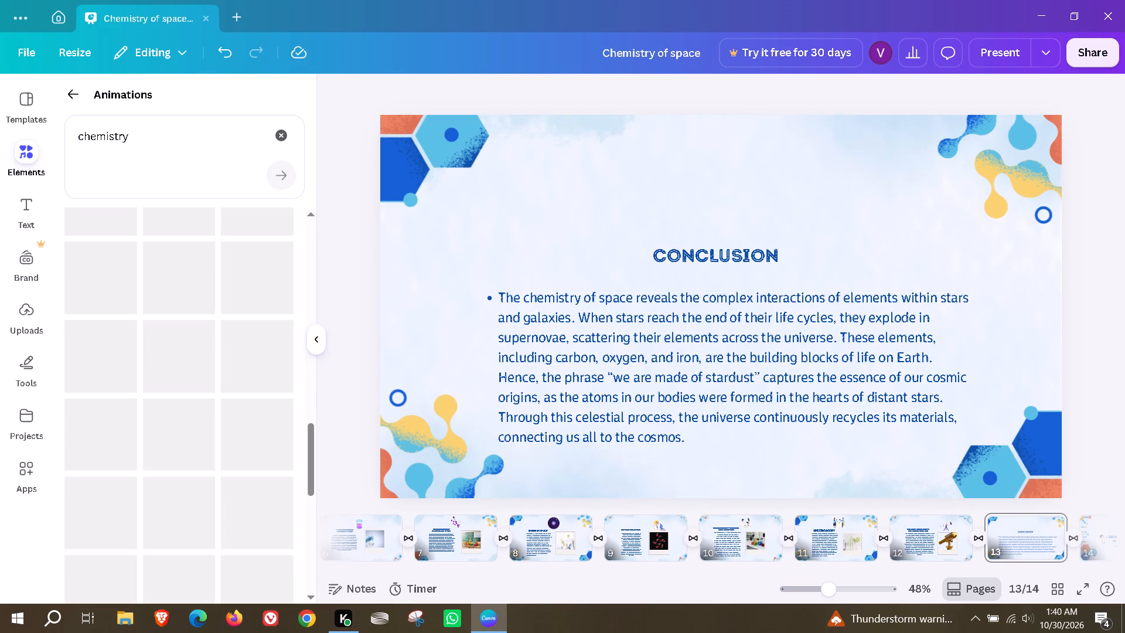
scroll(155, 468, down, 4)
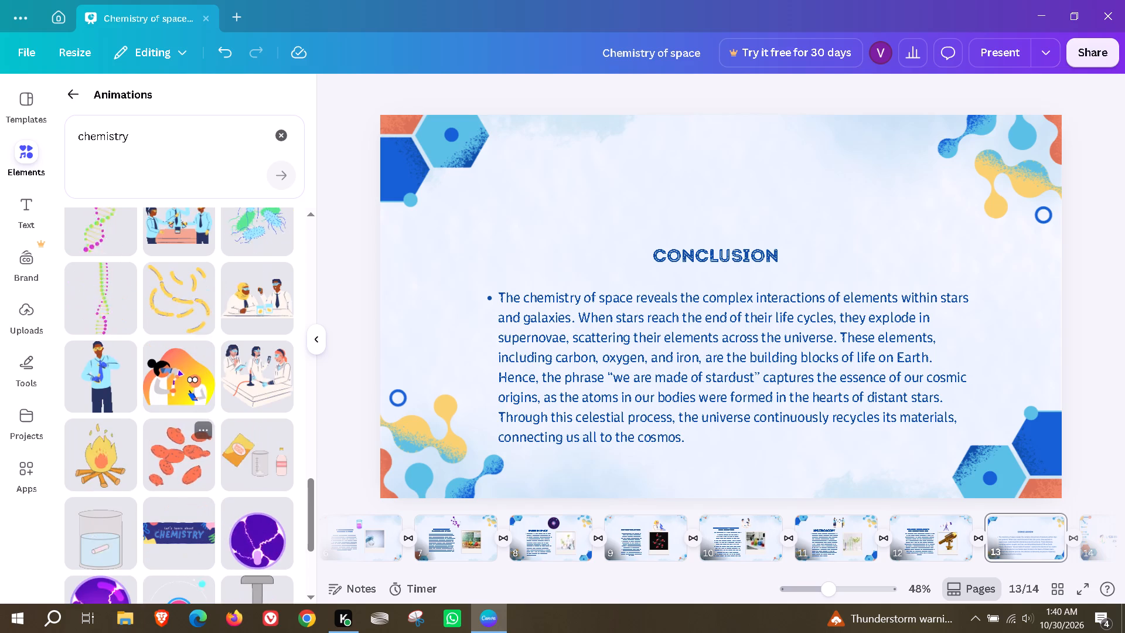
scroll(129, 444, down, 2)
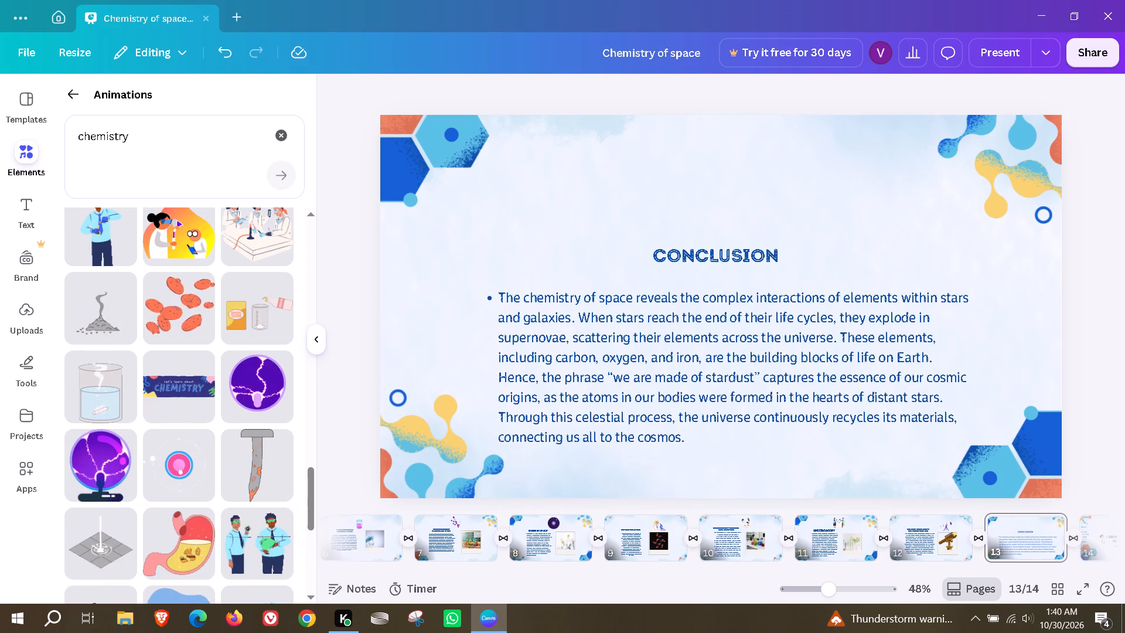
scroll(183, 399, down, 4)
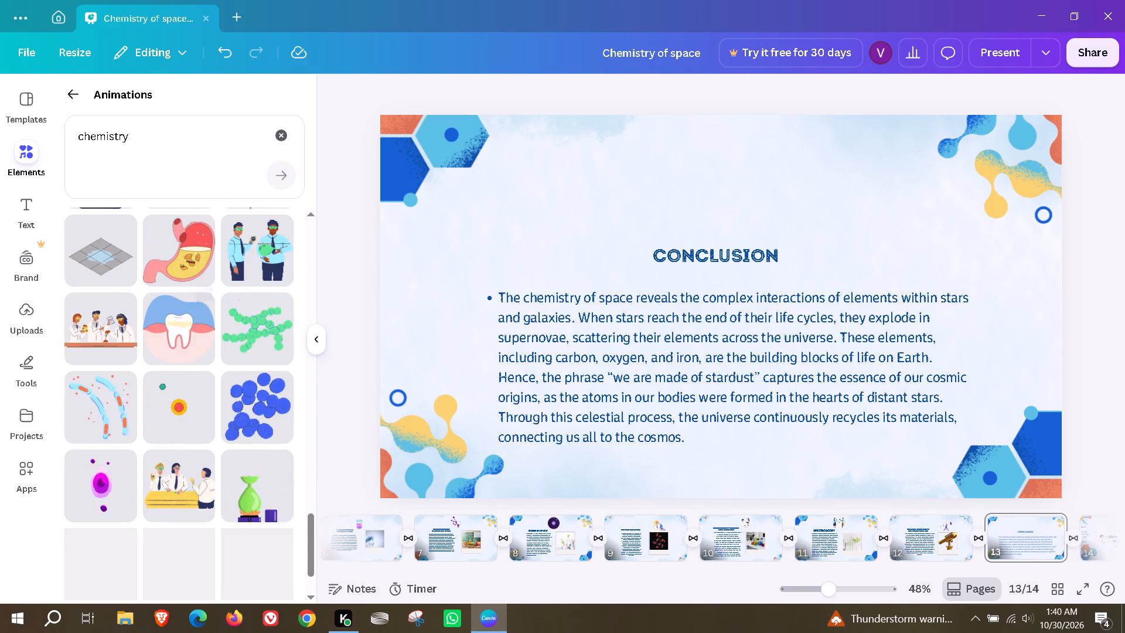
drag(86, 348, 455, 190)
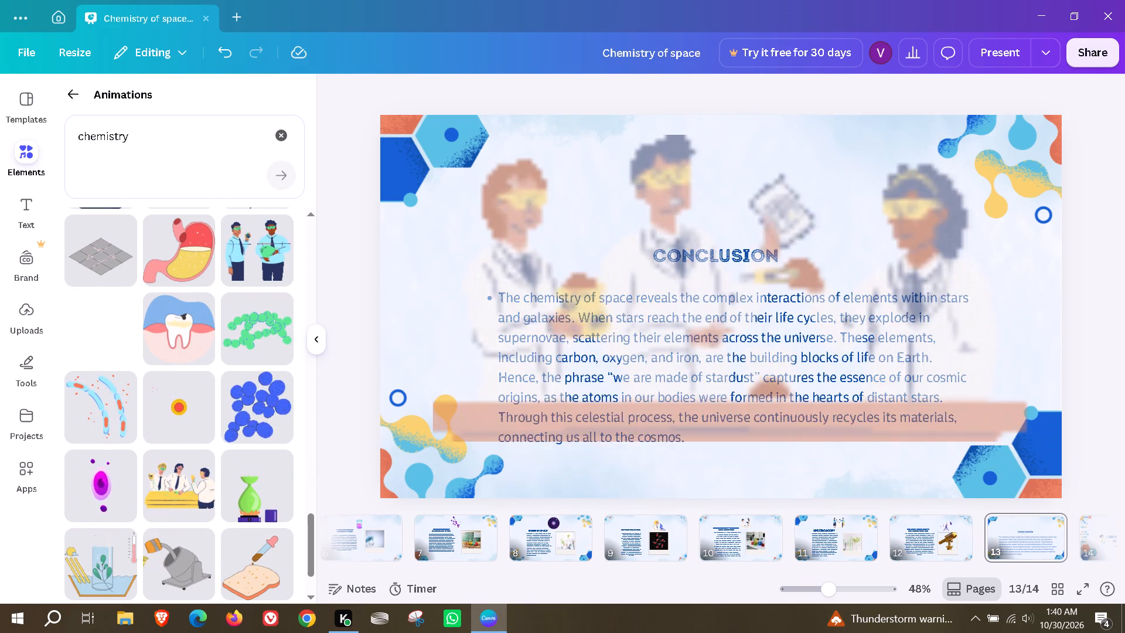
drag(1031, 137, 759, 300)
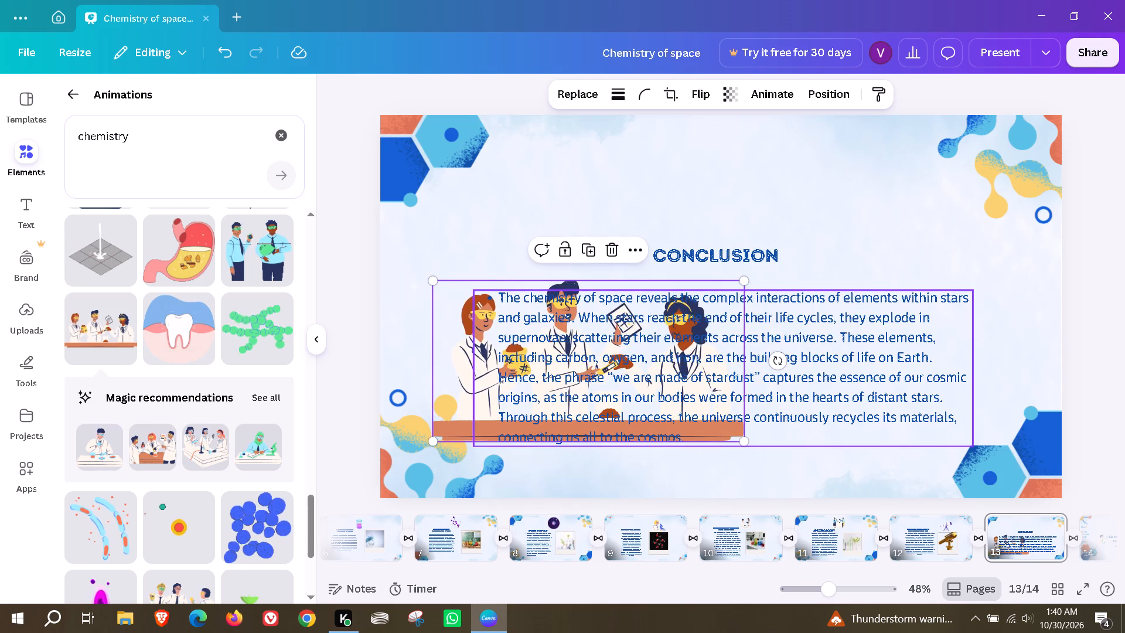
drag(552, 401, 682, 237)
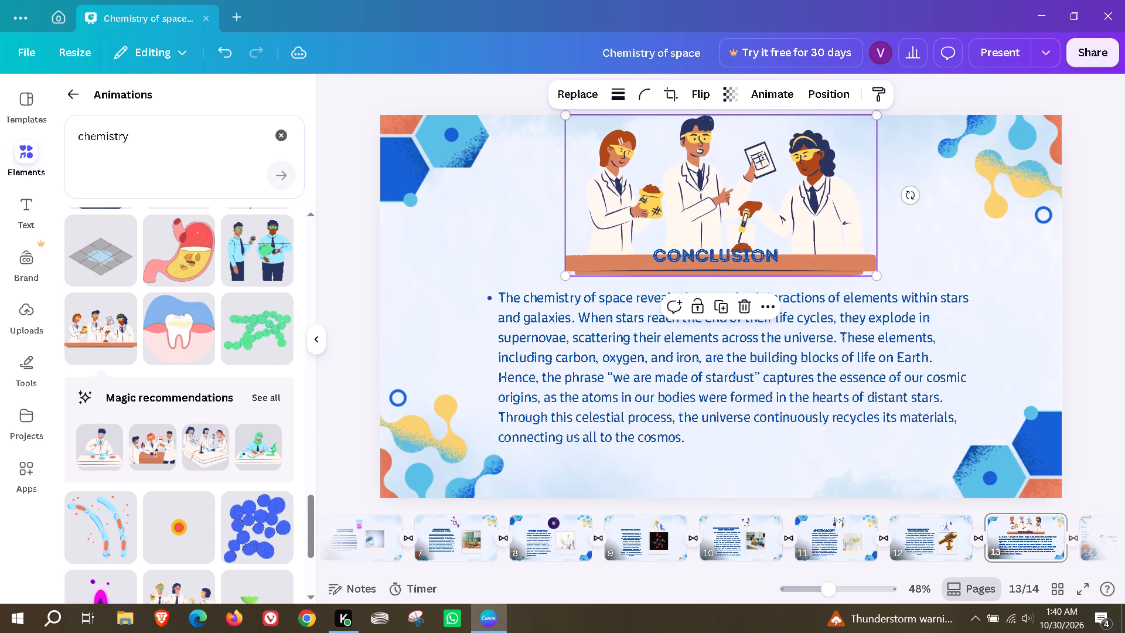
drag(872, 120, 816, 183)
drag(754, 217, 782, 179)
drag(838, 119, 817, 144)
drag(779, 179, 791, 178)
click(892, 240)
Review the closing slide on page 14, and check the slides from page 1 through page 8.
scroll(950, 523, down, 2)
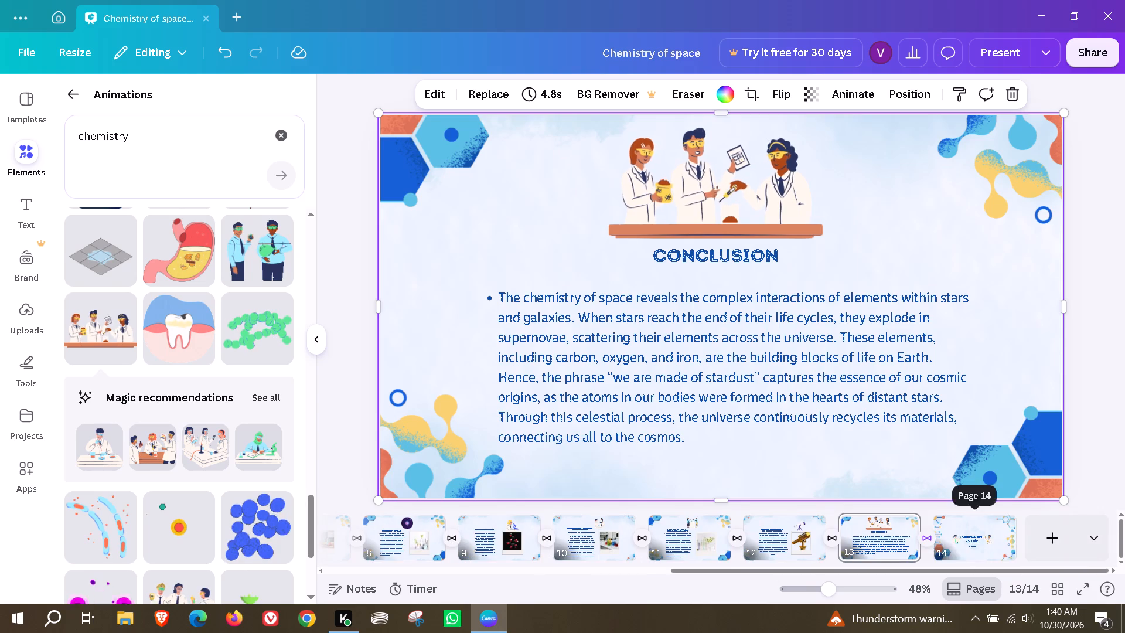
click(946, 549)
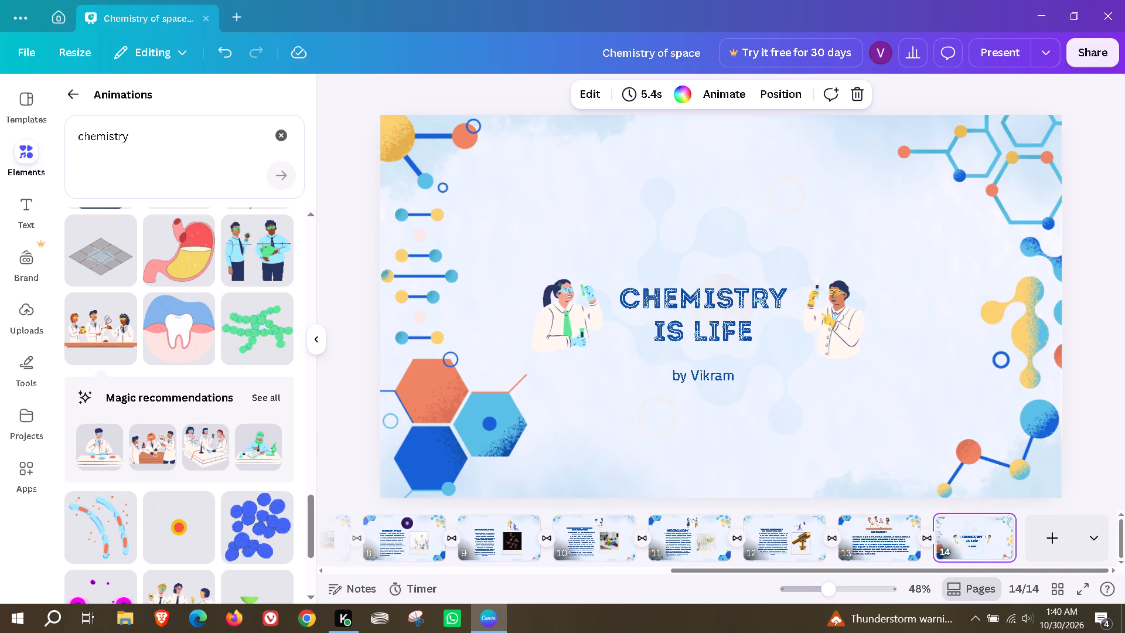
scroll(653, 536, up, 19)
click(376, 532)
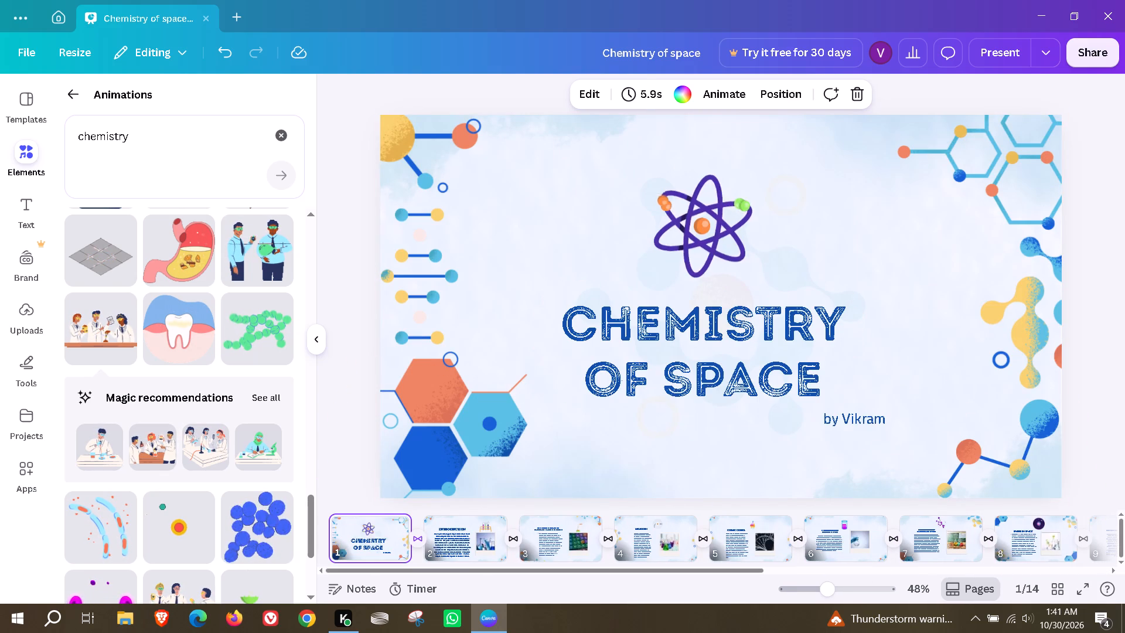
click(472, 542)
click(561, 544)
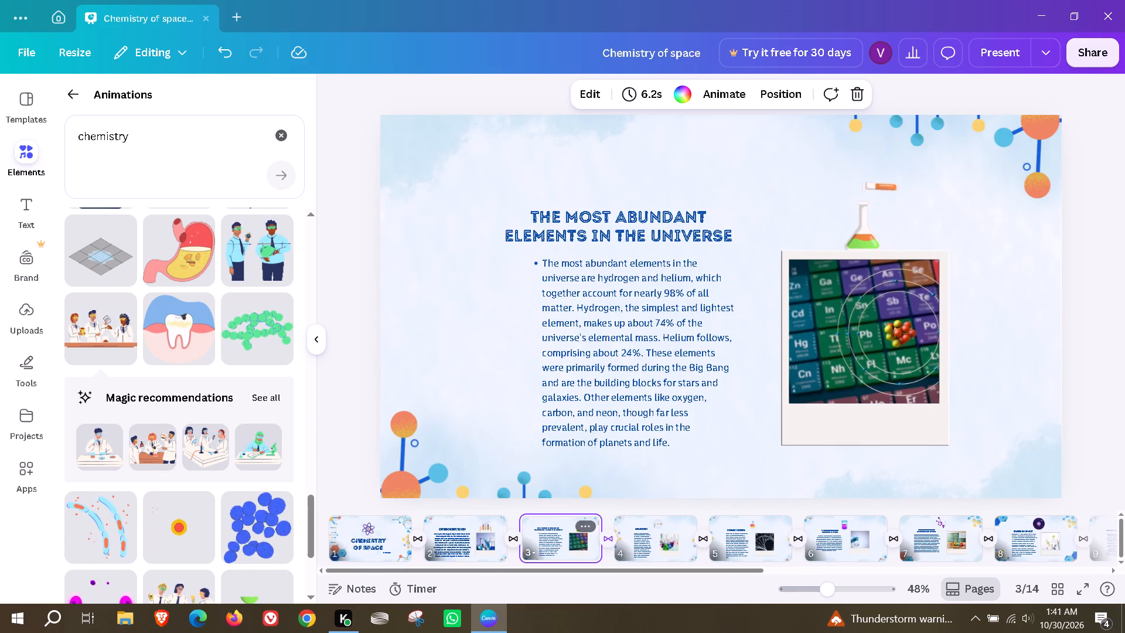
click(654, 554)
click(762, 544)
click(824, 546)
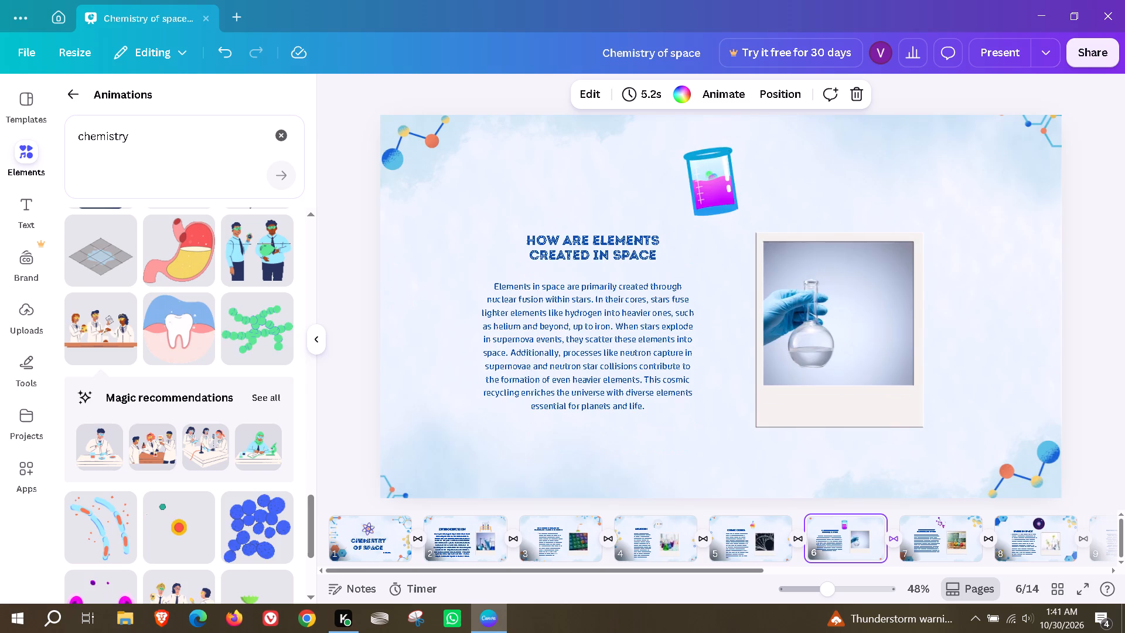
click(916, 547)
scroll(910, 563, down, 1)
click(943, 537)
scroll(623, 550, up, 5)
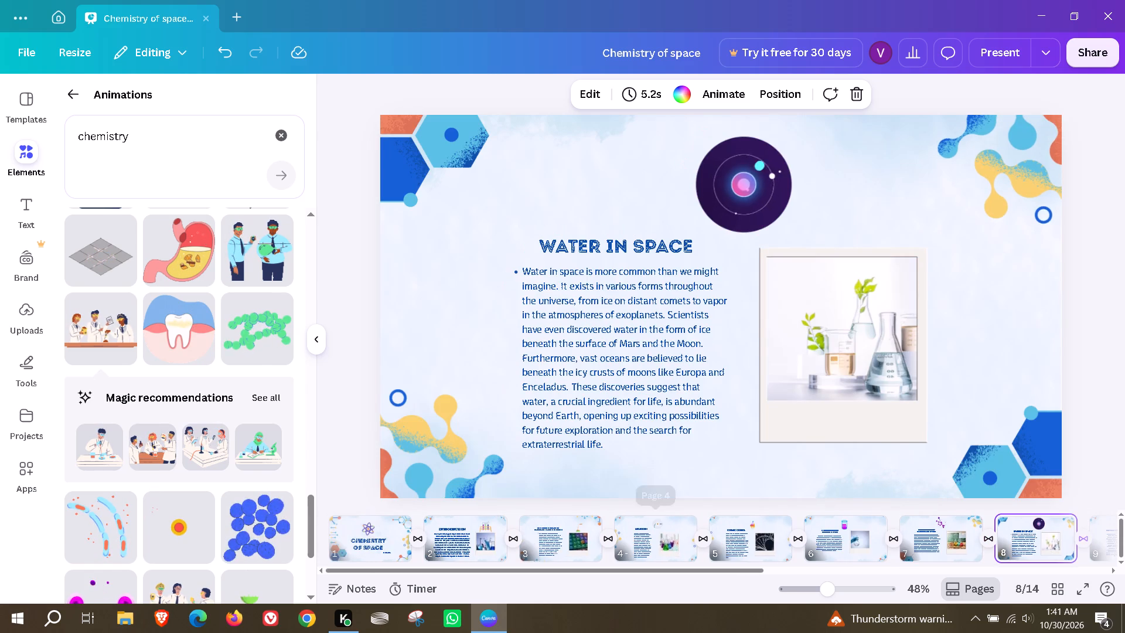
scroll(623, 550, up, 4)
Shrink the molecule and hexagon decorations in all four corners of page 8.
click(387, 474)
drag(521, 424, 459, 455)
click(417, 148)
drag(487, 214, 463, 186)
click(1039, 169)
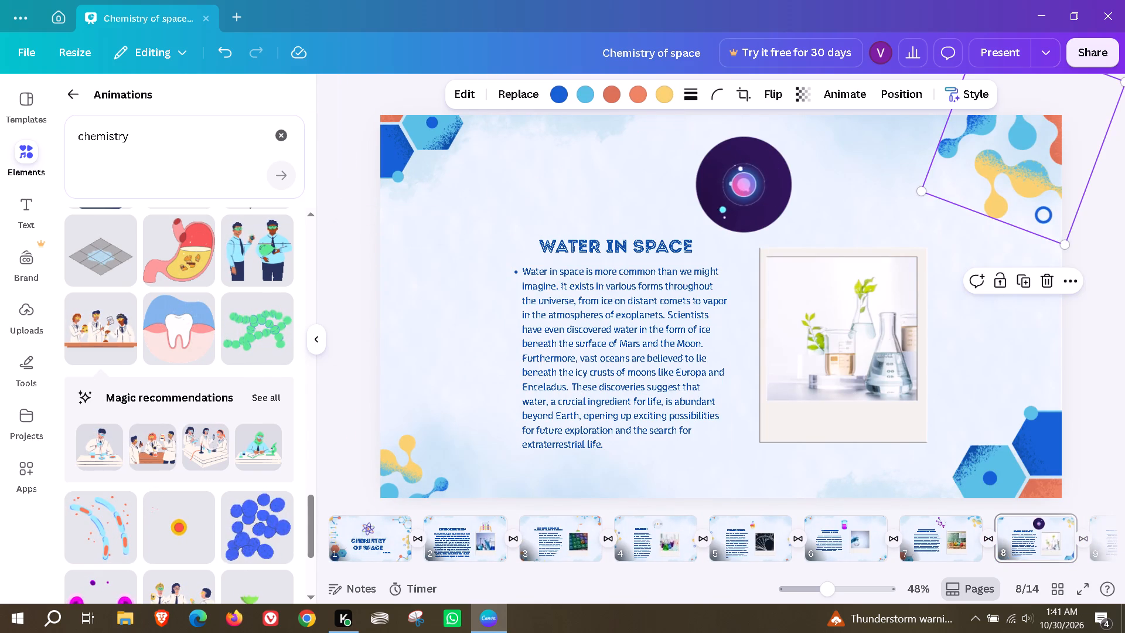
drag(922, 191, 976, 174)
click(975, 439)
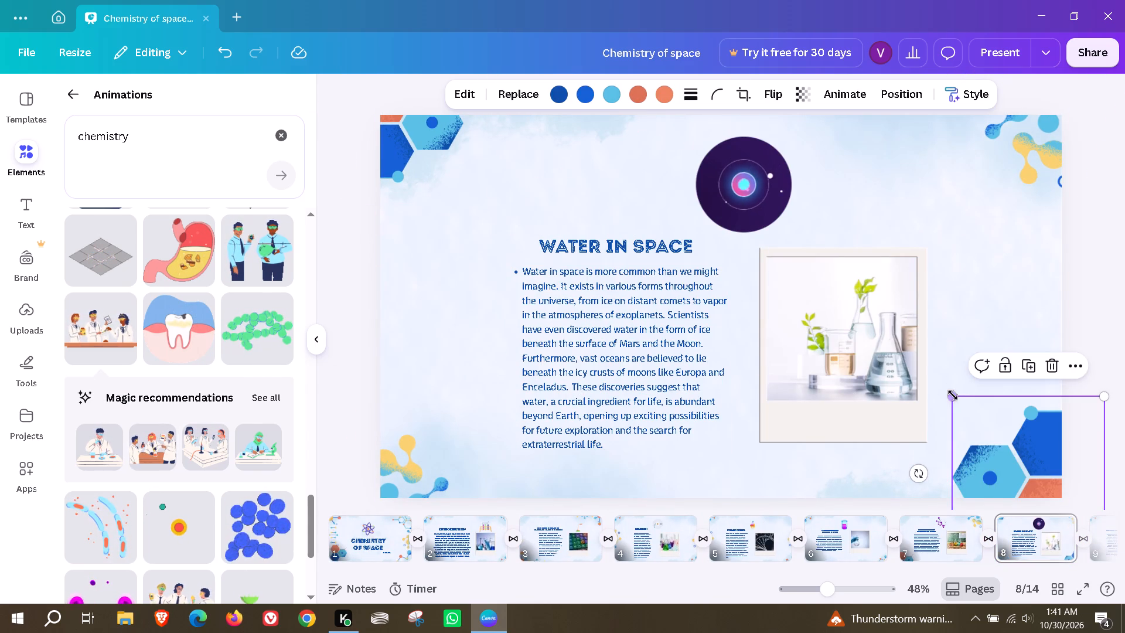
drag(953, 395, 974, 419)
Enlarge the framed photo on page 8 to about 494 by 574, and shift it and the body text slightly to the right.
click(855, 404)
drag(930, 445, 943, 451)
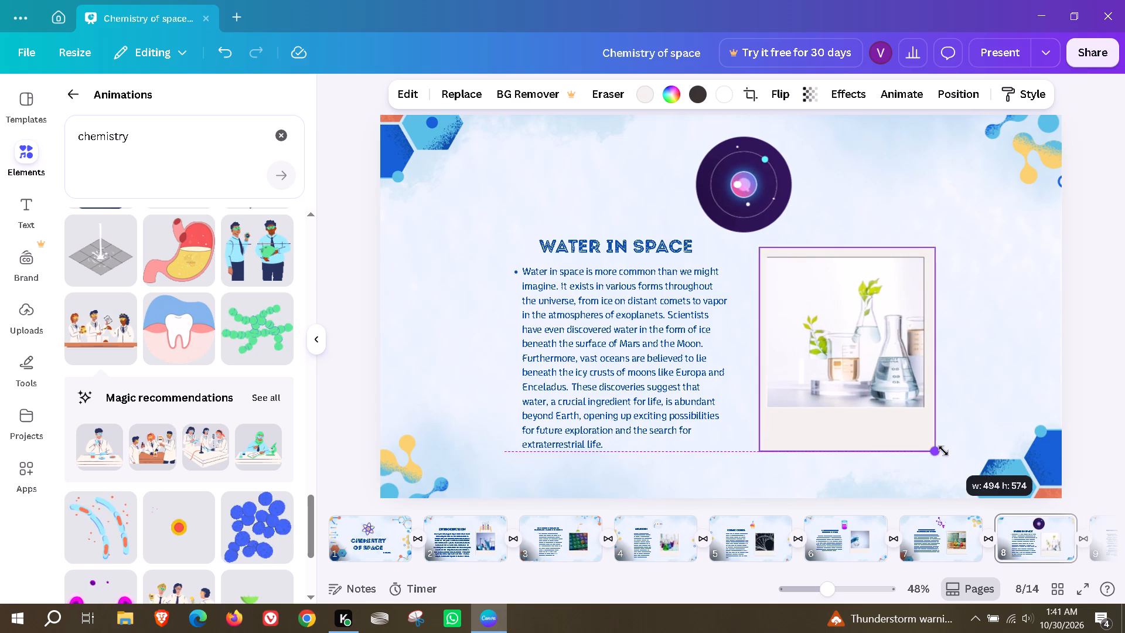
drag(943, 451, 945, 451)
click(972, 400)
drag(879, 384, 896, 383)
drag(680, 382, 686, 380)
Enlarge the framed photo on page 2 slightly and shift the test-tube rack animation above it a little to the right.
click(731, 218)
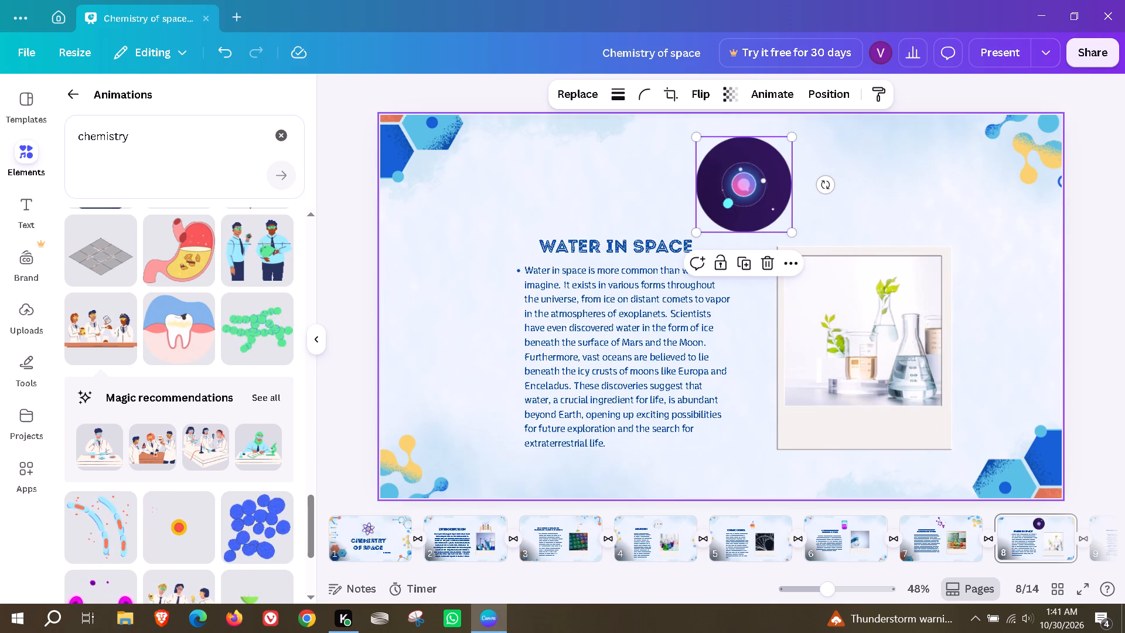
scroll(567, 525, up, 5)
click(373, 535)
click(462, 539)
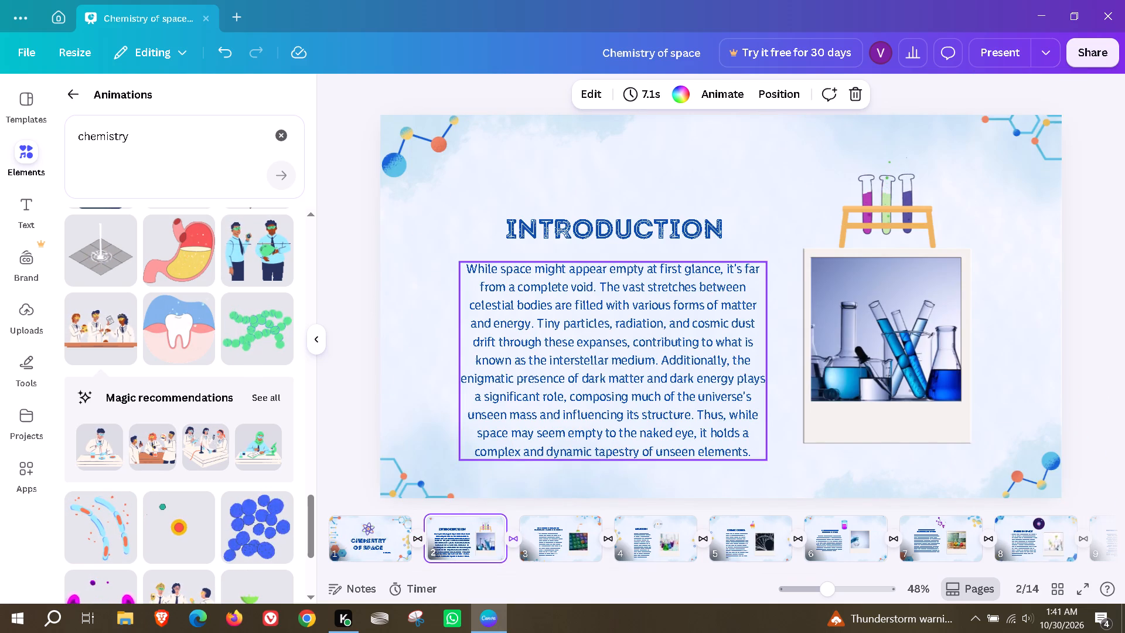
click(888, 436)
drag(974, 440, 977, 445)
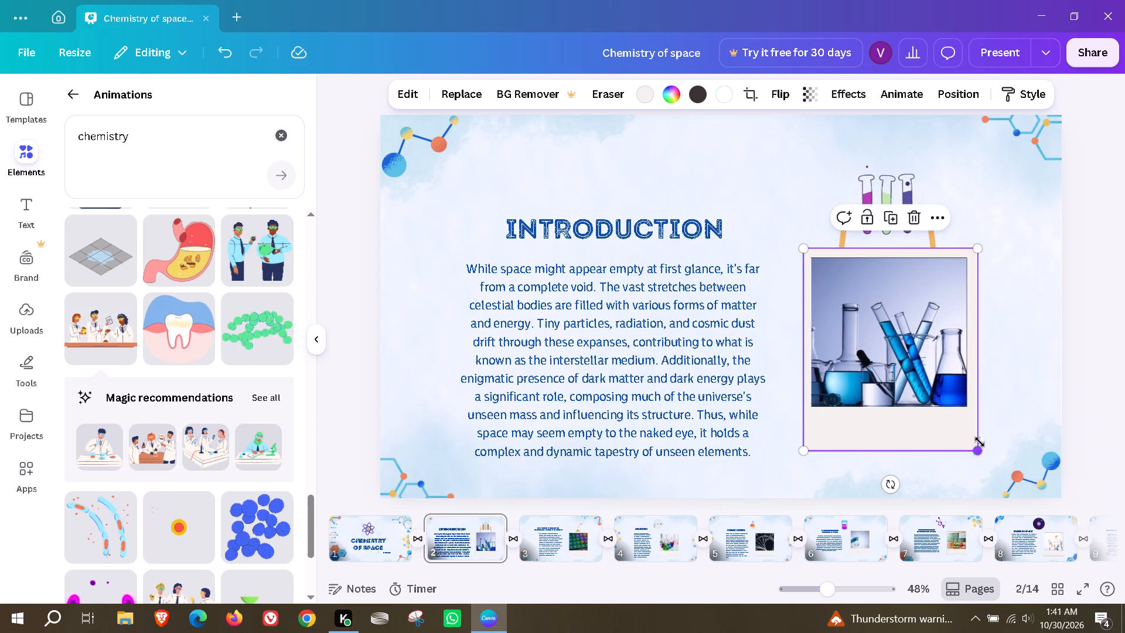
click(1013, 380)
drag(902, 226, 908, 226)
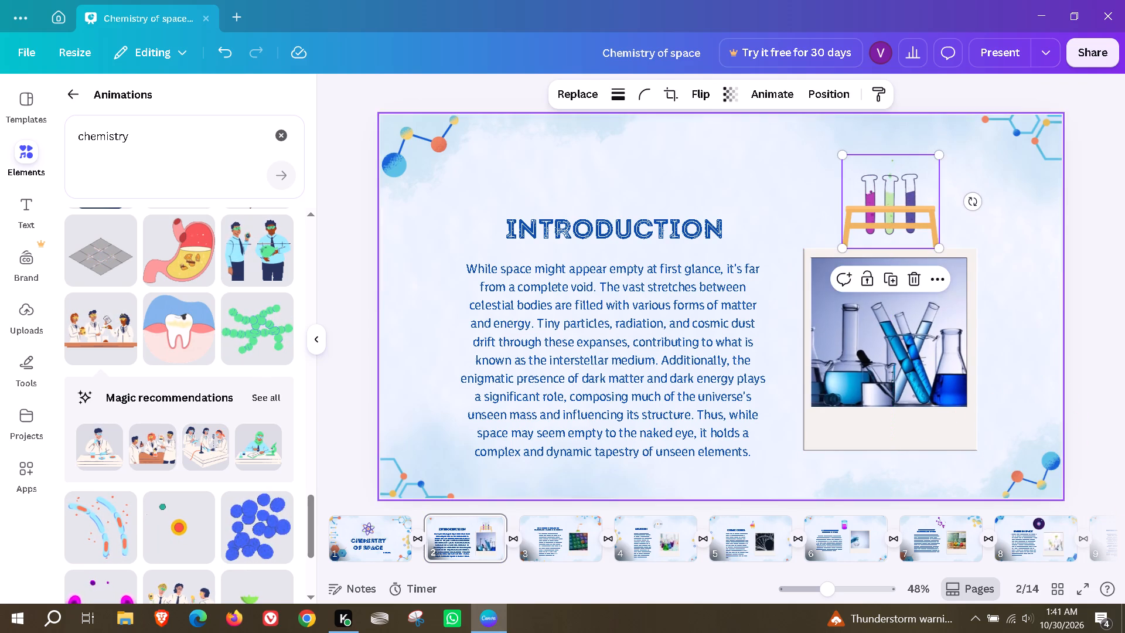
Shrink the Introduction heading on page 2 to size 51.3 and center it closely above the body text.
click(1039, 343)
click(639, 224)
drag(731, 253, 705, 239)
click(749, 233)
drag(608, 235, 622, 249)
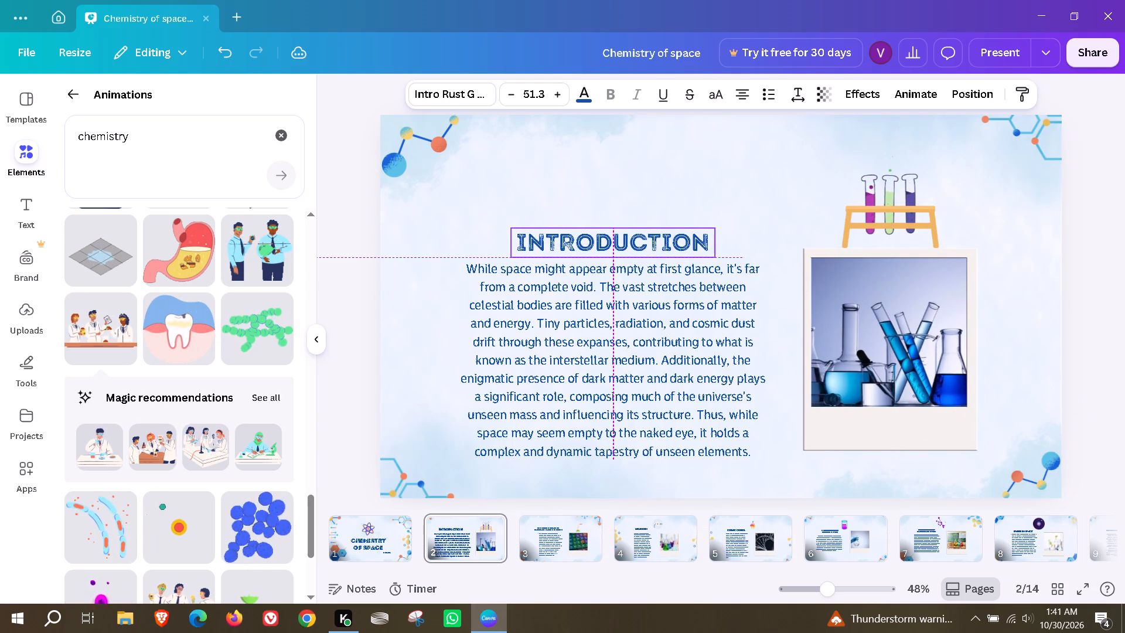
drag(622, 249, 622, 242)
Widen the Hydrogen body text on page 4, place it beside the framed photo, and move the heading down to sit above it.
click(541, 525)
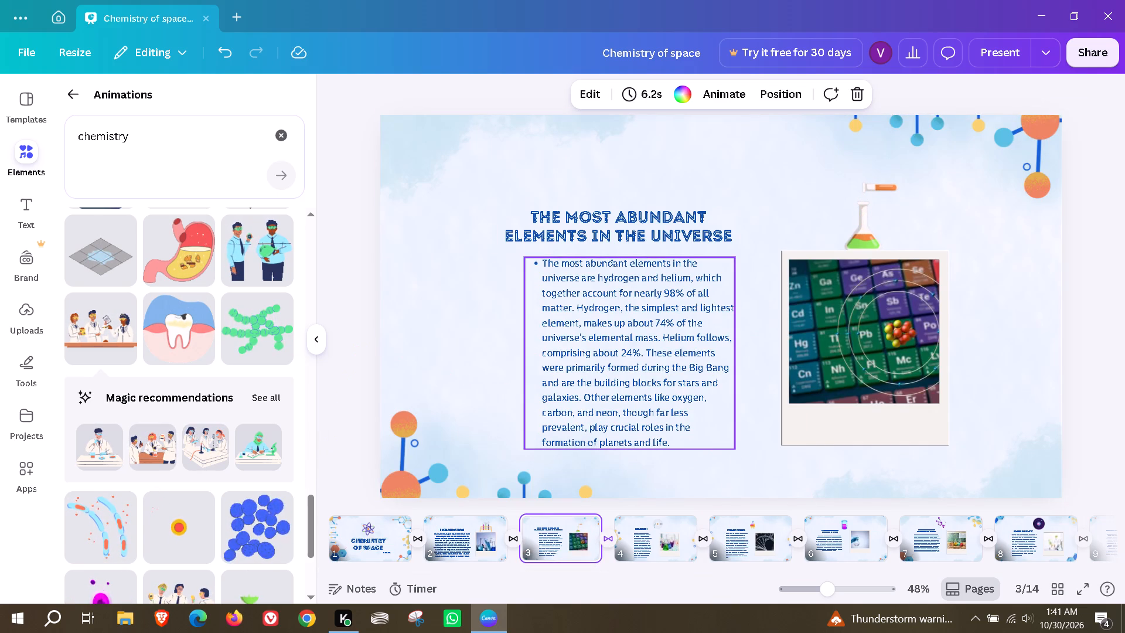
click(650, 546)
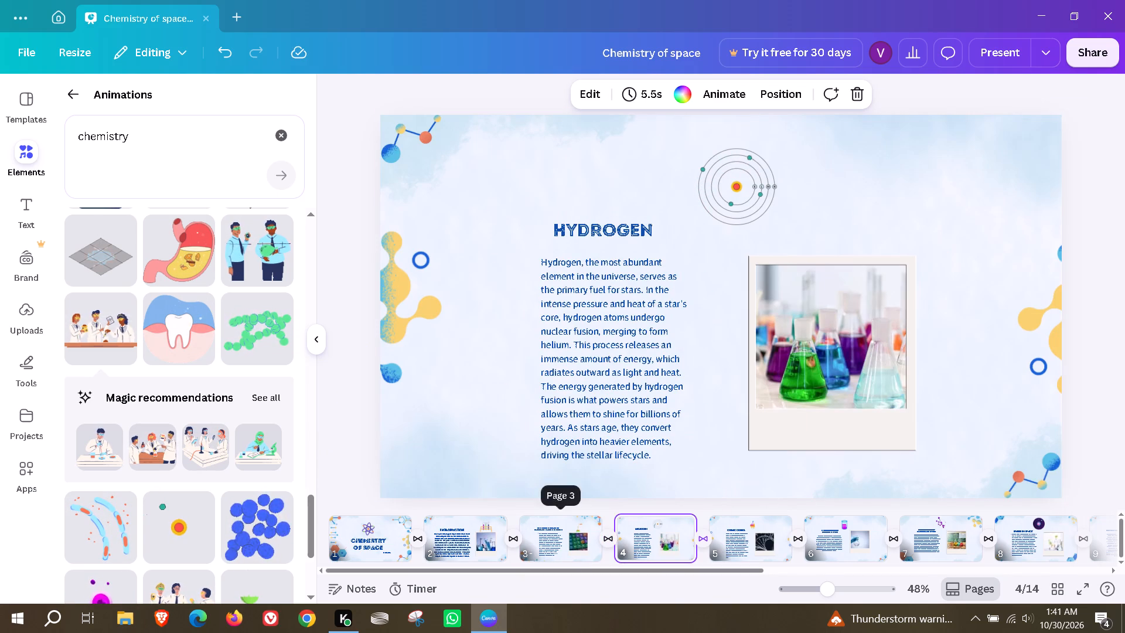
click(608, 379)
click(542, 358)
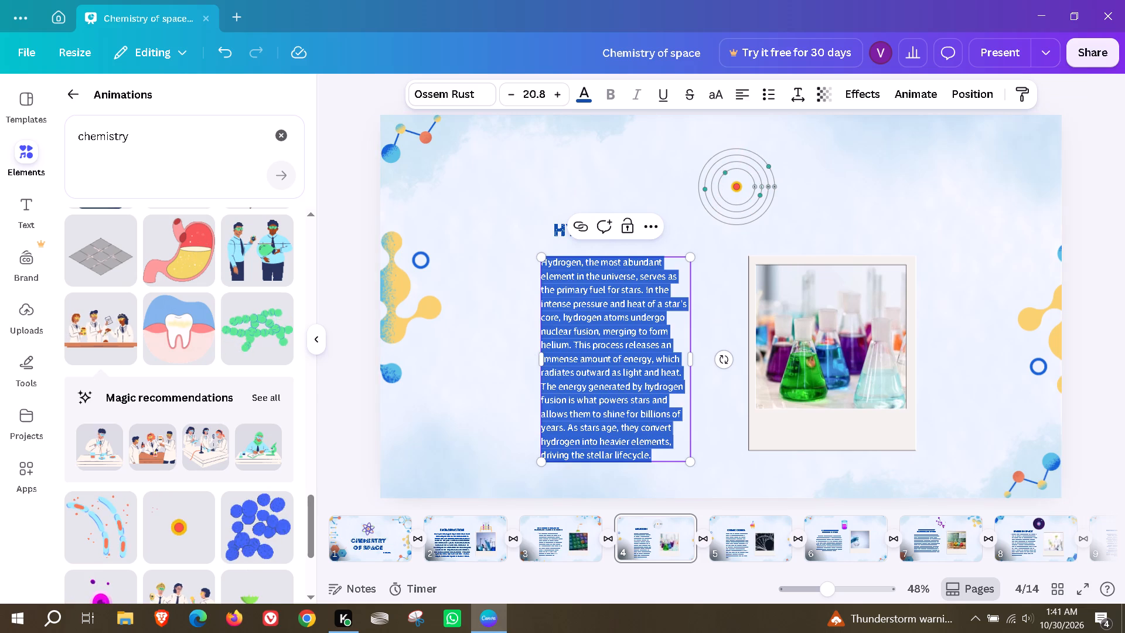
drag(538, 363, 512, 363)
click(615, 461)
drag(618, 368, 629, 382)
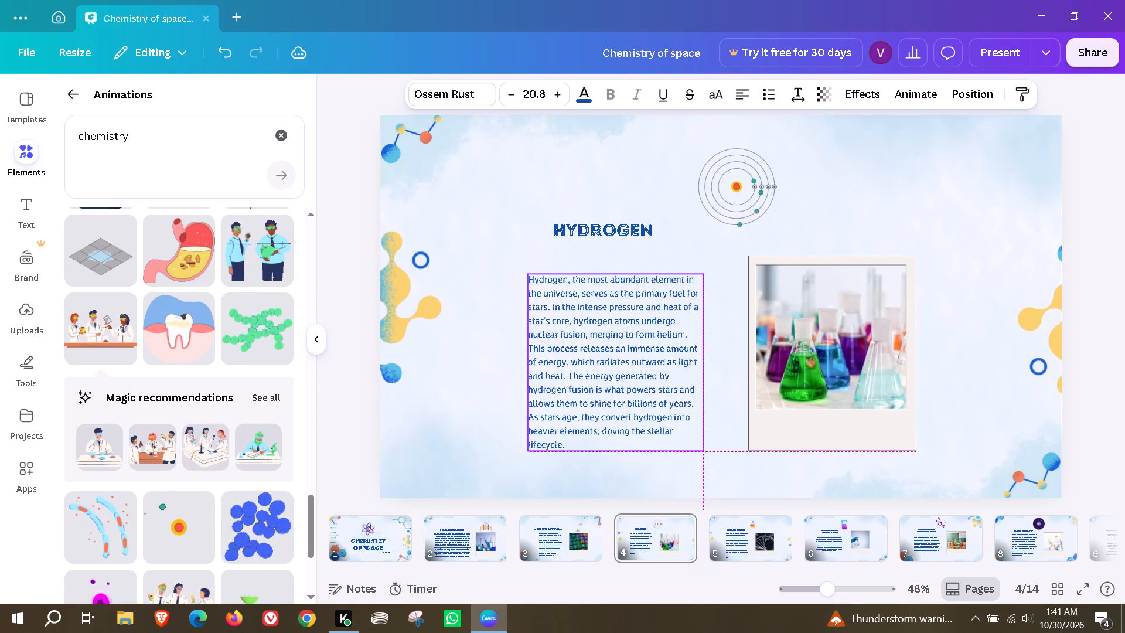
drag(629, 382, 629, 388)
drag(619, 226, 629, 249)
Widen the Cosmic Clouds body text on page 5 slightly towards the left.
click(724, 540)
click(645, 335)
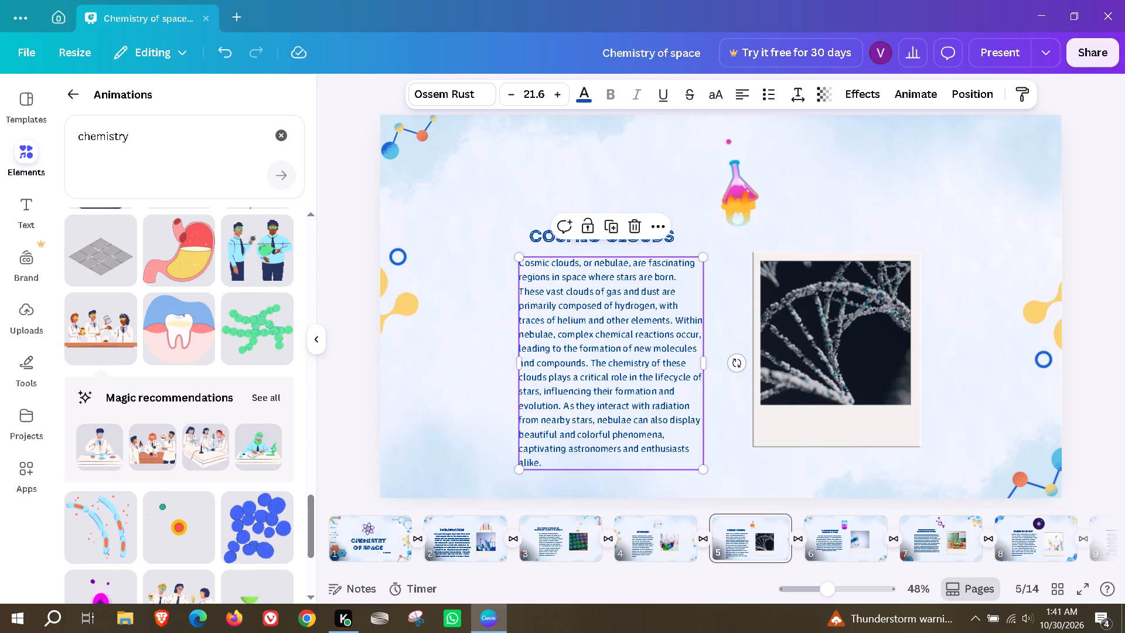
drag(518, 358, 507, 358)
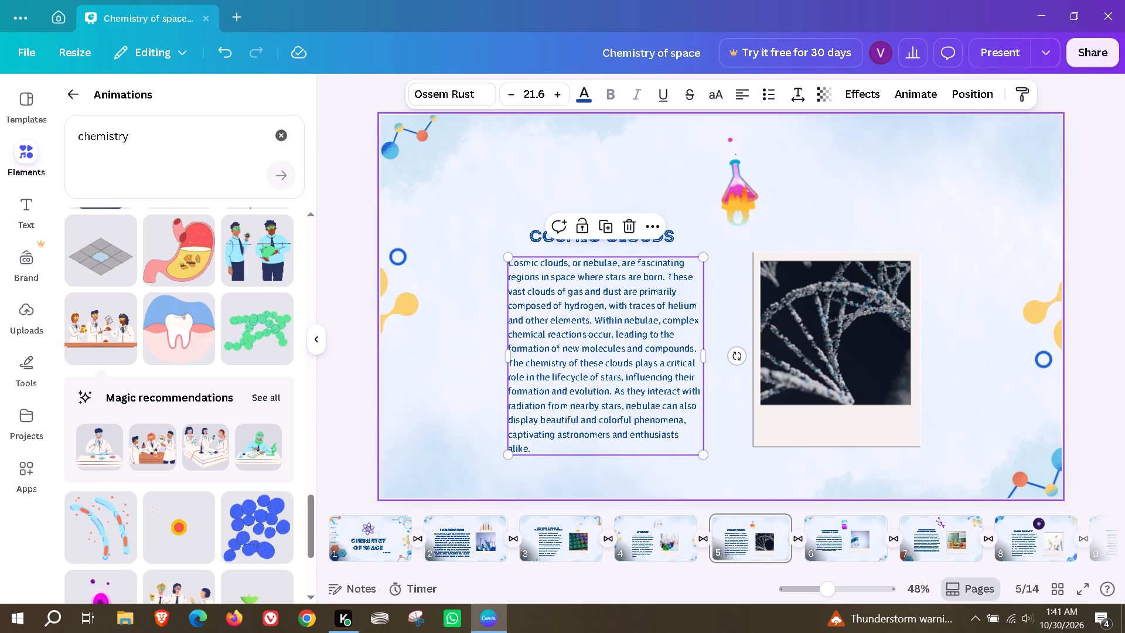
Enlarge the interstellar space body text on page 7 to size 20.5, widen it, and reposition it with its heading beside the photo.
click(806, 533)
click(828, 537)
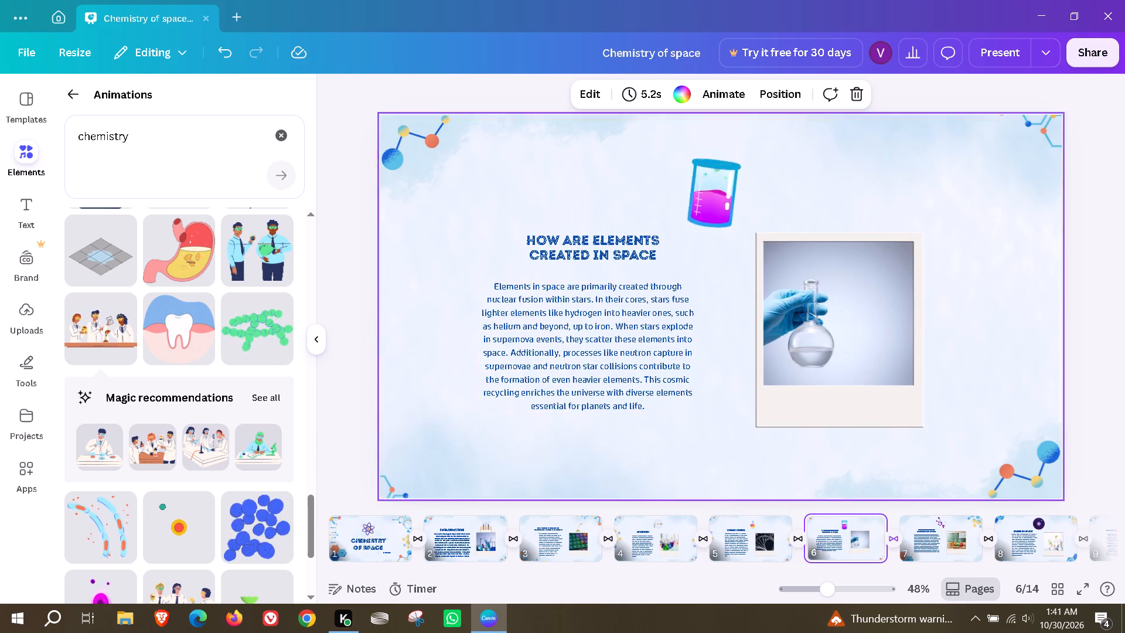
click(633, 245)
click(935, 538)
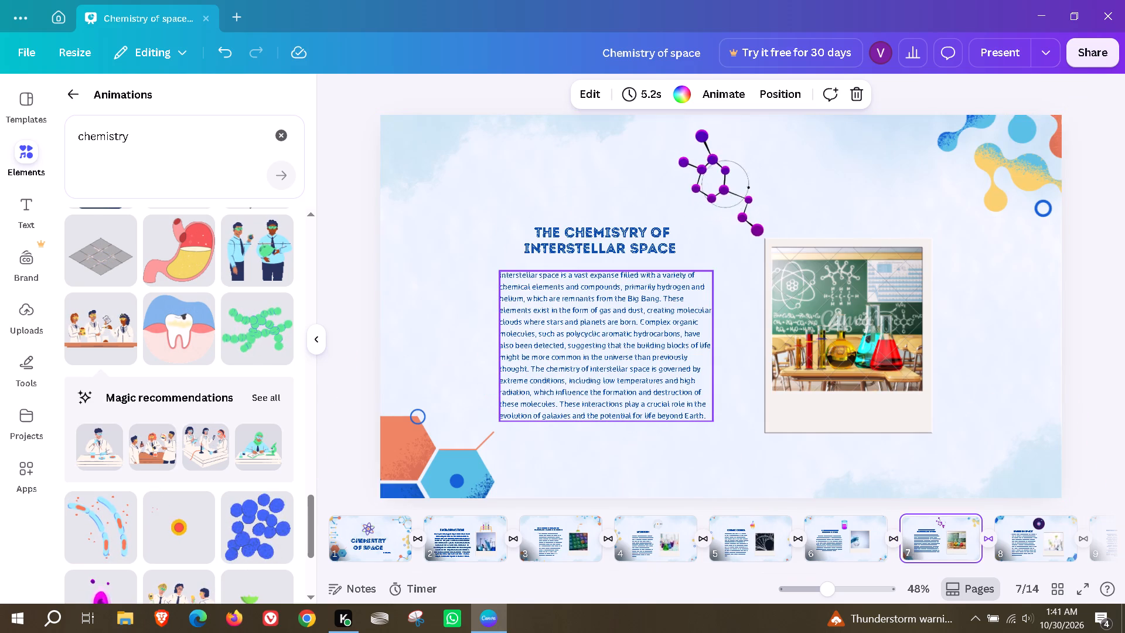
click(709, 412)
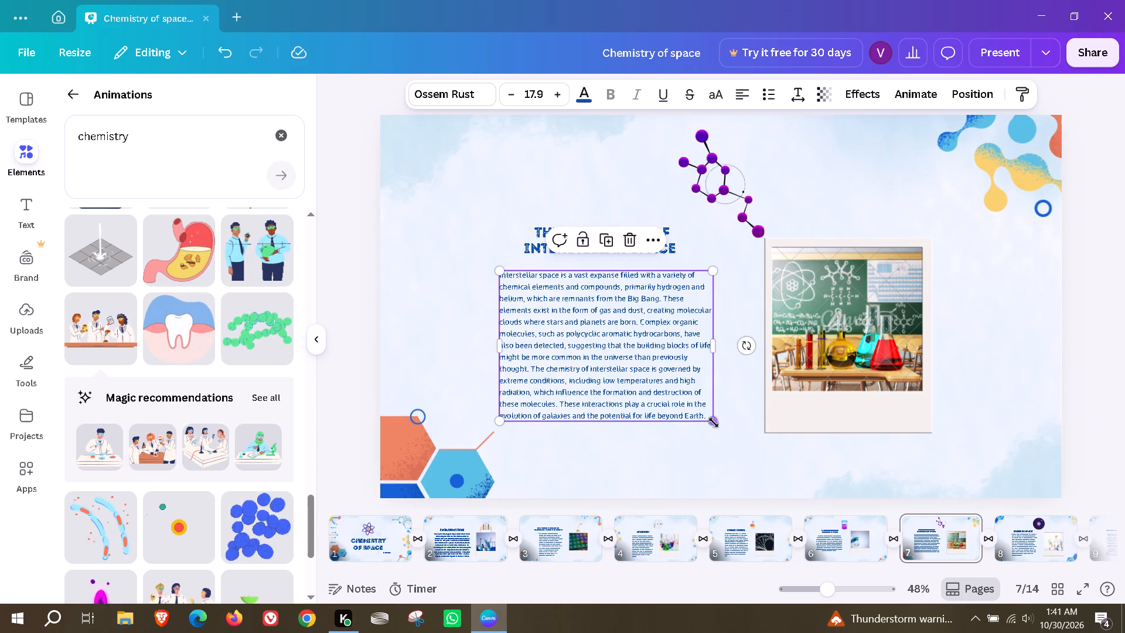
drag(714, 423, 732, 464)
drag(657, 402, 643, 396)
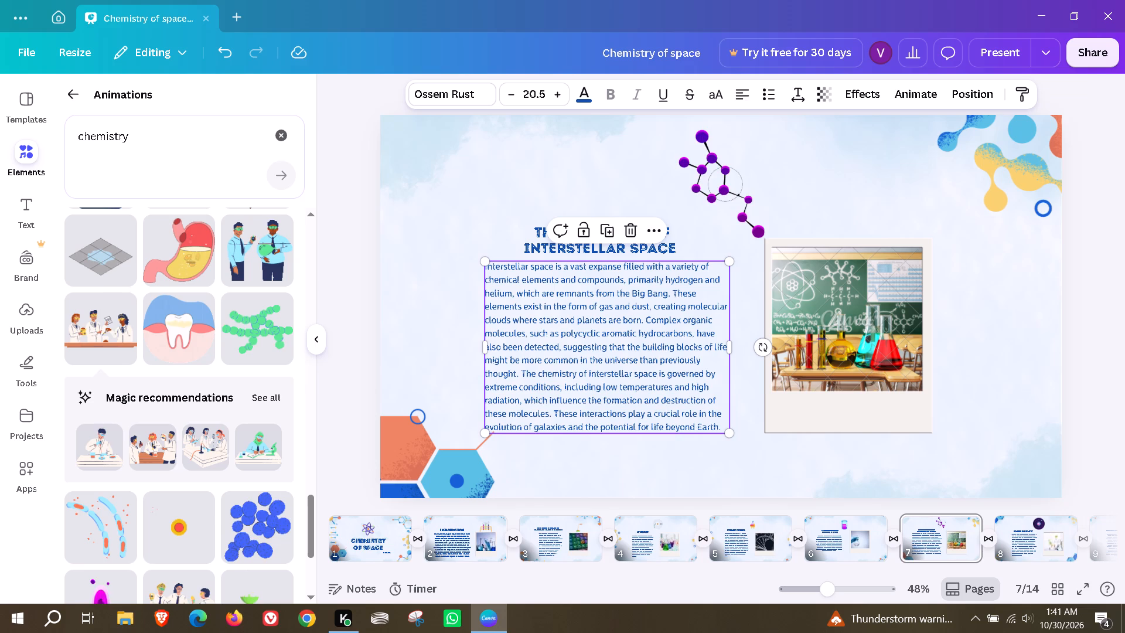
drag(731, 348, 756, 352)
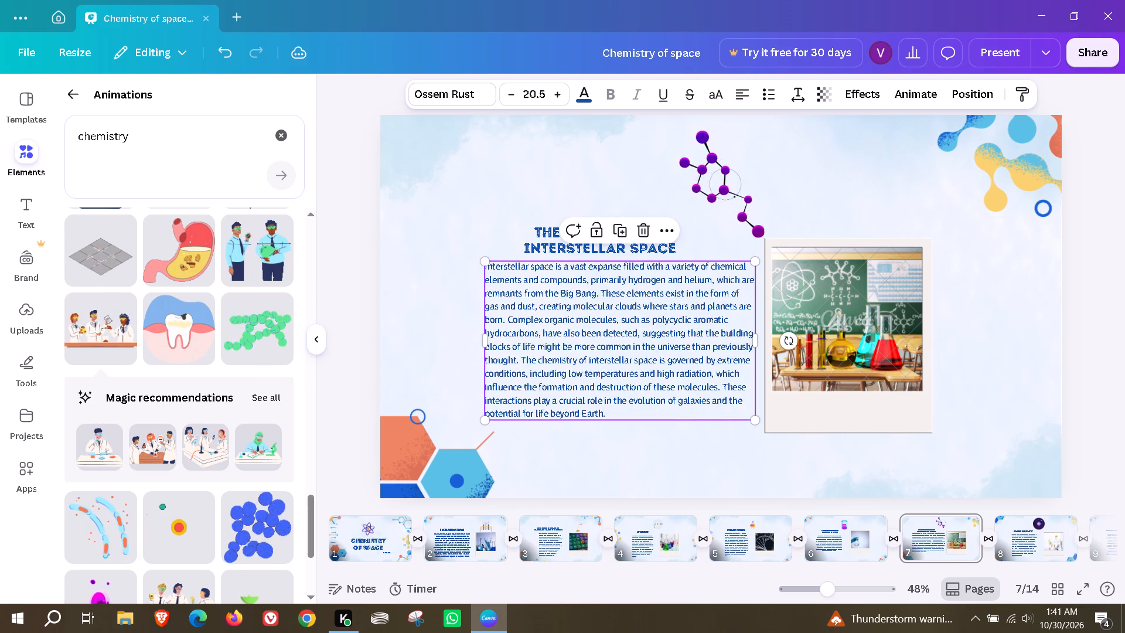
drag(653, 251, 659, 245)
drag(678, 350, 673, 355)
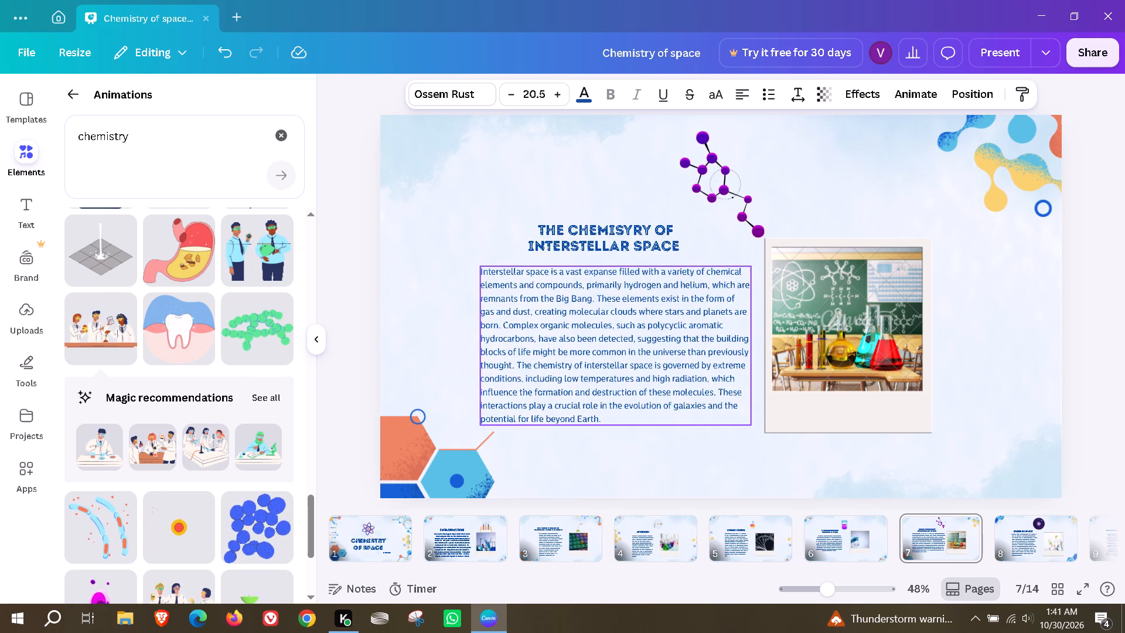
drag(673, 355, 670, 355)
Check the layouts of pages 8 through 10.
scroll(943, 563, down, 2)
click(896, 537)
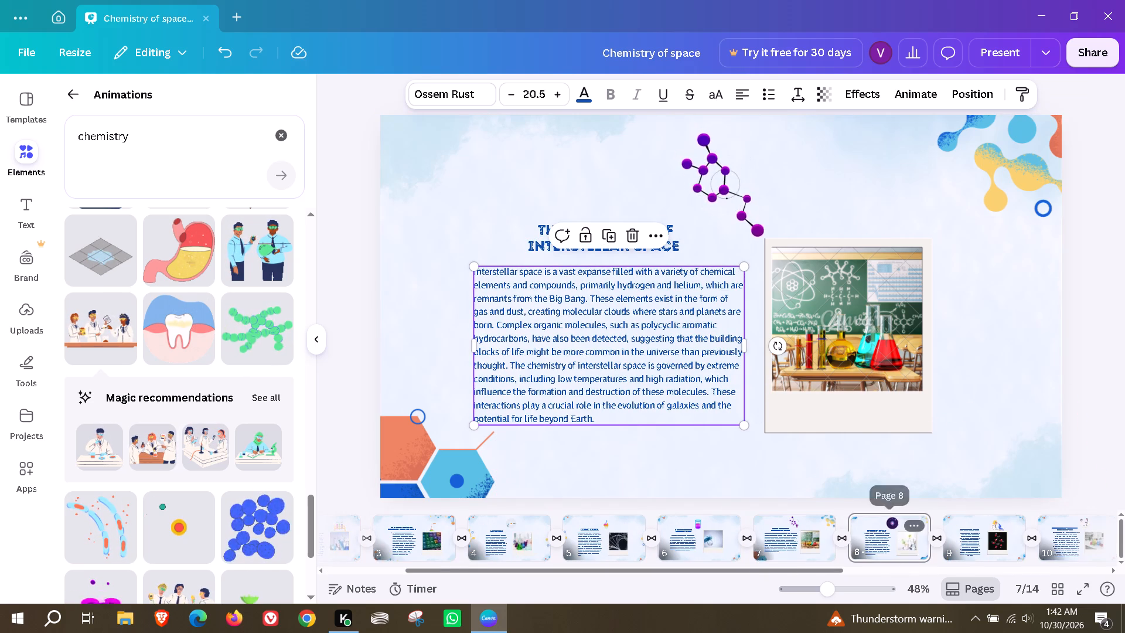
scroll(926, 536, down, 2)
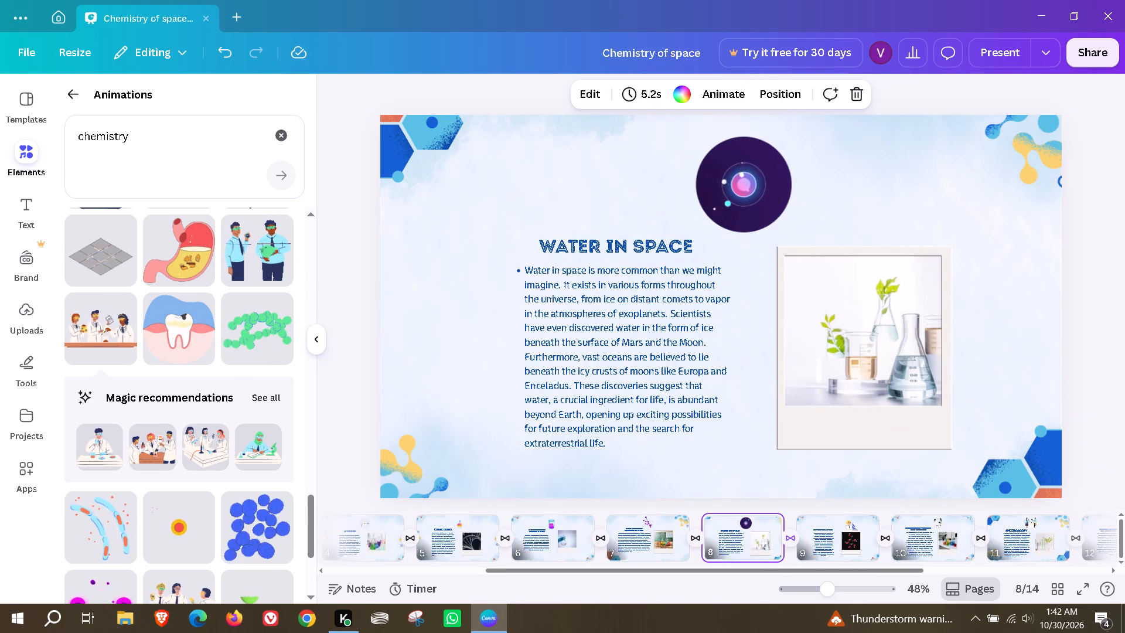
click(820, 546)
scroll(792, 527, down, 1)
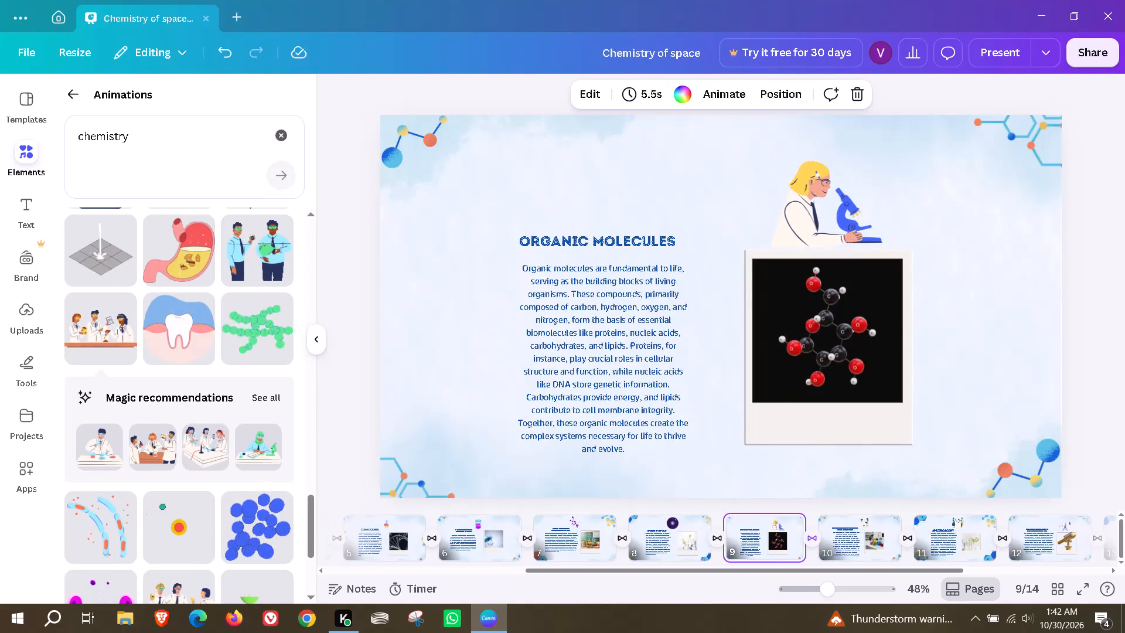
click(843, 533)
scroll(791, 536, down, 2)
Shrink the molecule and hexagon decorations in all four corners of the Spectroscopy page, page 11.
click(800, 536)
scroll(800, 536, down, 1)
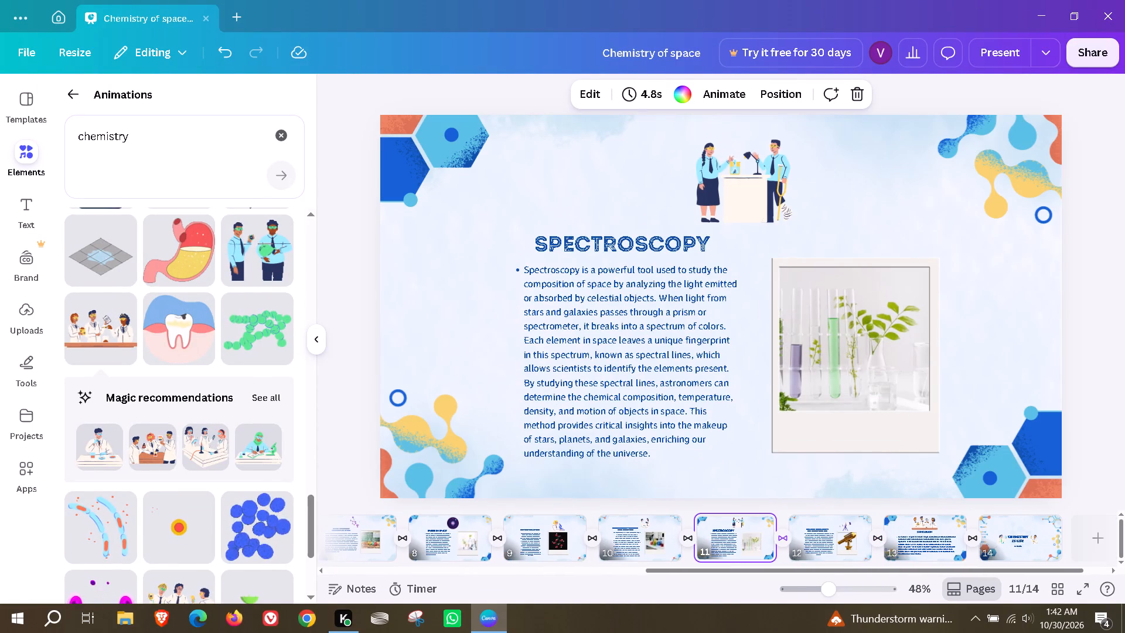
click(467, 183)
drag(492, 216, 446, 179)
click(996, 176)
drag(917, 193, 976, 186)
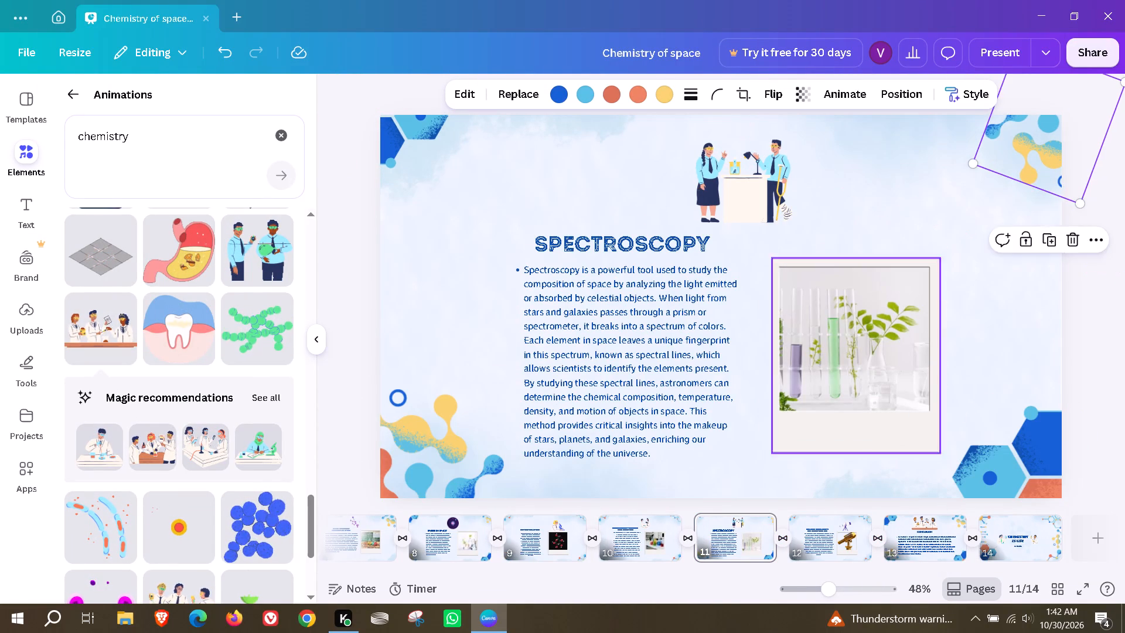
click(457, 450)
drag(523, 426, 448, 454)
click(996, 483)
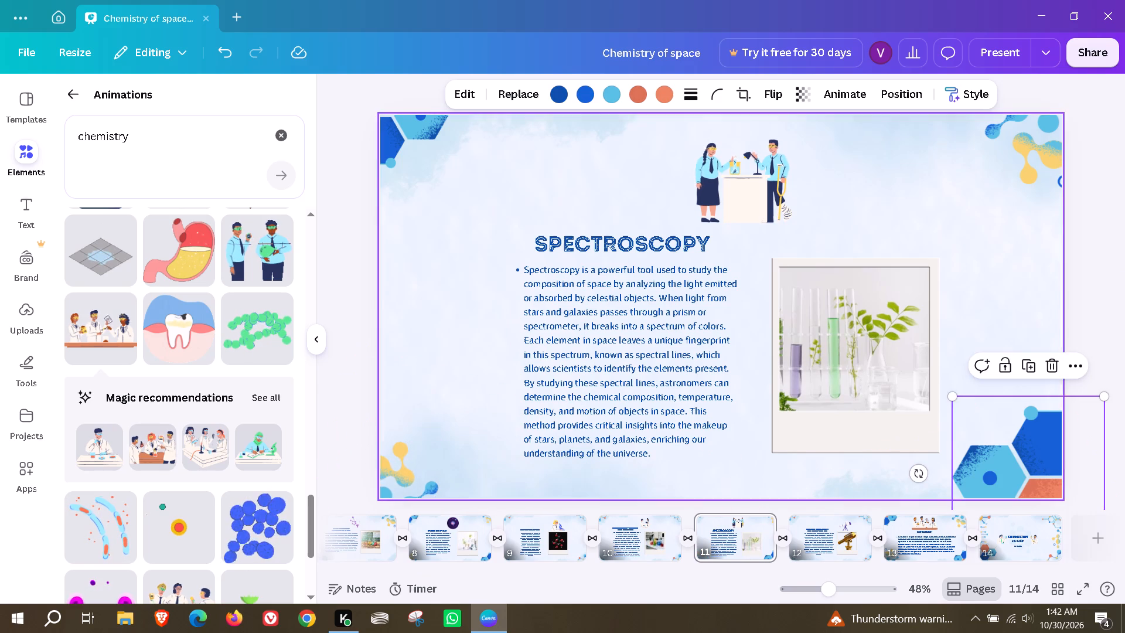
drag(953, 391, 974, 434)
Check the layouts of pages 12 through 14.
click(817, 545)
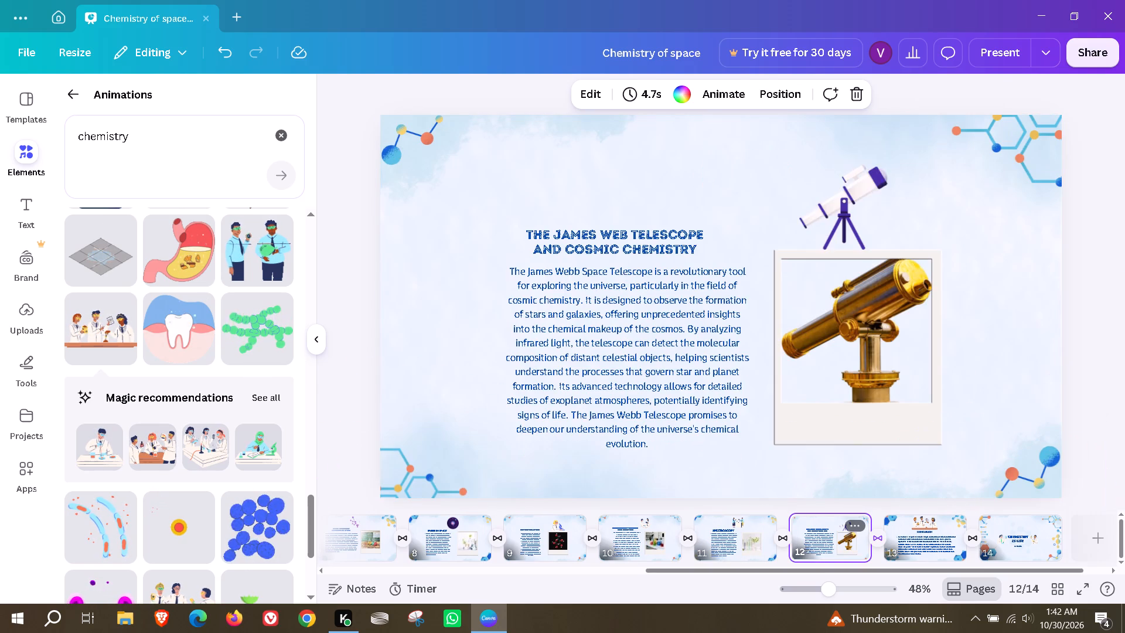
click(902, 546)
scroll(902, 546, down, 2)
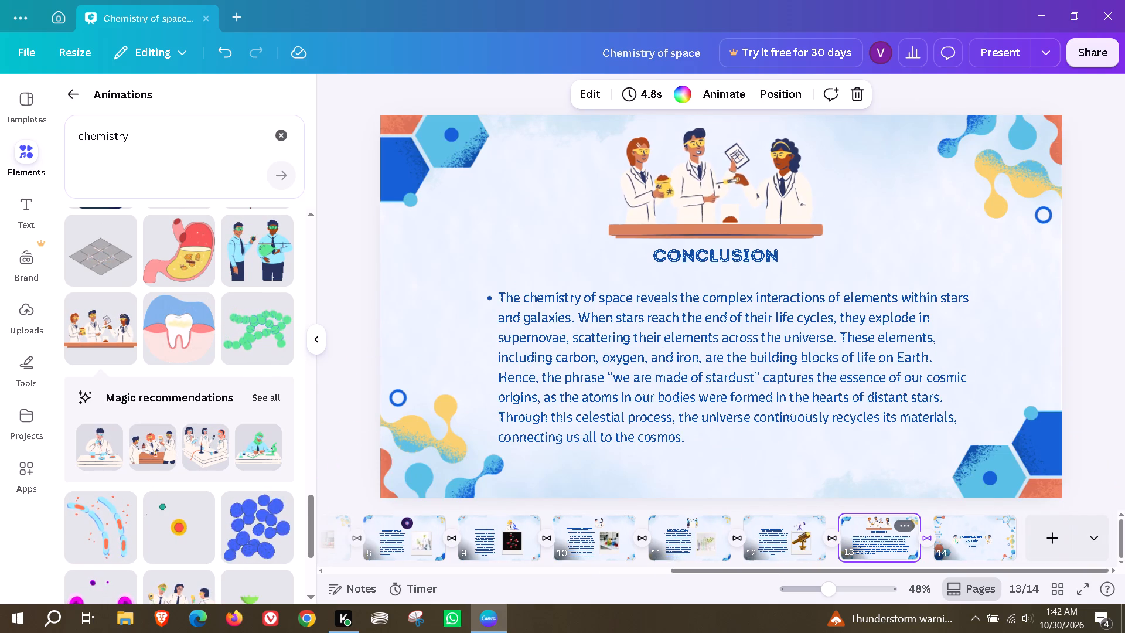
click(967, 542)
scroll(937, 552, up, 1)
scroll(936, 554, down, 2)
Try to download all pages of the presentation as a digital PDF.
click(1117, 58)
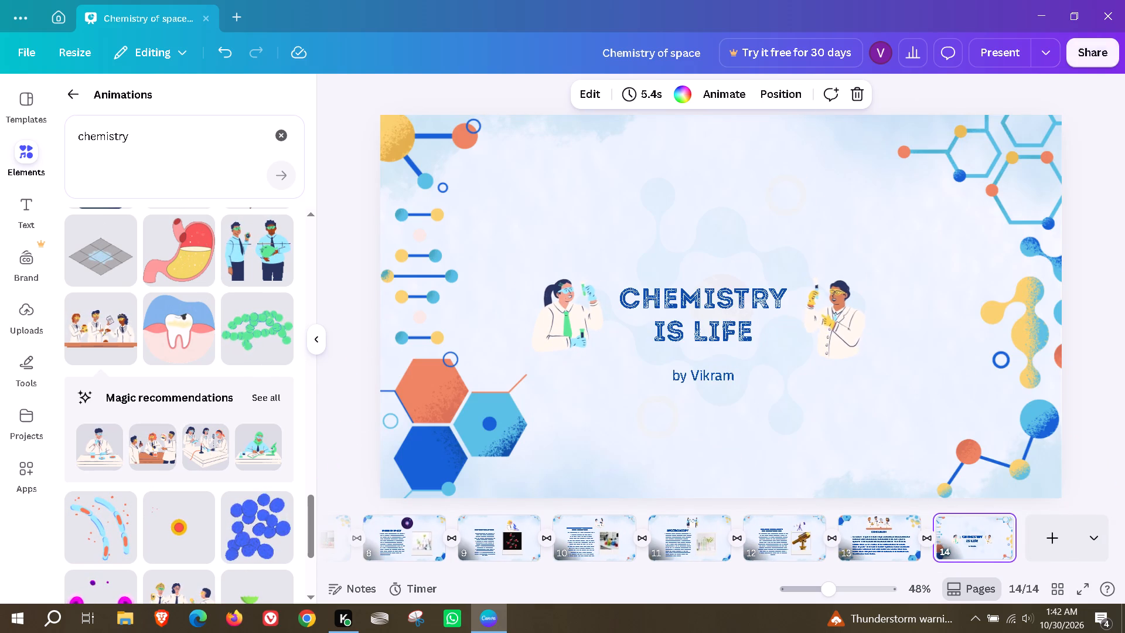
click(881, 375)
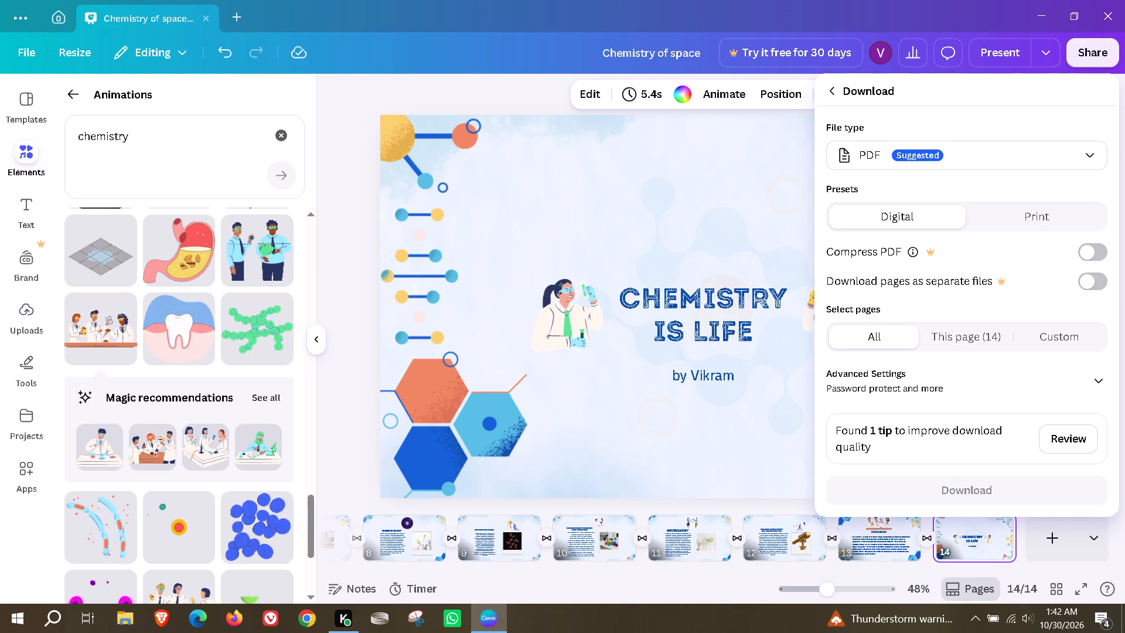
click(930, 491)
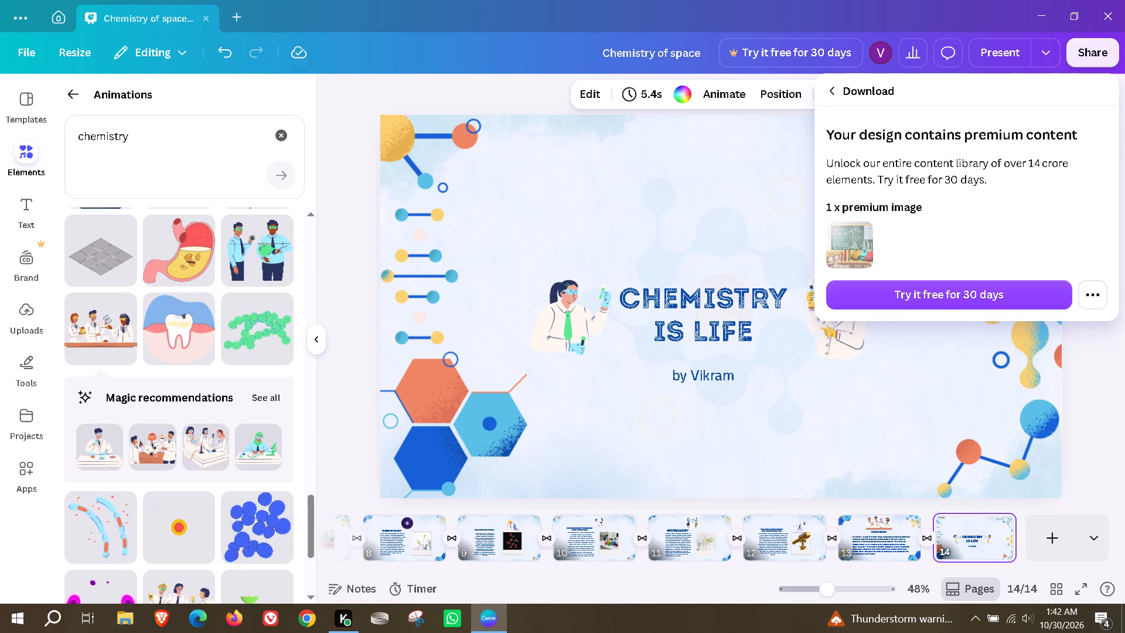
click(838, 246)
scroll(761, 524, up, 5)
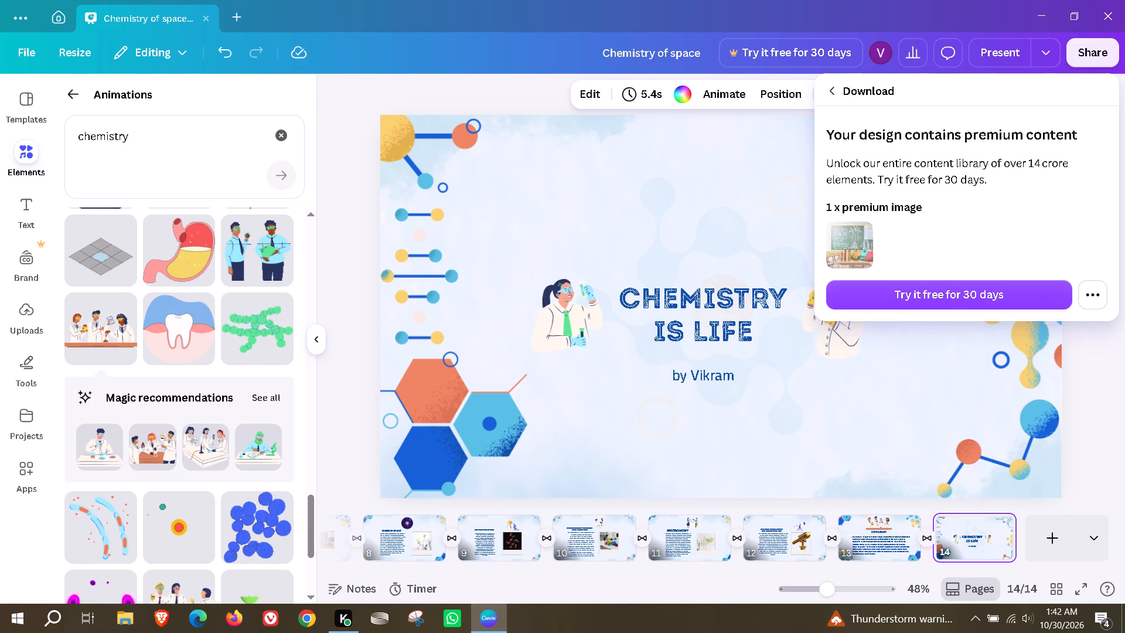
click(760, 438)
Go back to page 7, the interstellar space slide with the premium photo, and search the photo library for chemistry.
scroll(639, 539, up, 9)
scroll(530, 557, up, 8)
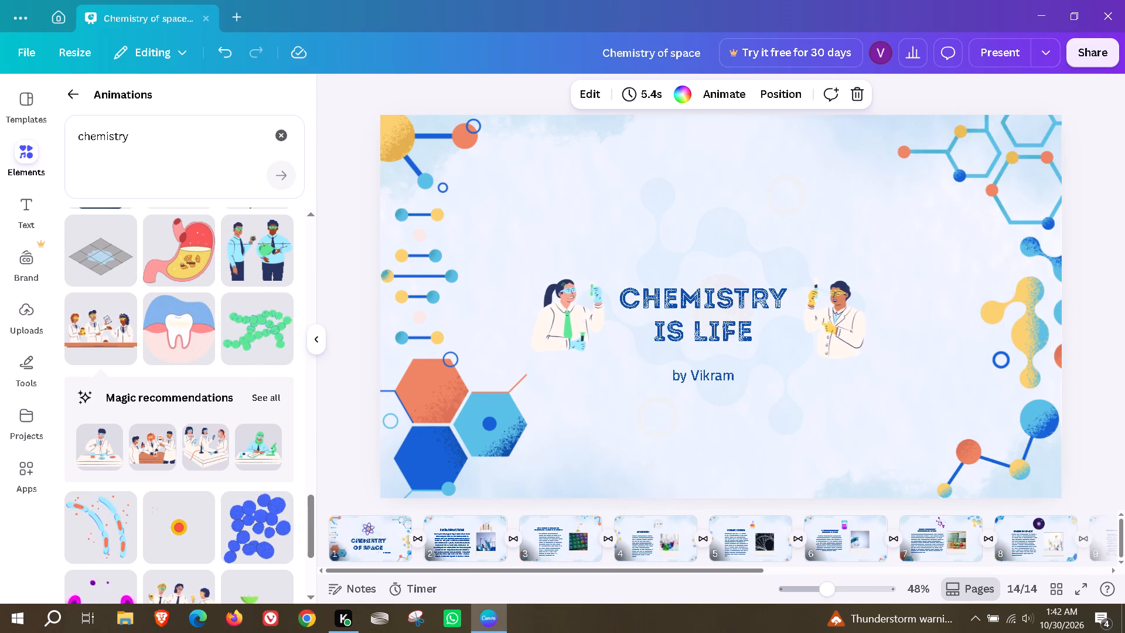
click(670, 550)
click(746, 546)
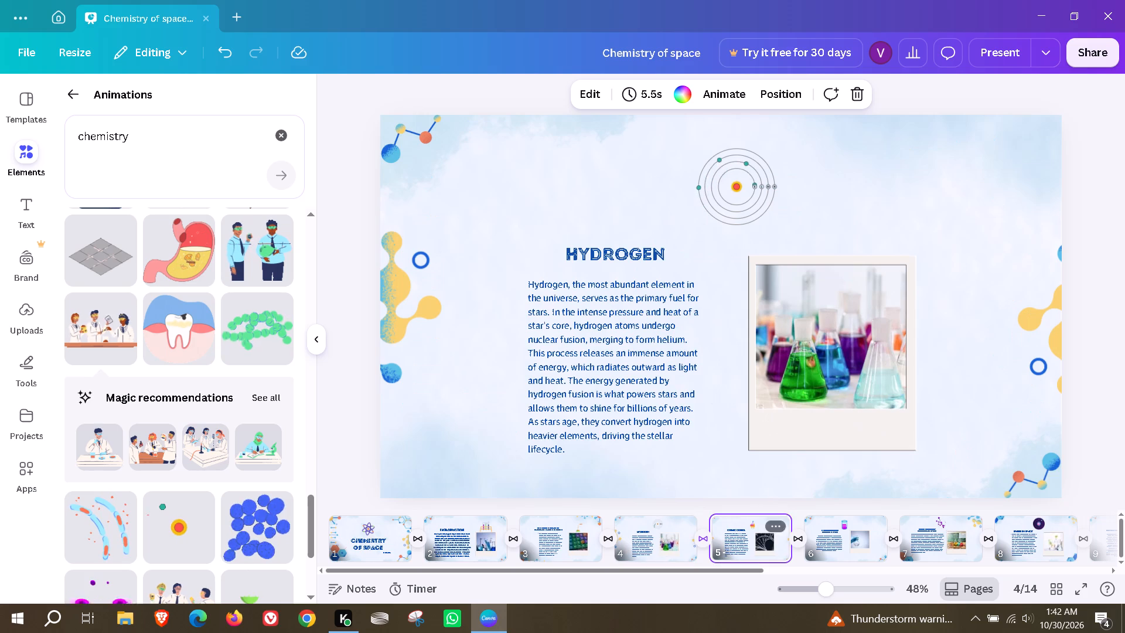
click(843, 542)
scroll(870, 568, down, 1)
click(865, 547)
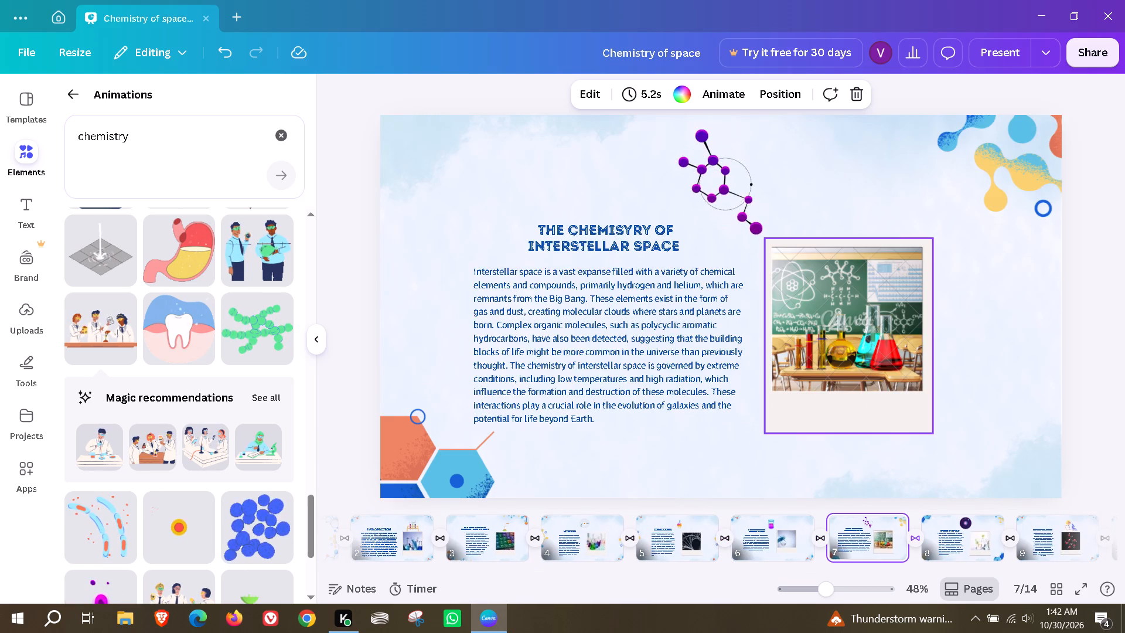
click(64, 100)
click(278, 394)
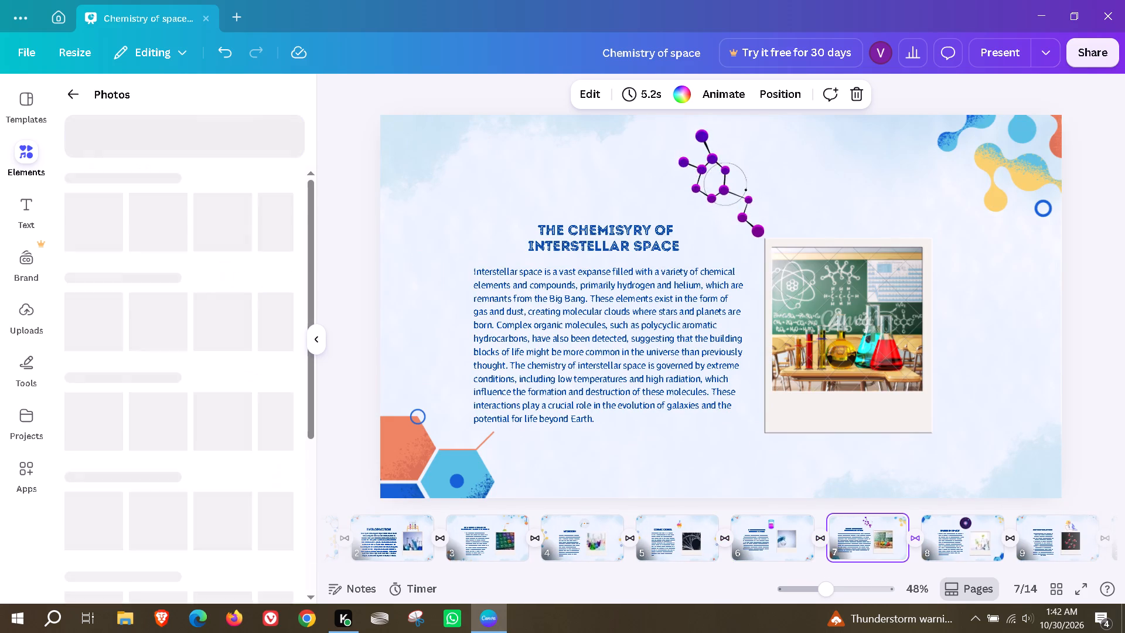
click(145, 145)
click(132, 135)
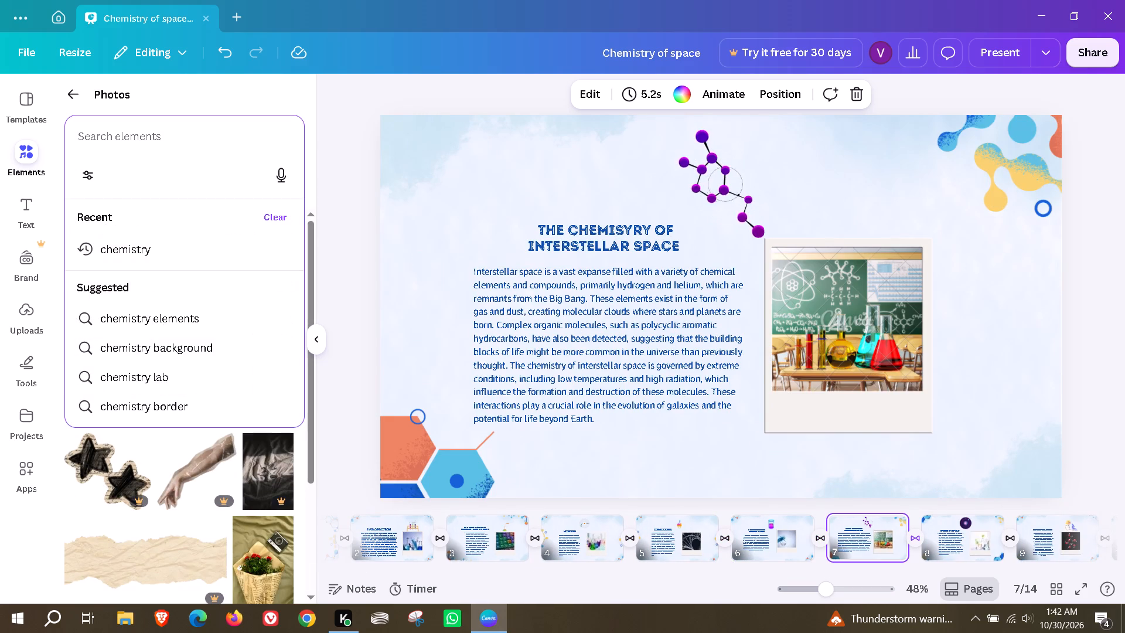
click(132, 243)
Replace the premium chalkboard photo in page 7's frame with the free photo of test tubes on a blue background.
scroll(216, 441, down, 4)
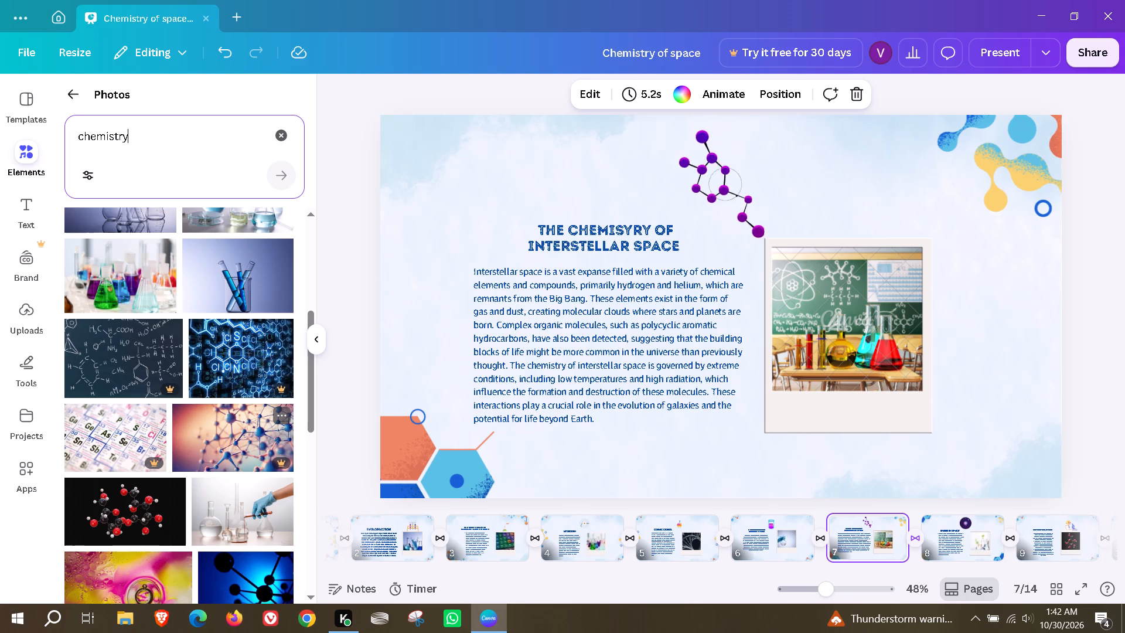
scroll(180, 438, down, 5)
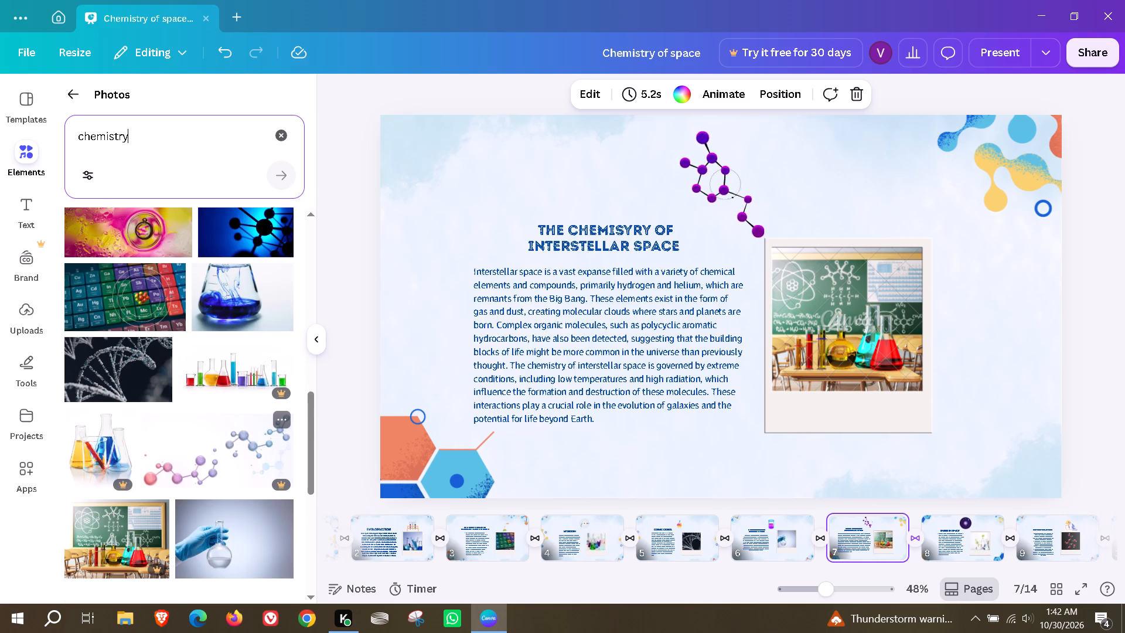
scroll(155, 426, down, 10)
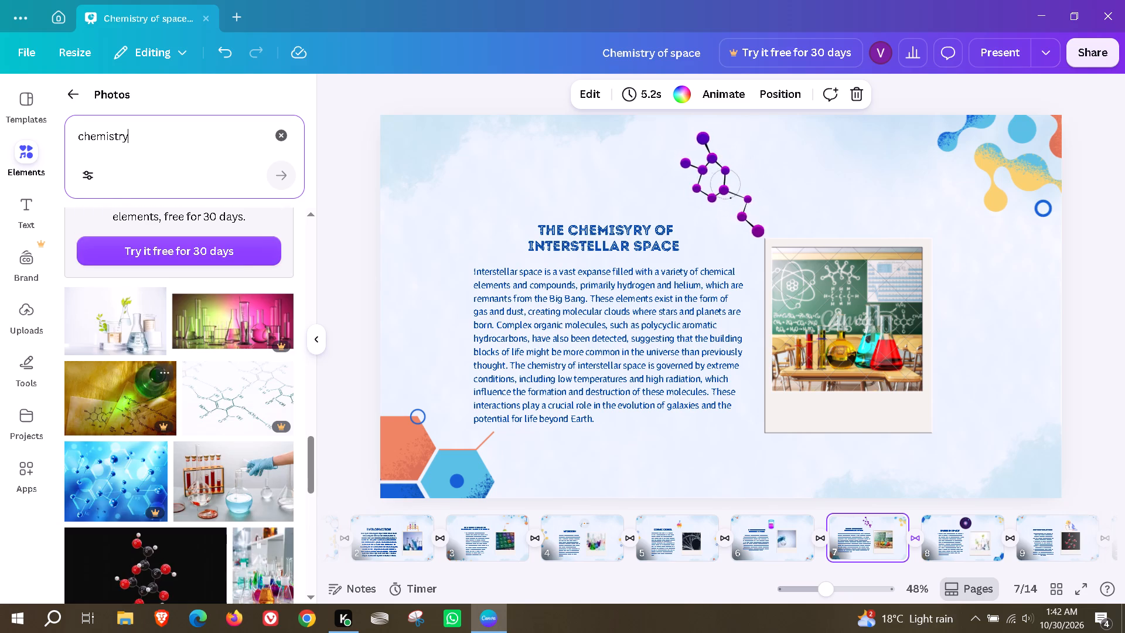
scroll(190, 467, down, 5)
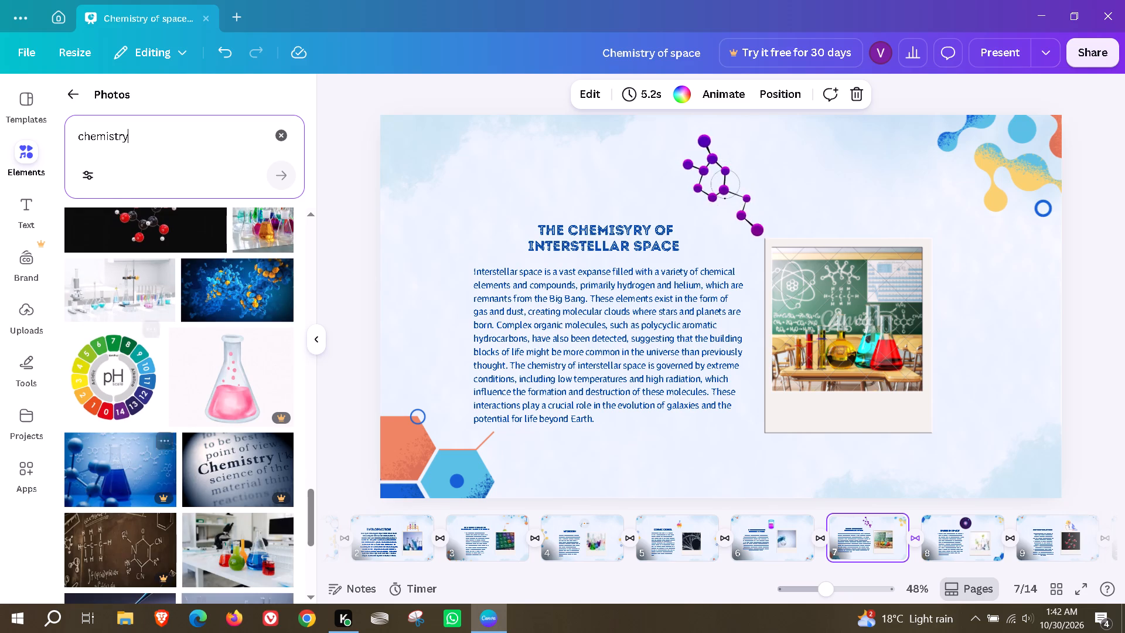
scroll(166, 502, down, 3)
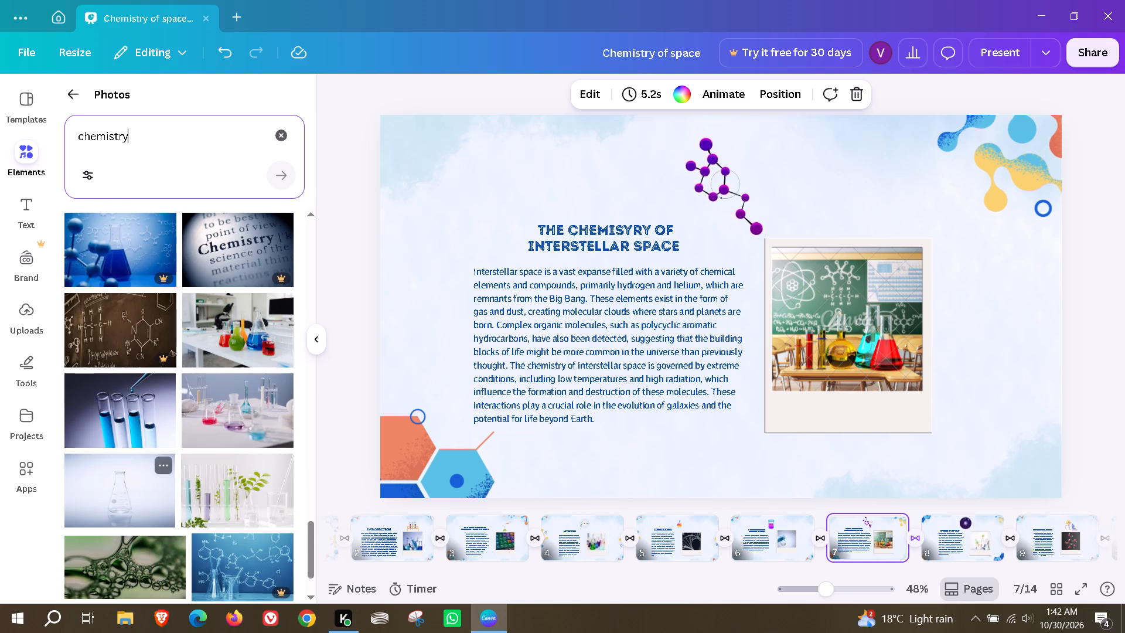
scroll(173, 501, down, 3)
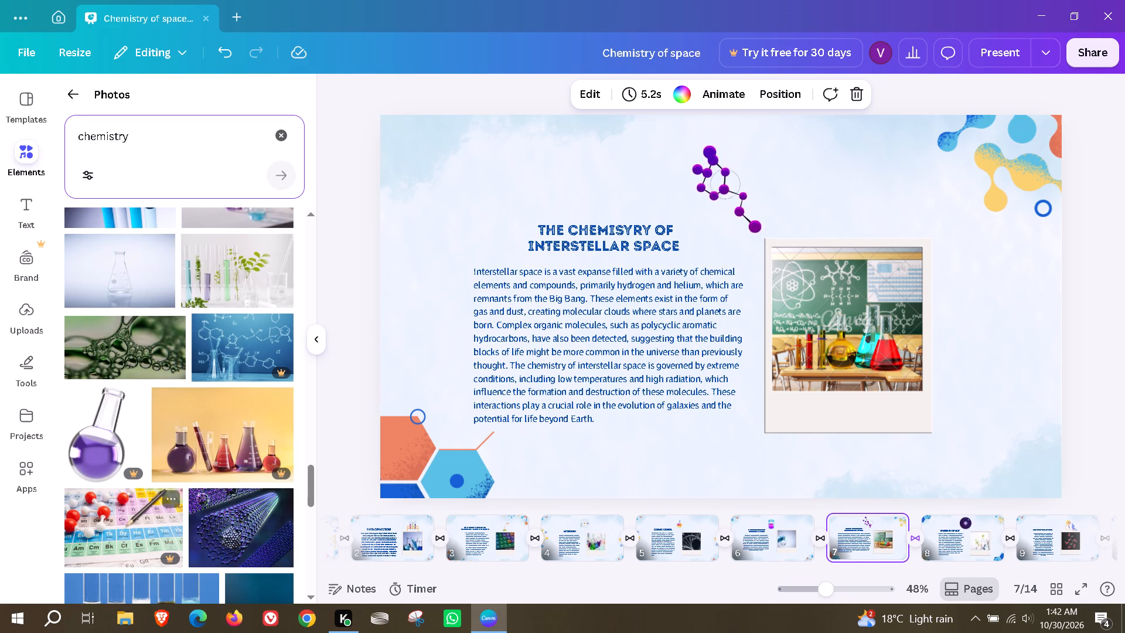
scroll(212, 438, down, 4)
drag(185, 345, 866, 345)
click(861, 468)
click(810, 365)
click(714, 467)
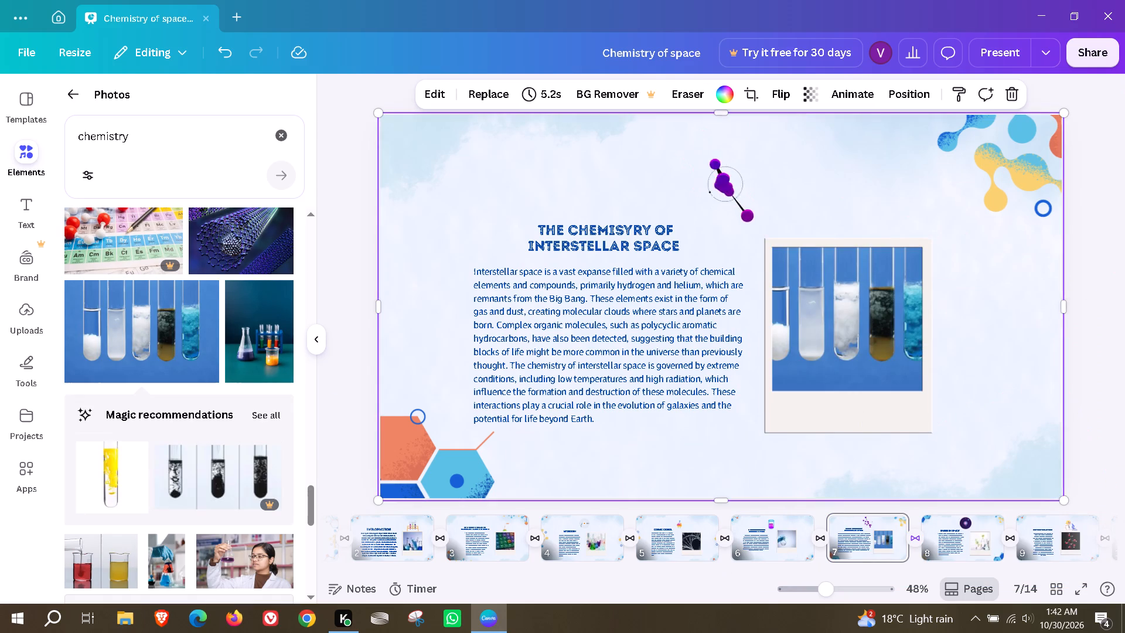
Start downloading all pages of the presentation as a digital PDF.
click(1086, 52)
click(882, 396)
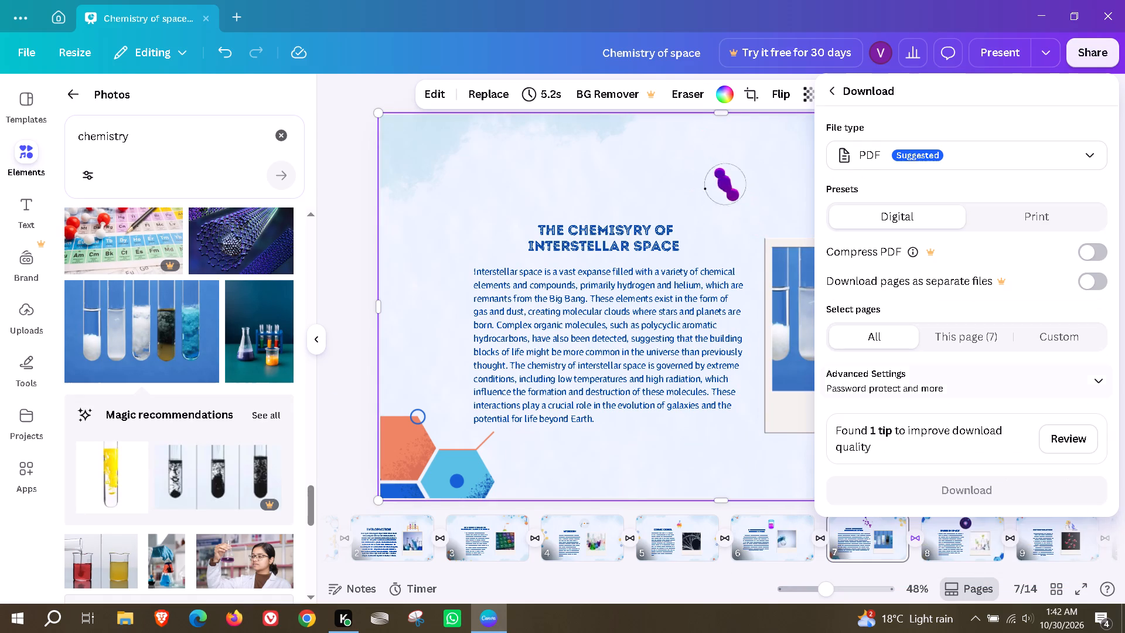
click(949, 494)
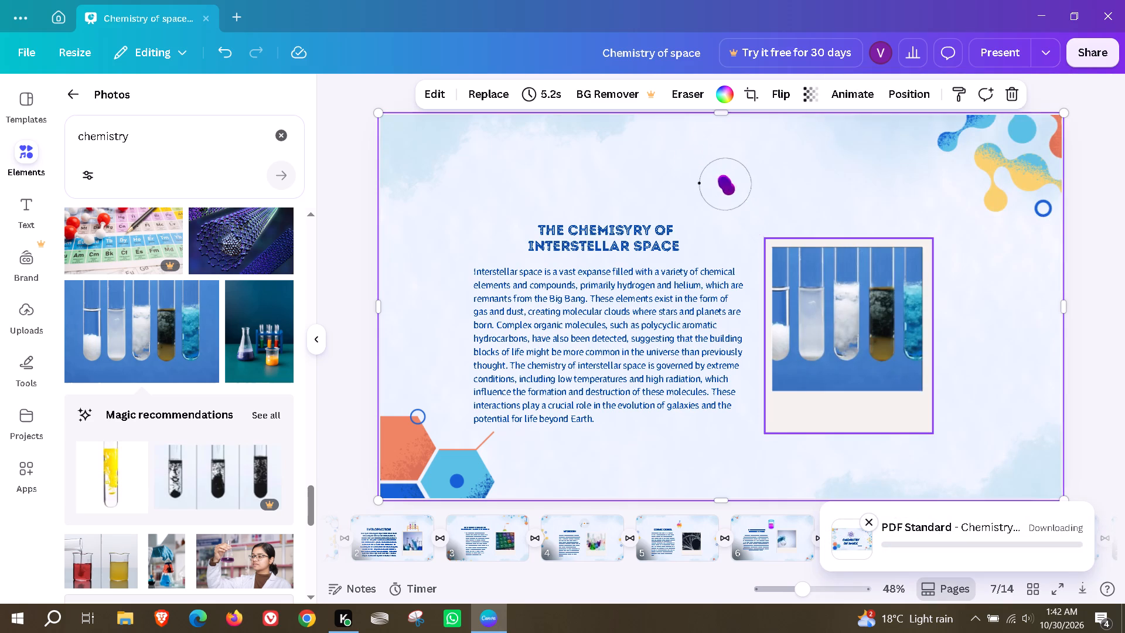
Start downloading all pages of the presentation as an MP4 video at 1080p quality.
click(1092, 54)
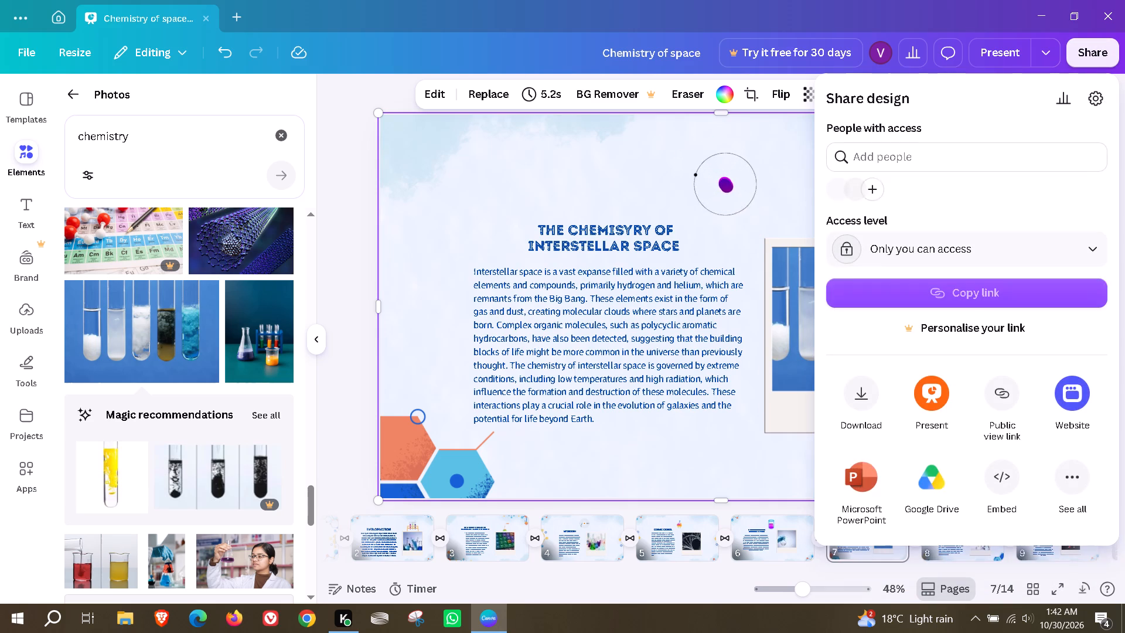
click(880, 387)
click(895, 156)
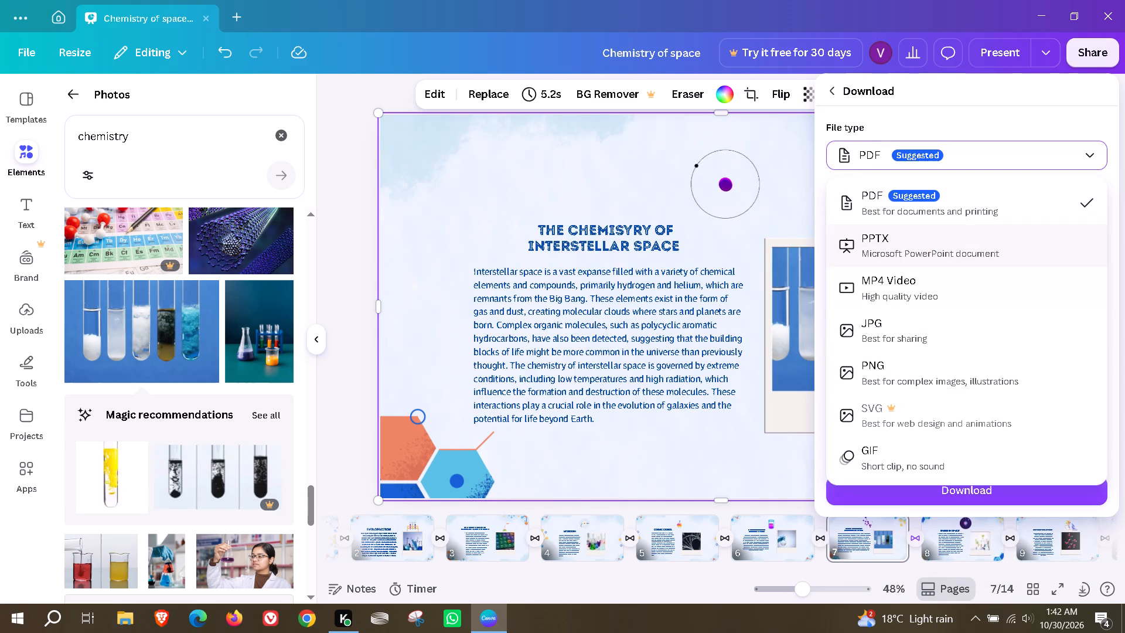
click(893, 288)
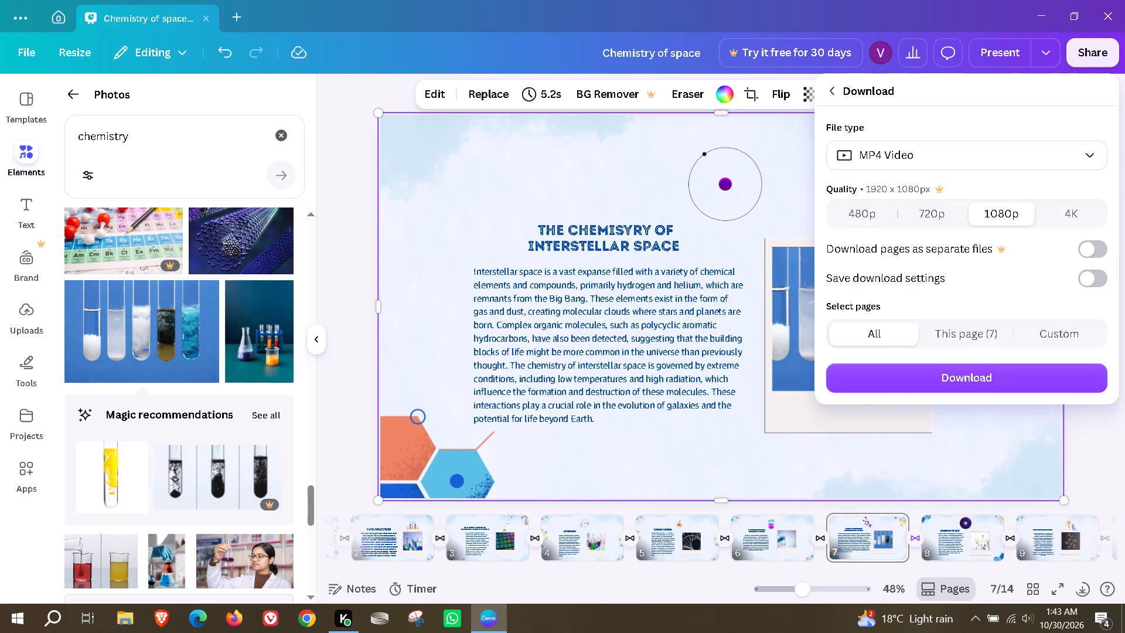
click(927, 375)
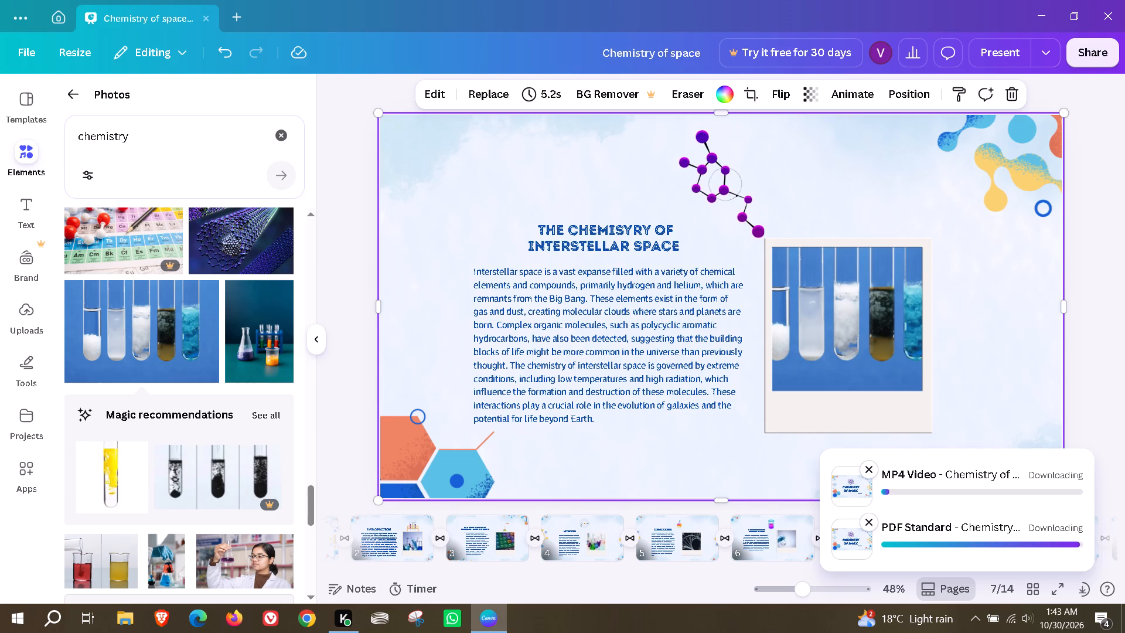
Look over pages 8 through 12 while the downloads are running.
scroll(329, 477, down, 2)
scroll(196, 387, down, 2)
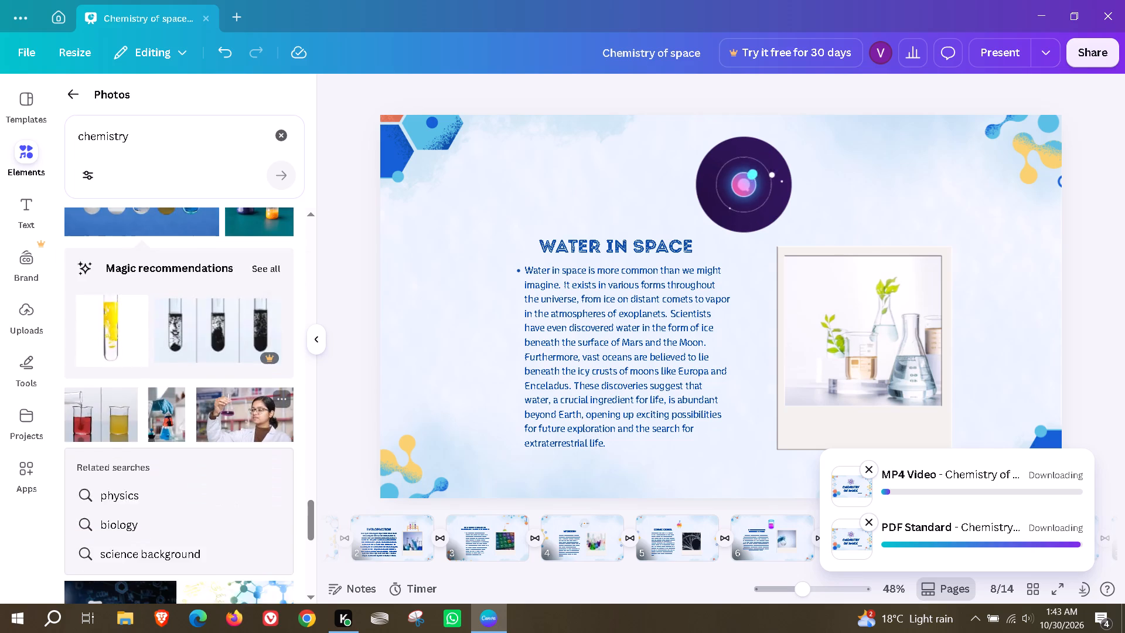
scroll(196, 387, up, 2)
scroll(644, 513, down, 3)
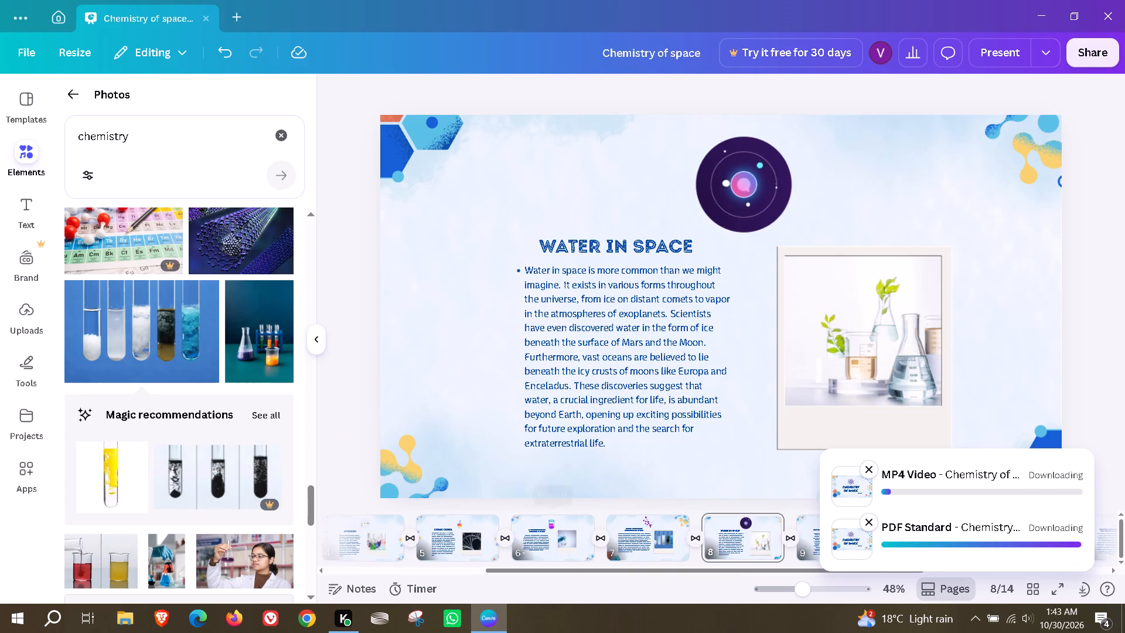
click(538, 542)
scroll(544, 529, down, 3)
scroll(644, 501, down, 6)
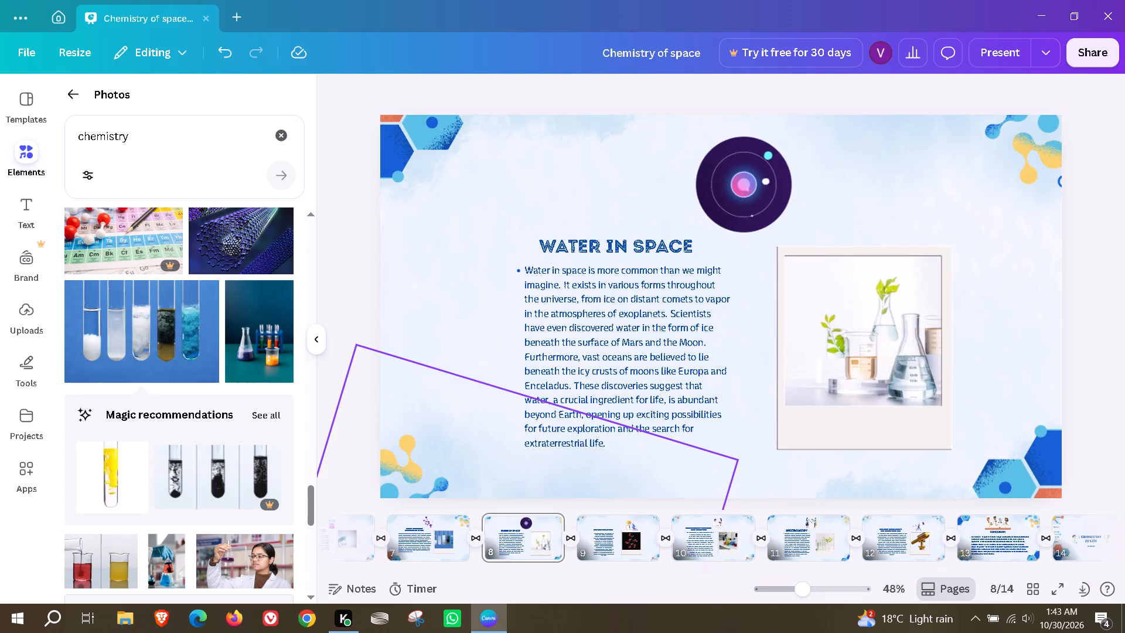
scroll(636, 498, down, 1)
scroll(792, 482, down, 5)
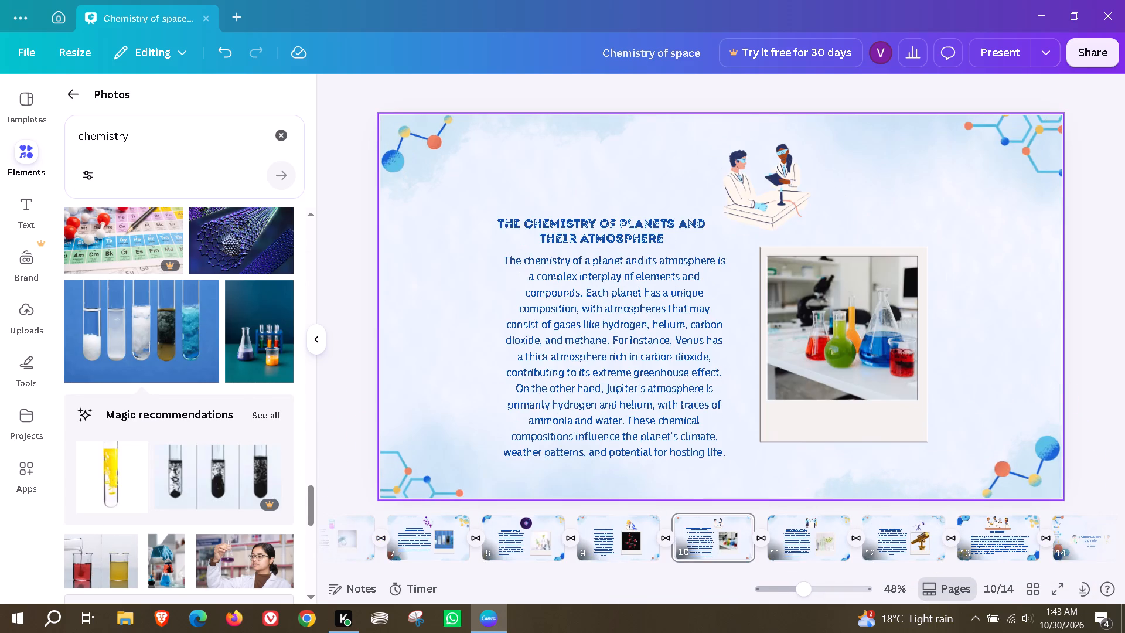
scroll(759, 479, down, 3)
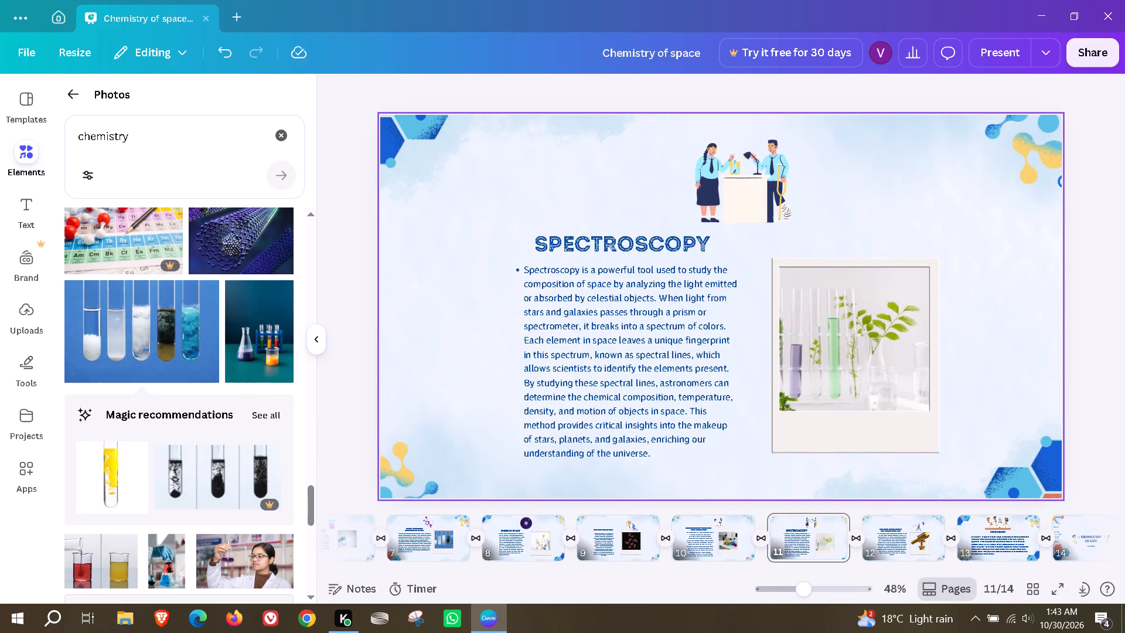
scroll(759, 479, down, 3)
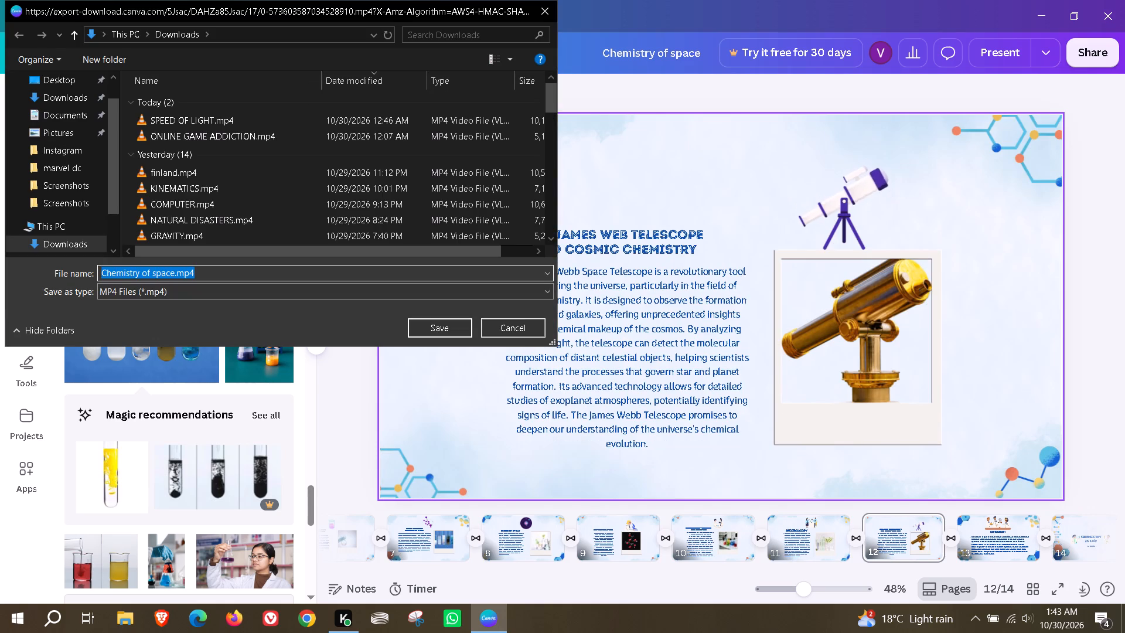
Save the exported video as Chemistry of space.mp4 in the Downloads folder.
click(443, 322)
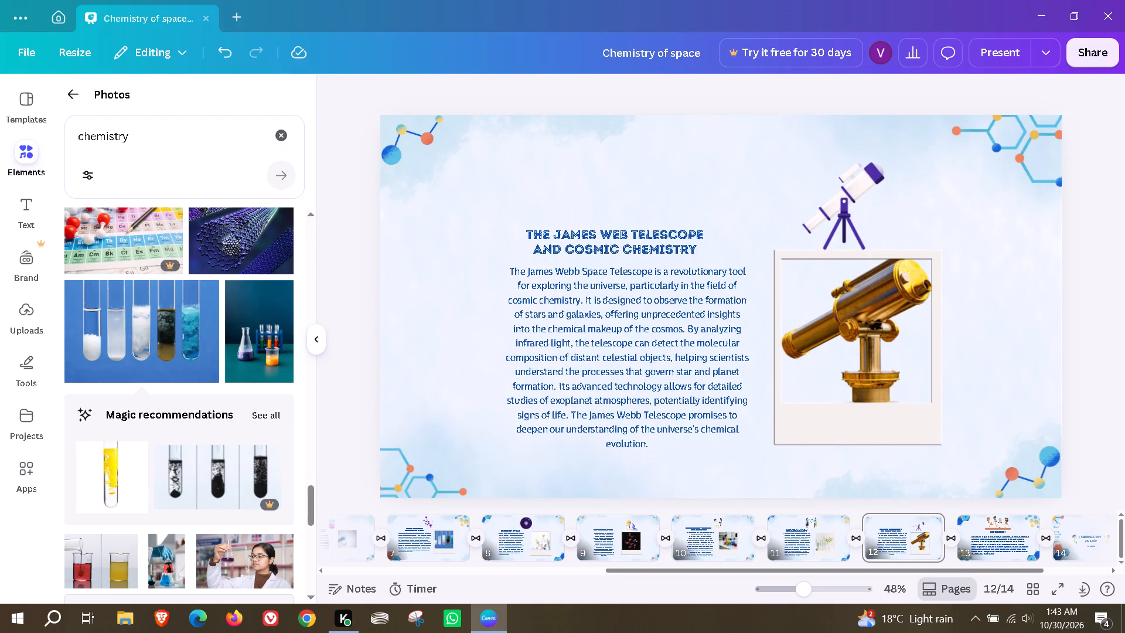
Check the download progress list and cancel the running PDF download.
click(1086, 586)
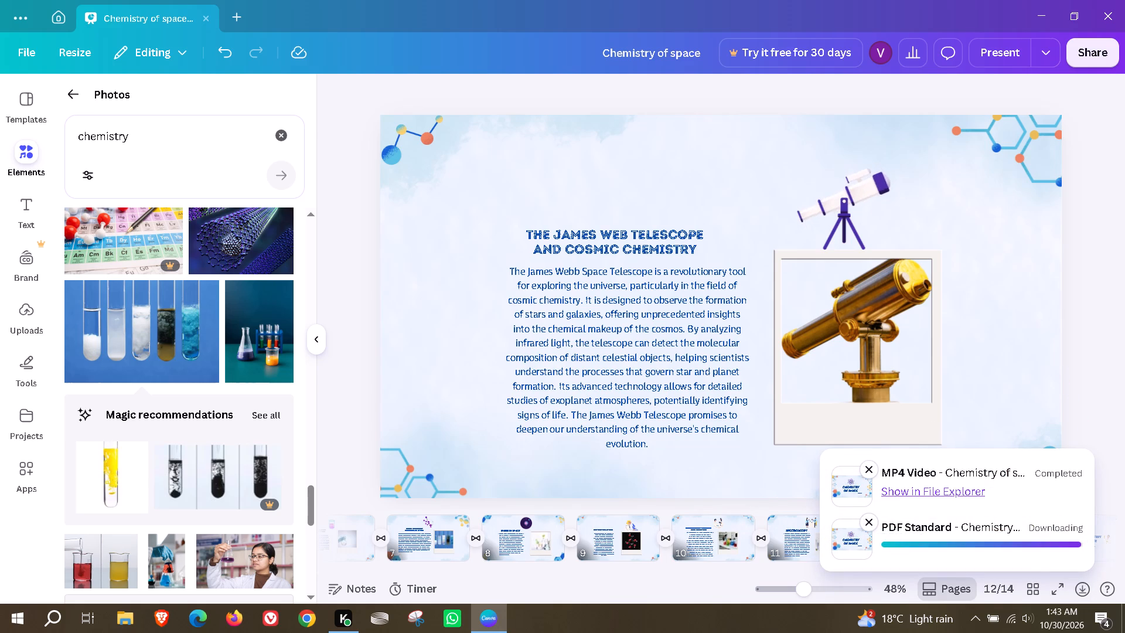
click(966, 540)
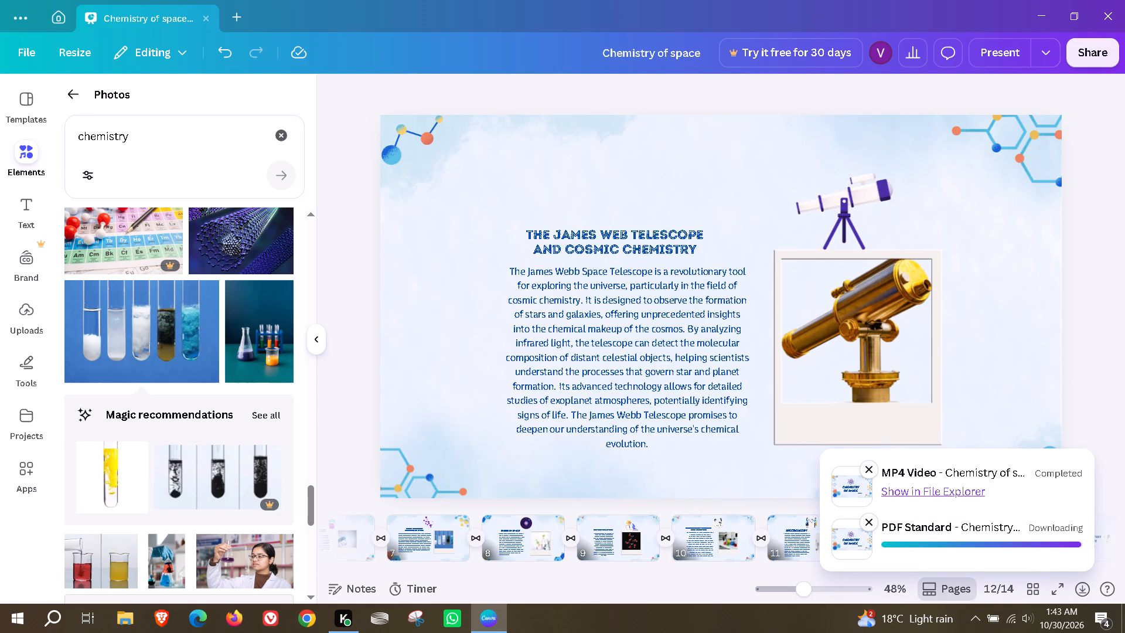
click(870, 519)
Start a new download of the presentation with PDF as the file type.
click(1068, 53)
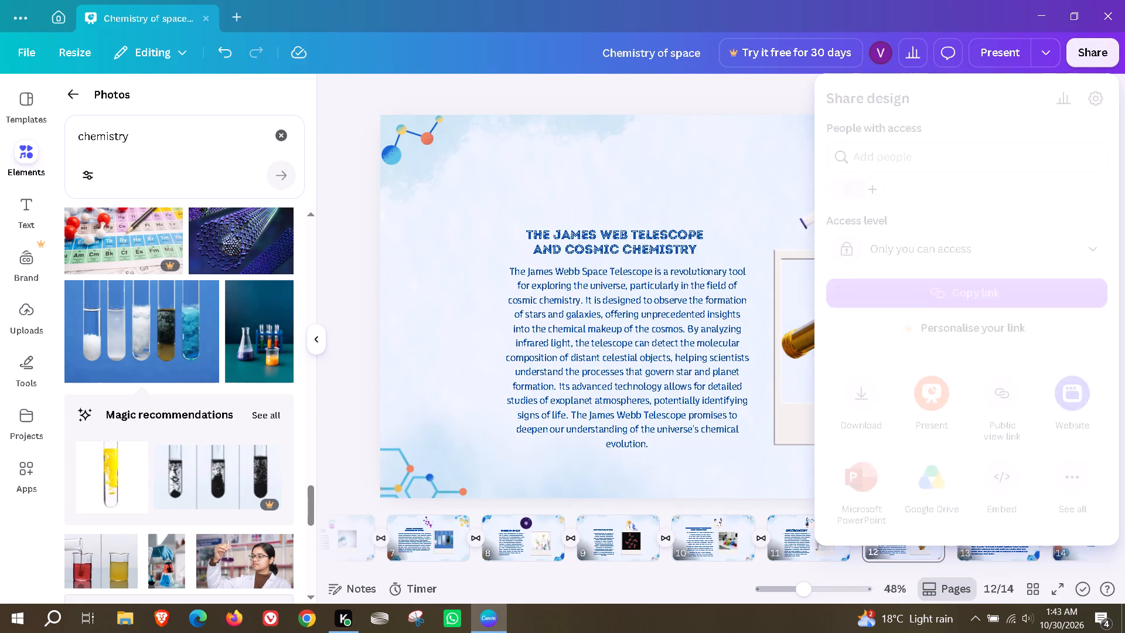
click(854, 387)
click(912, 151)
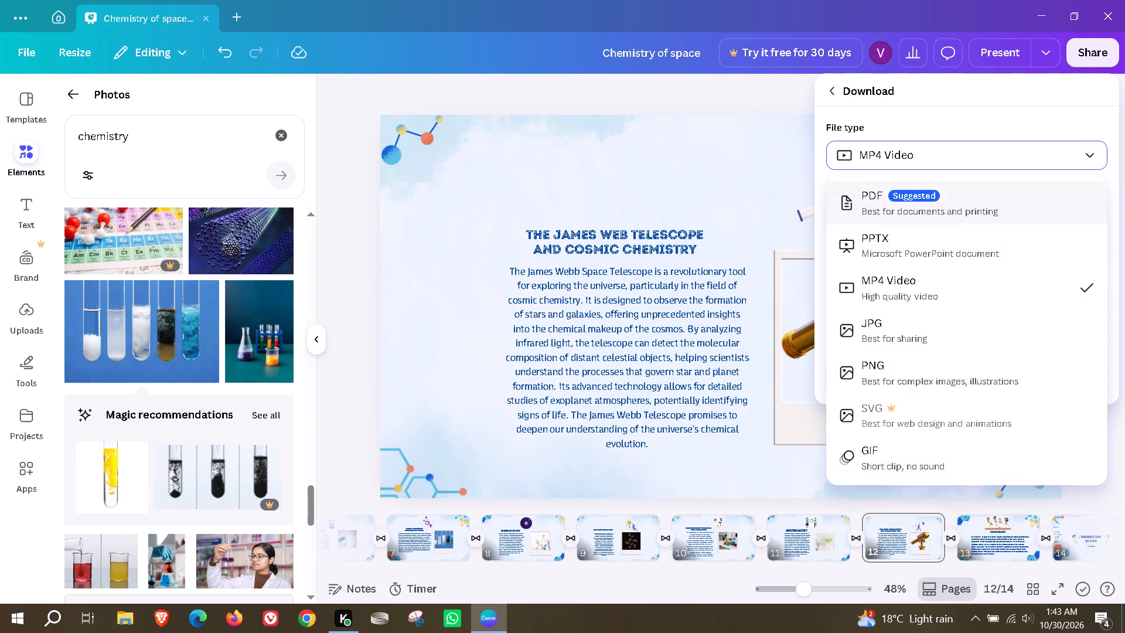
click(888, 206)
click(963, 489)
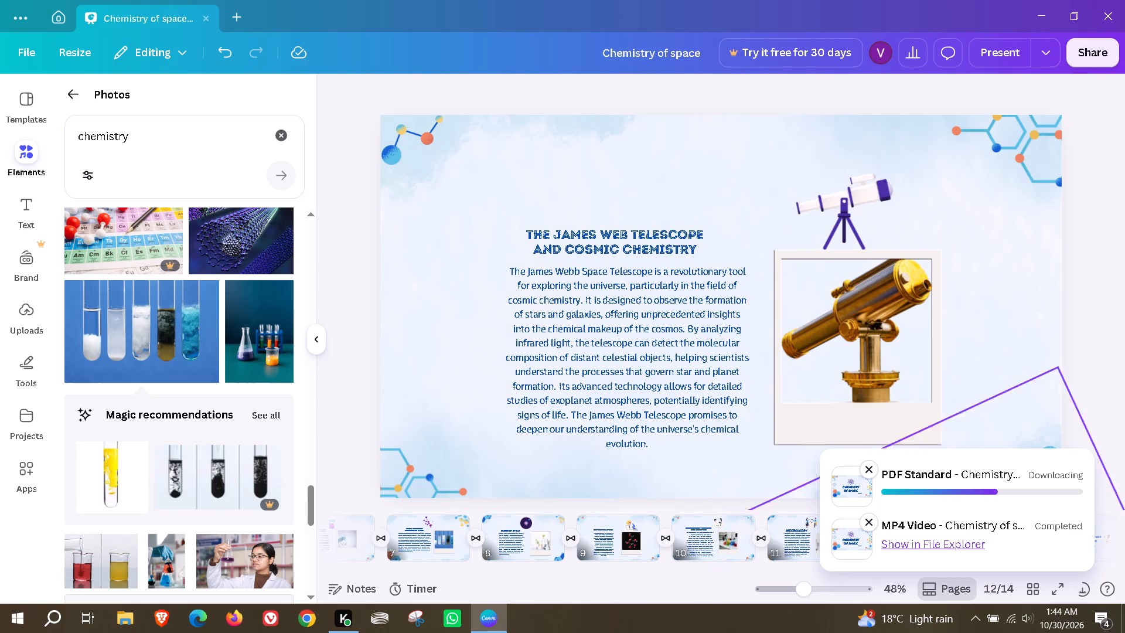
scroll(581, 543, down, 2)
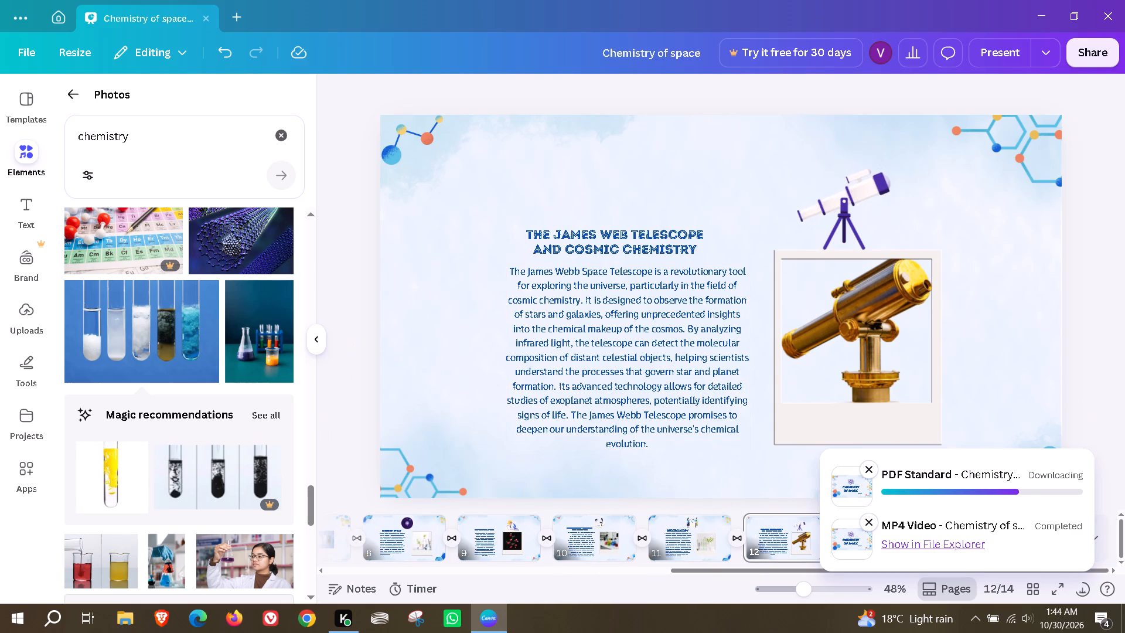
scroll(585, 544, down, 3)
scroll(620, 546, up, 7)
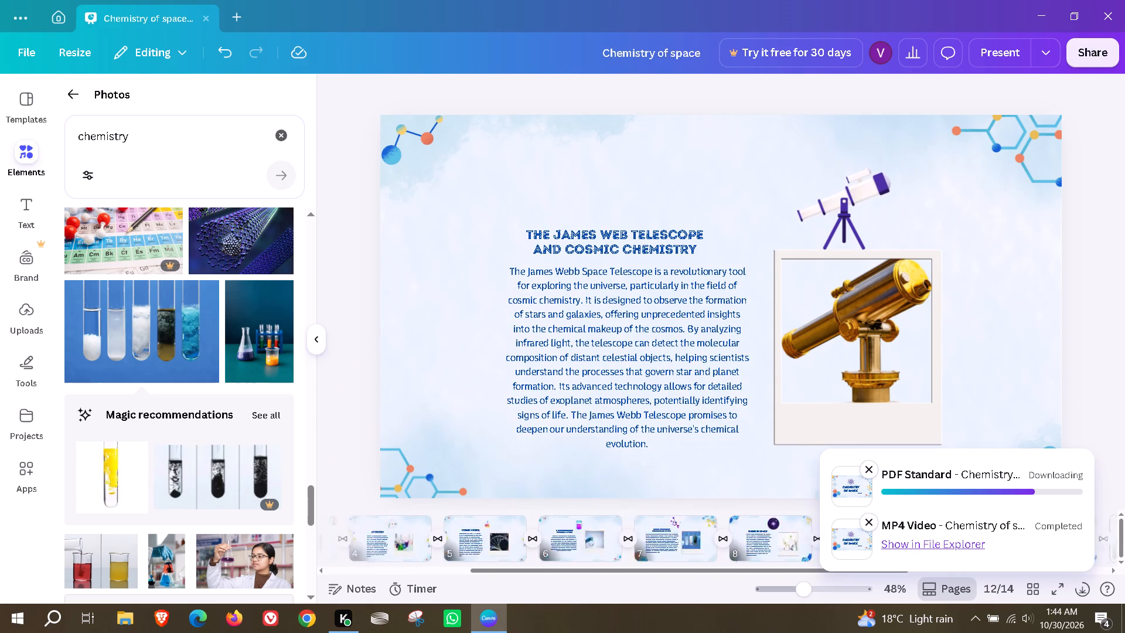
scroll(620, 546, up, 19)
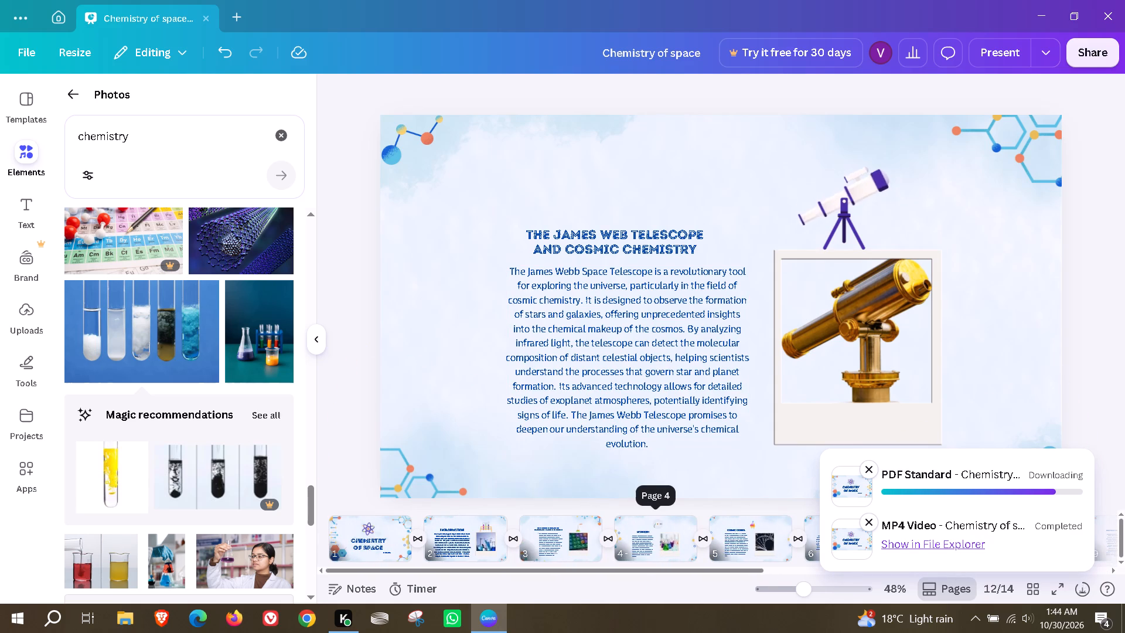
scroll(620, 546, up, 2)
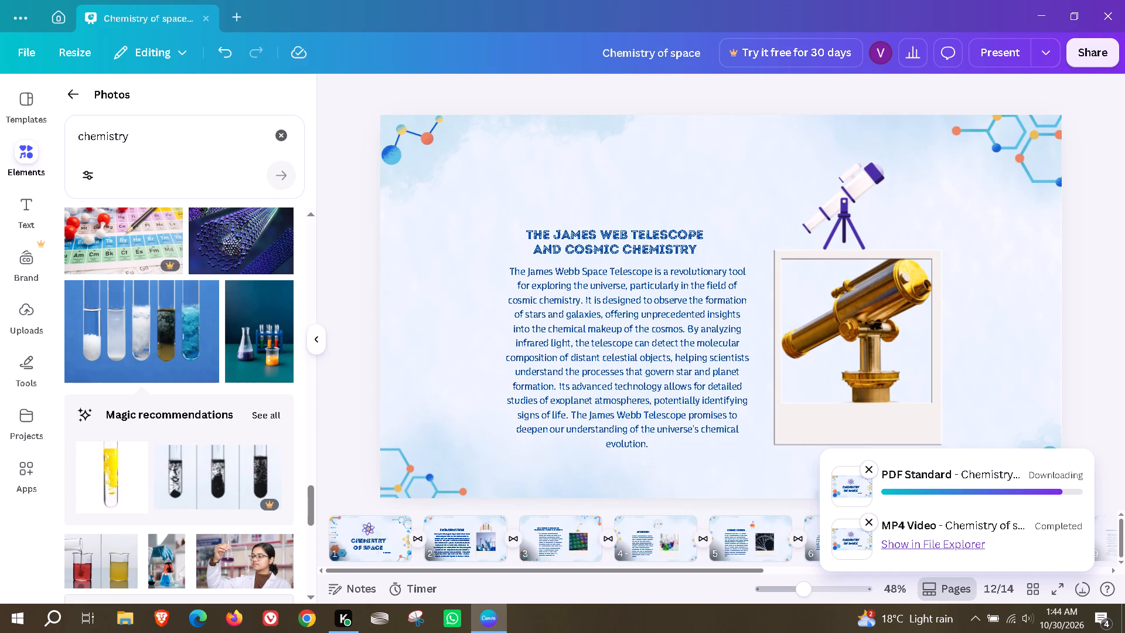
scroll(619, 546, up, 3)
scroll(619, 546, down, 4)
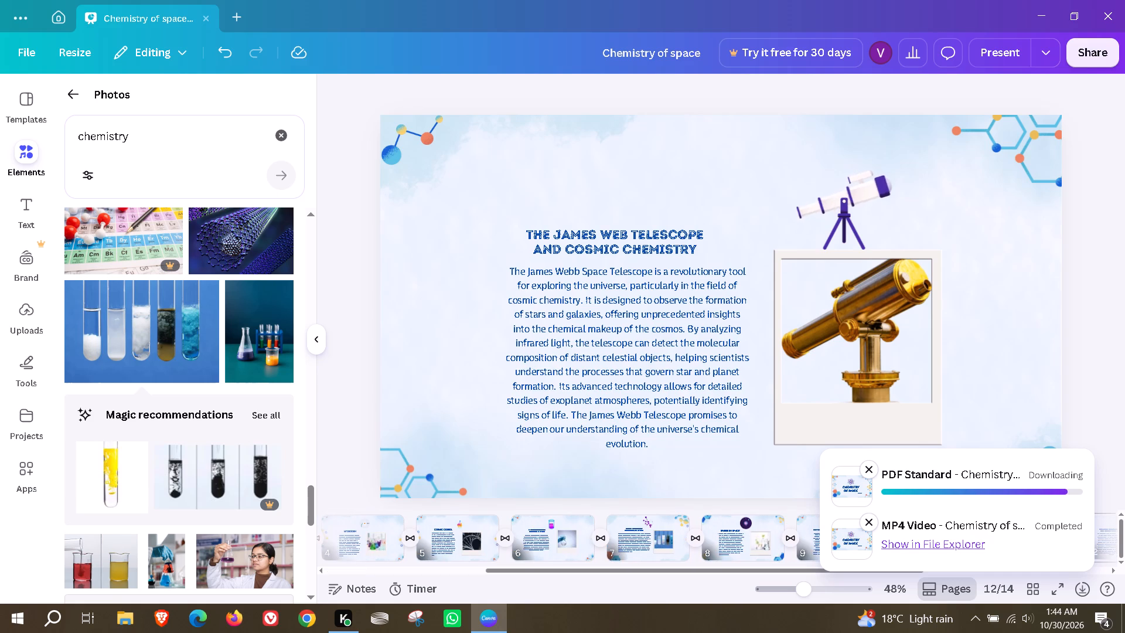
Browse the chemistry photo results while the PDF download is running.
scroll(224, 399, down, 11)
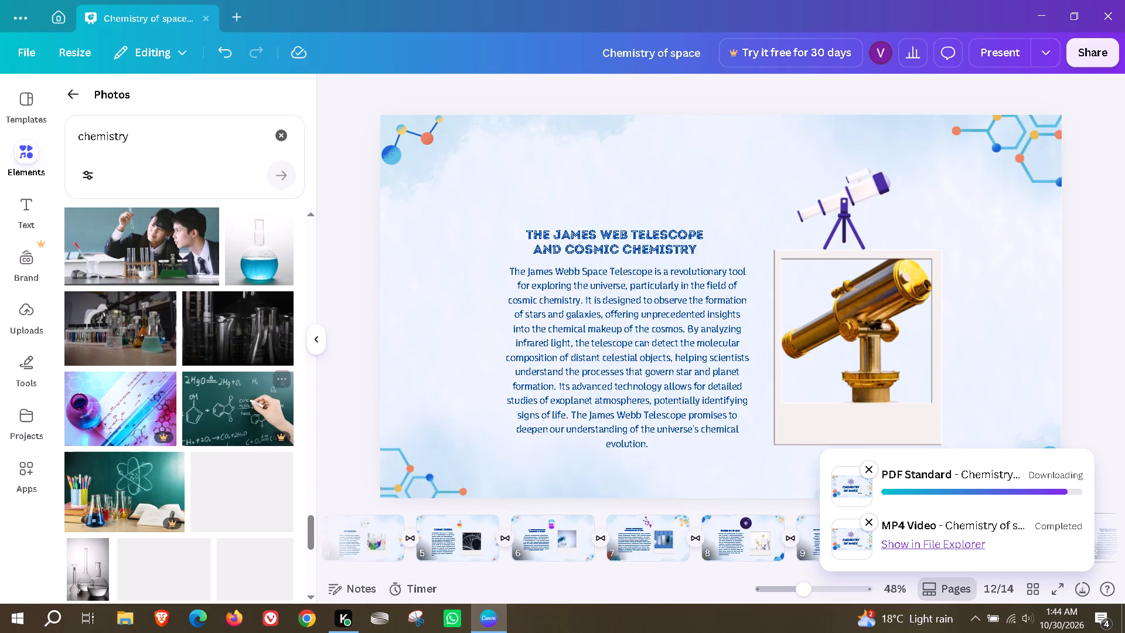
scroll(231, 401, down, 3)
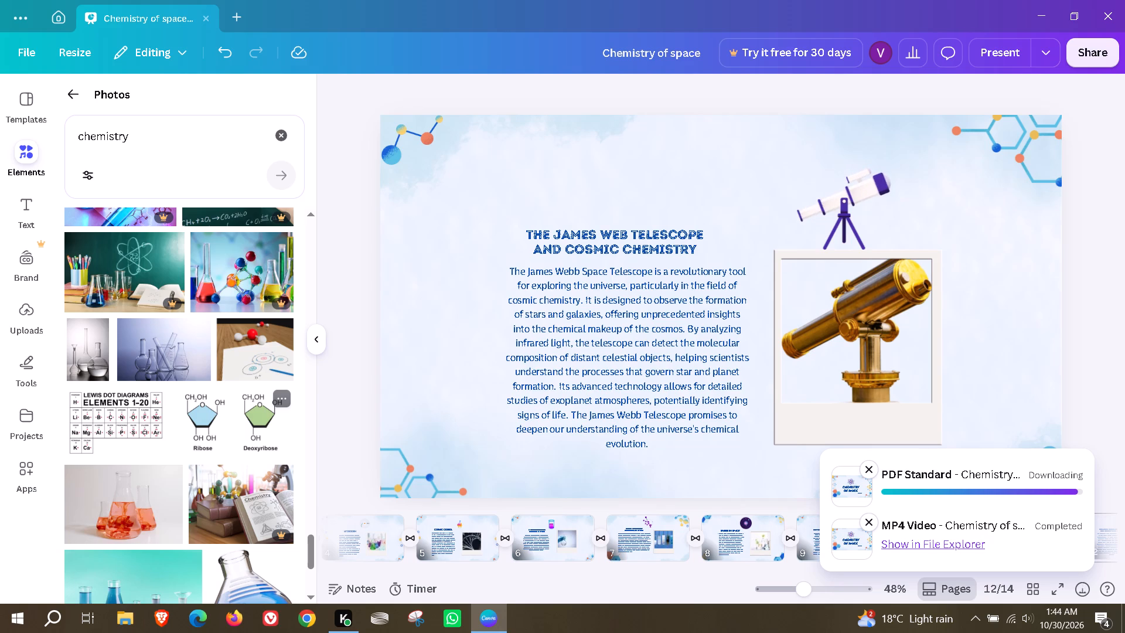
scroll(231, 401, up, 2)
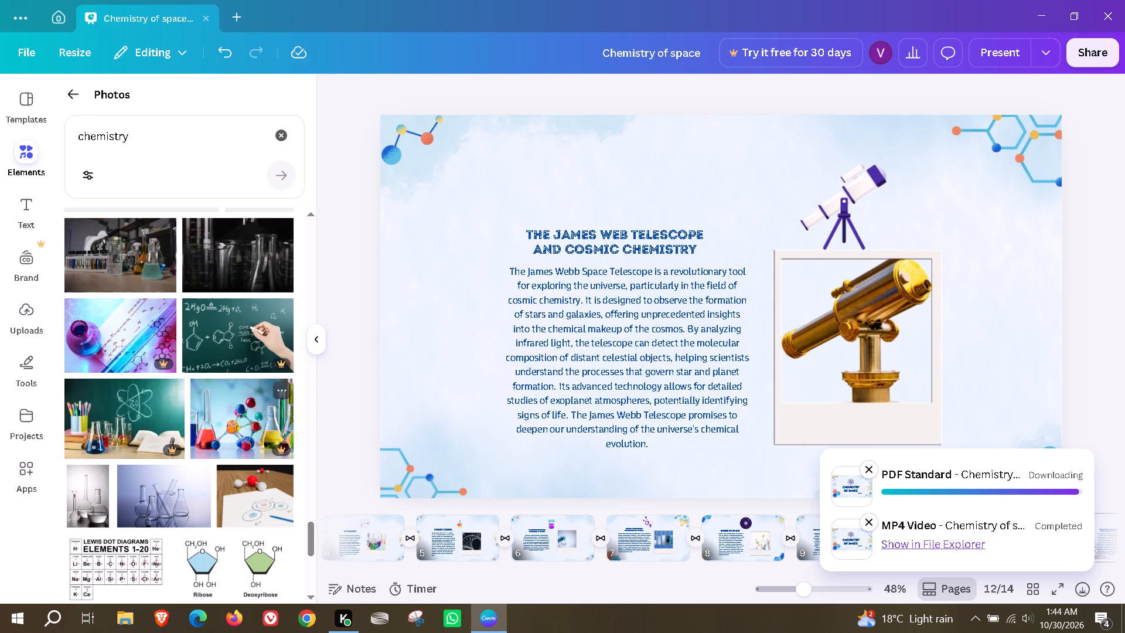
scroll(231, 401, up, 7)
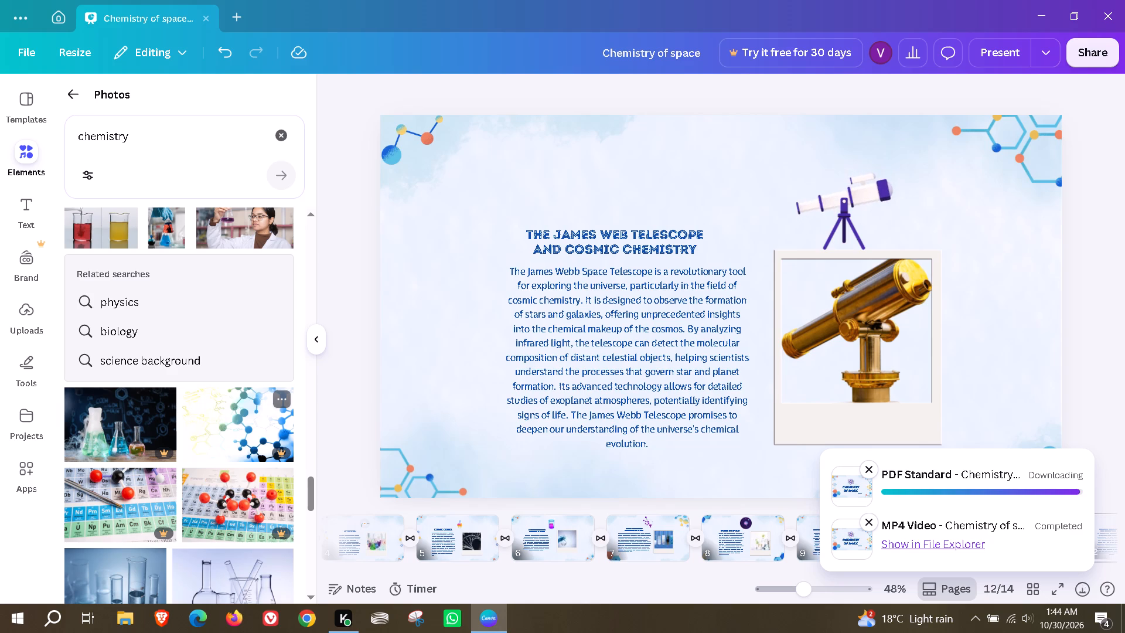
scroll(231, 401, down, 5)
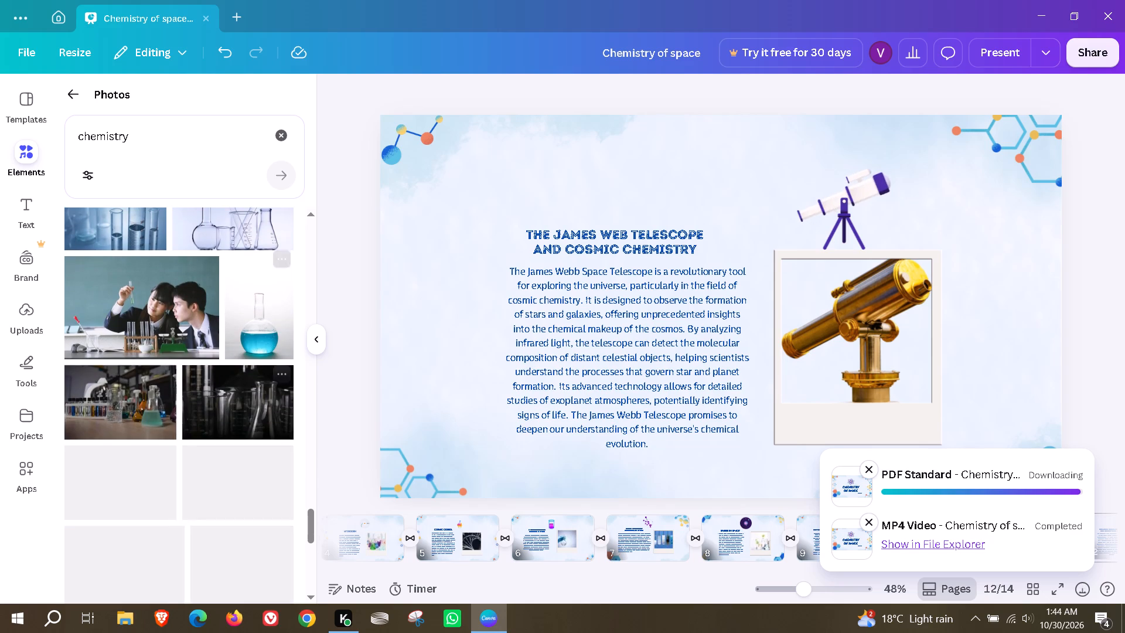
scroll(231, 401, down, 2)
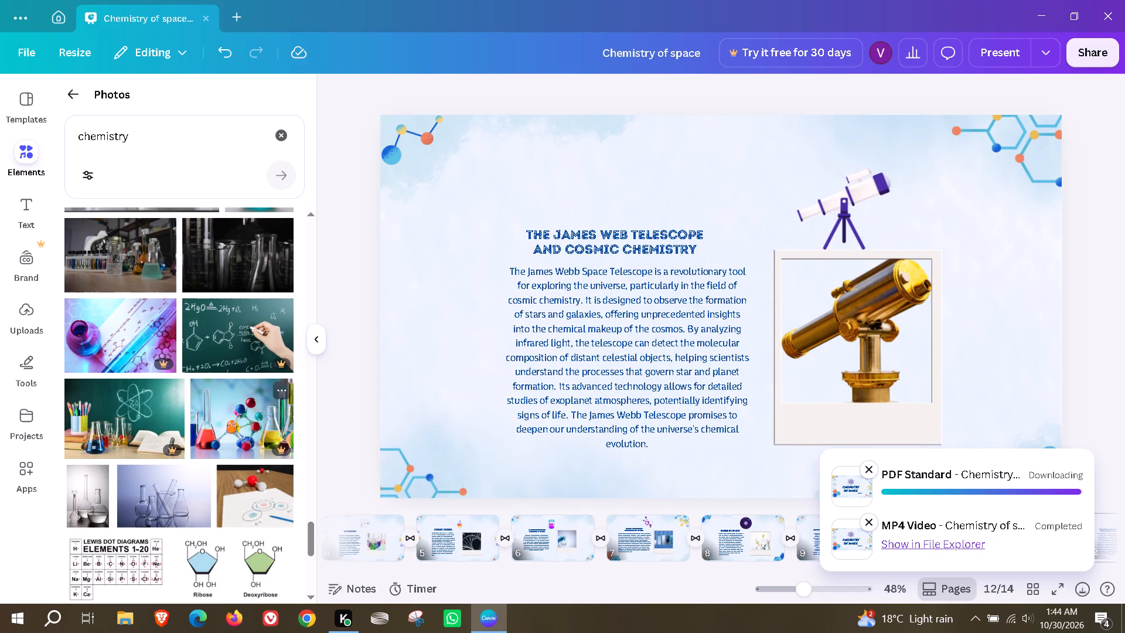
scroll(231, 401, down, 1)
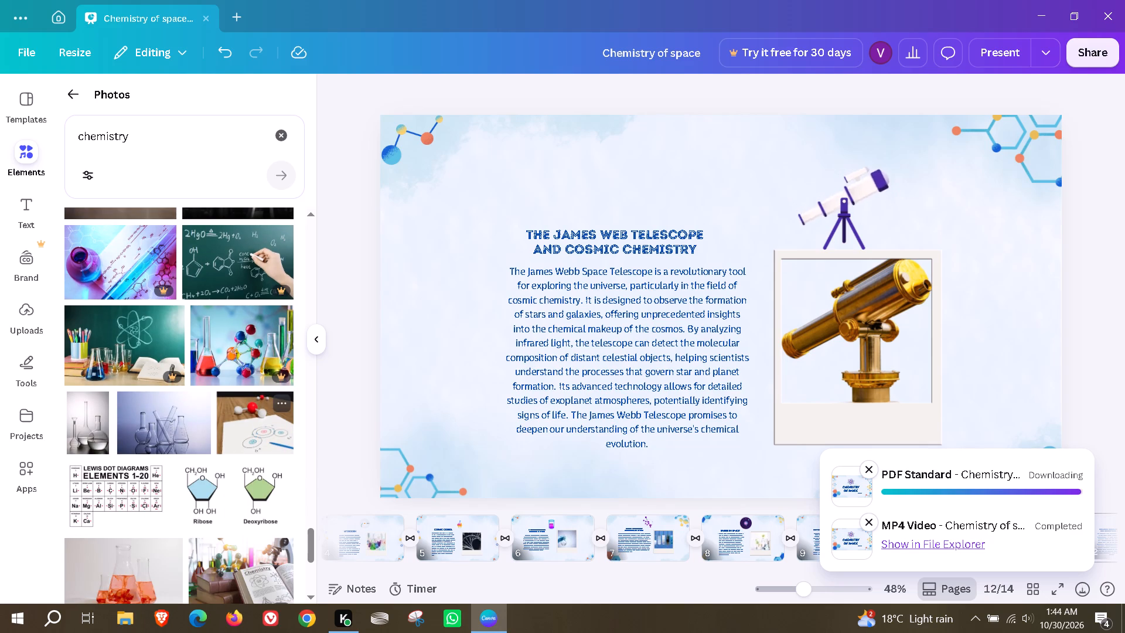
scroll(231, 401, down, 4)
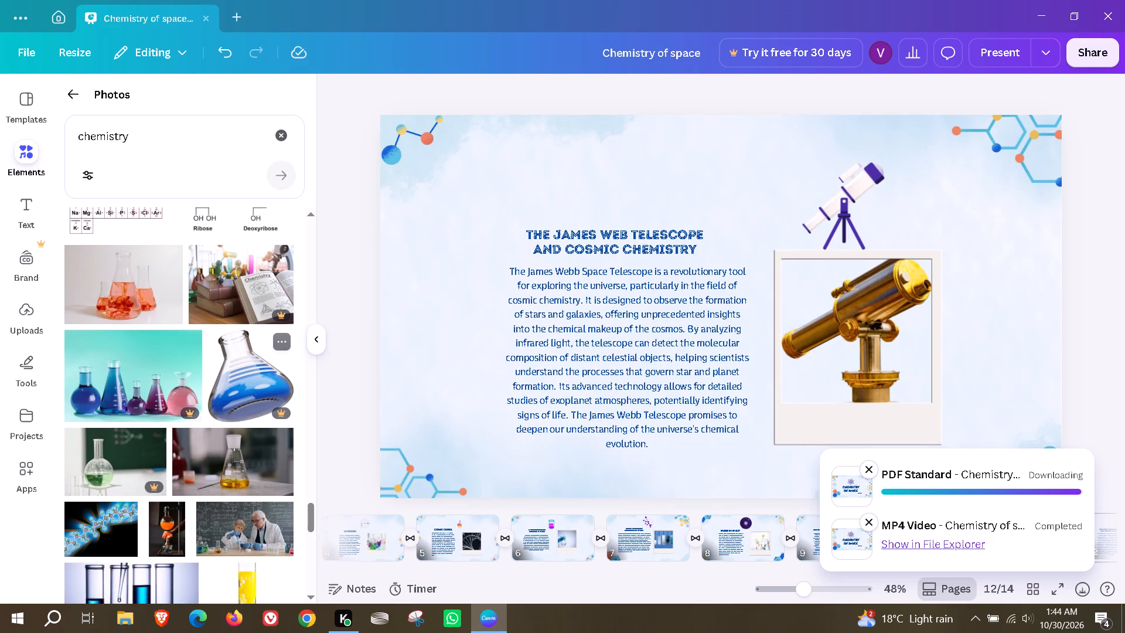
scroll(231, 401, down, 3)
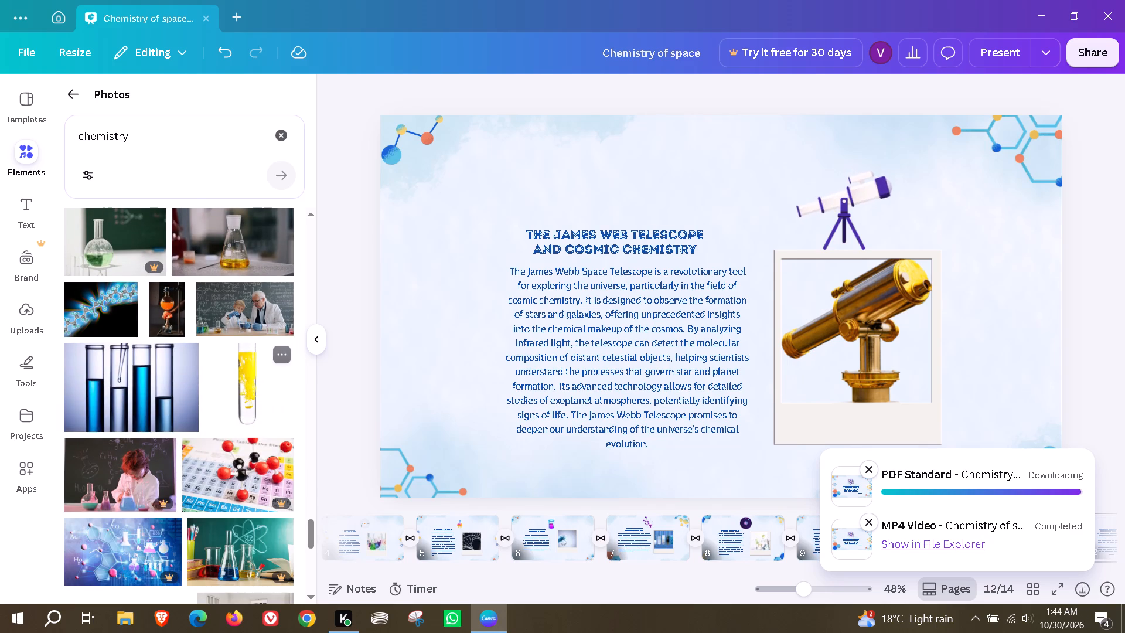
scroll(231, 401, down, 4)
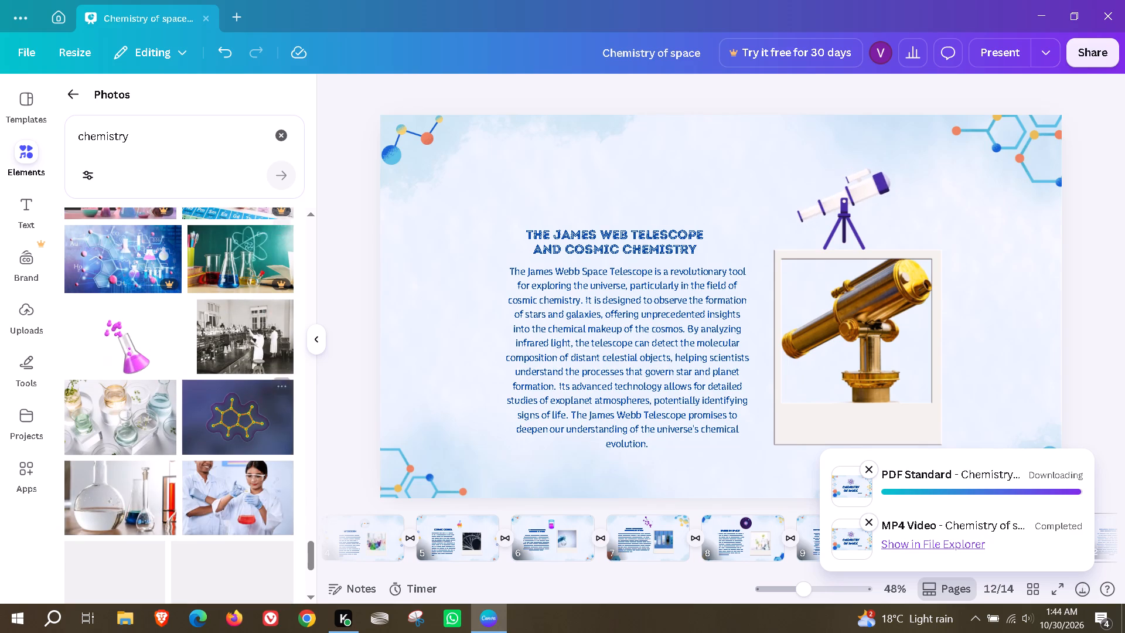
scroll(231, 401, down, 2)
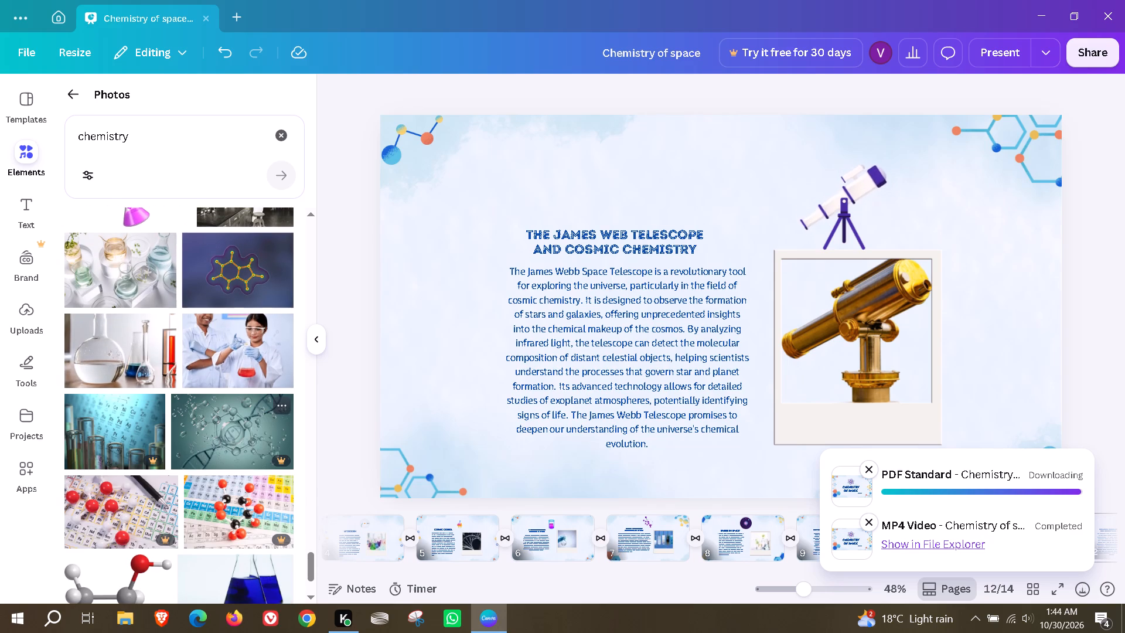
scroll(231, 401, down, 3)
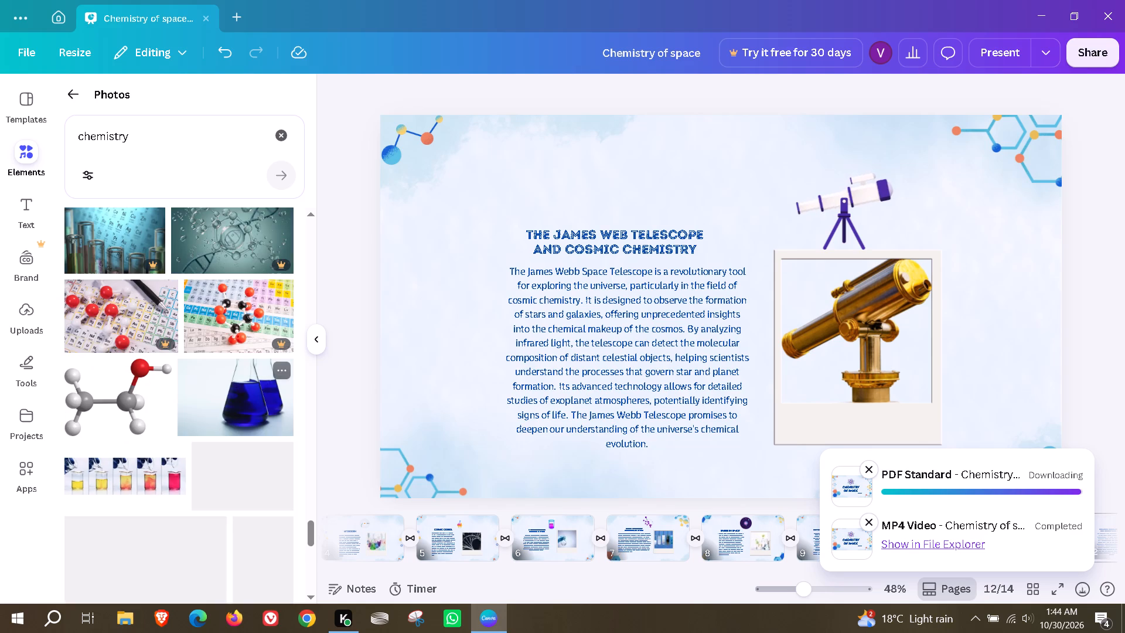
scroll(233, 435, down, 9)
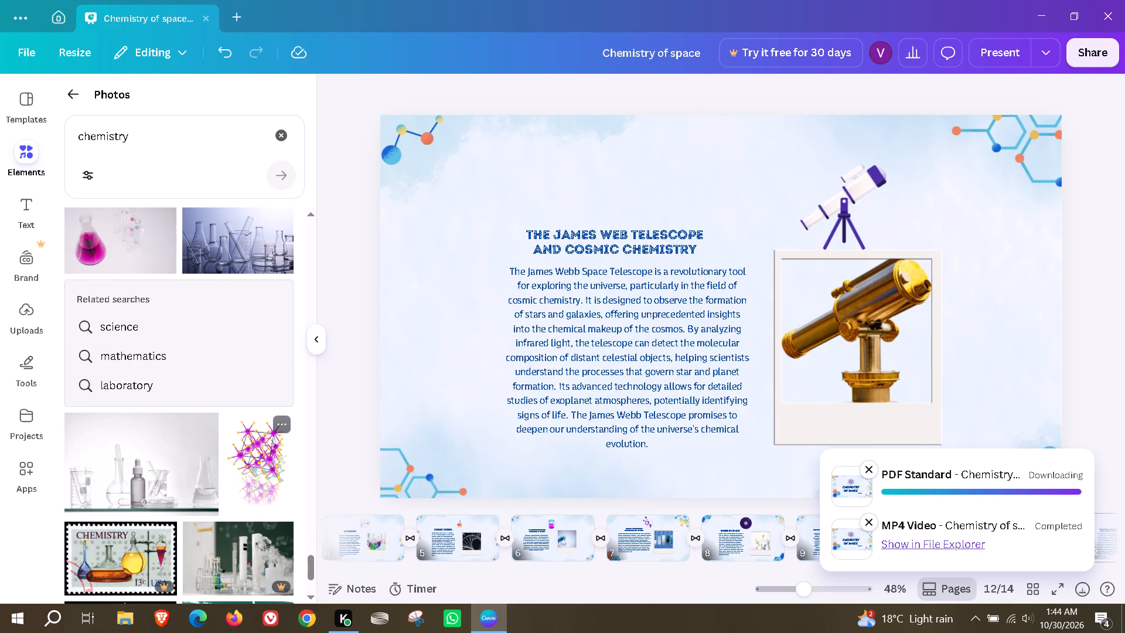
scroll(233, 435, down, 5)
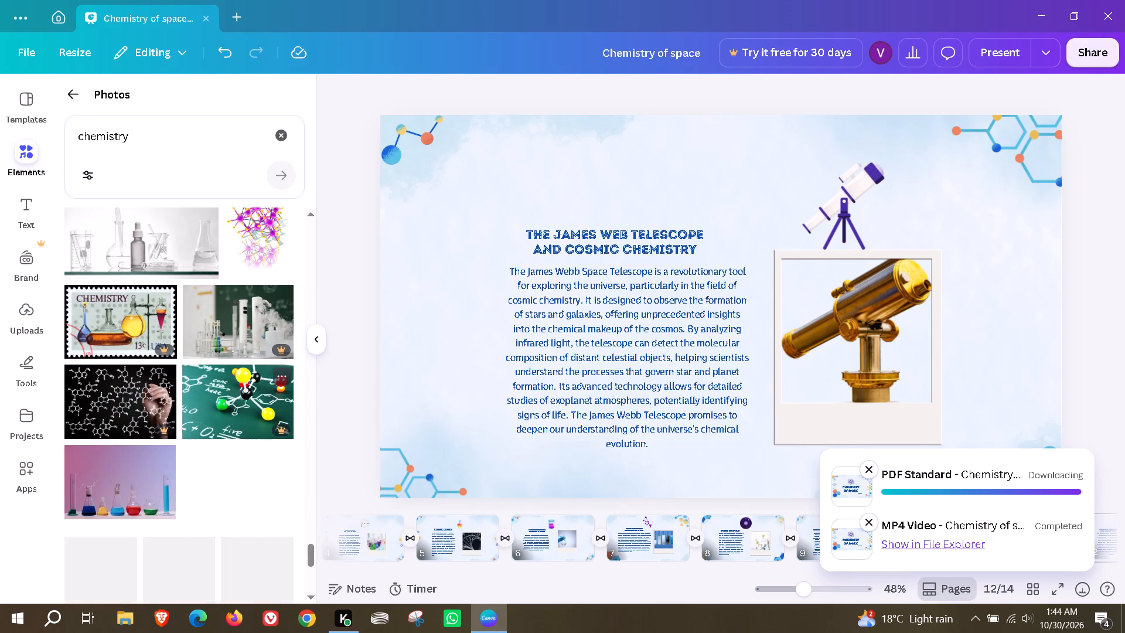
scroll(668, 490, down, 2)
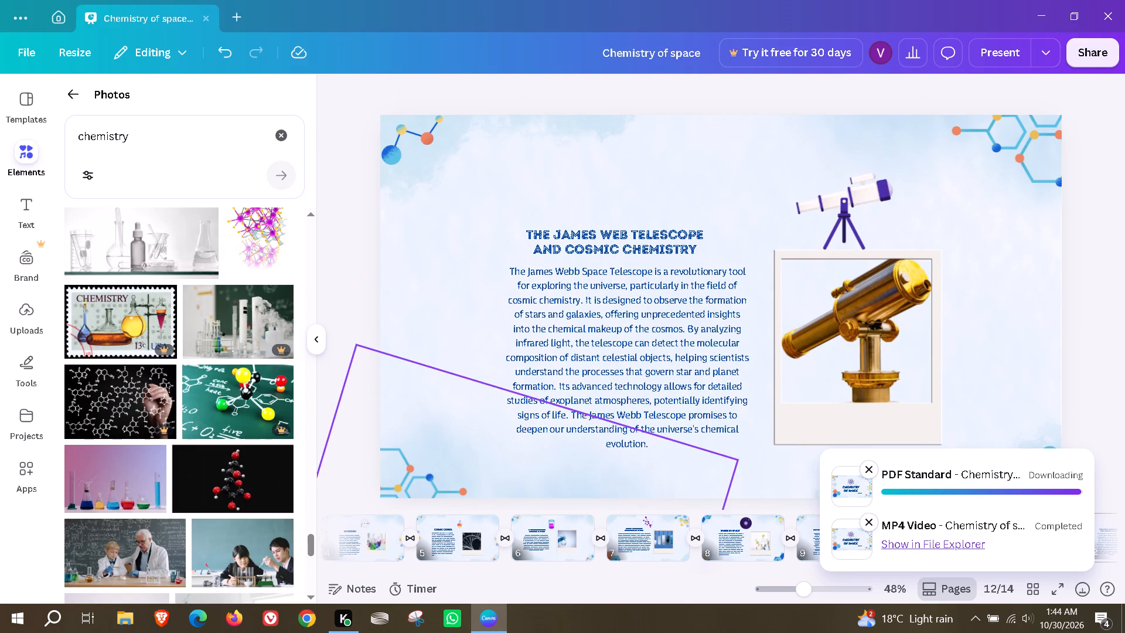
Look over pages 11, 13 and 14 and the opening pages while the PDF download is running.
scroll(666, 479, down, 2)
scroll(561, 530, down, 5)
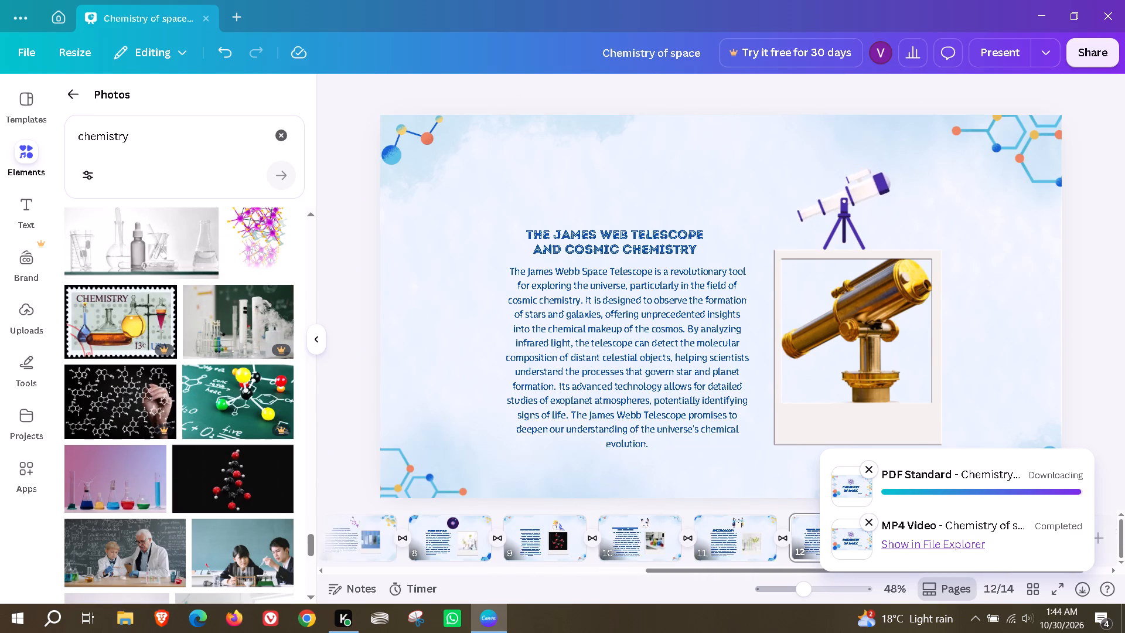
scroll(601, 529, down, 6)
click(670, 540)
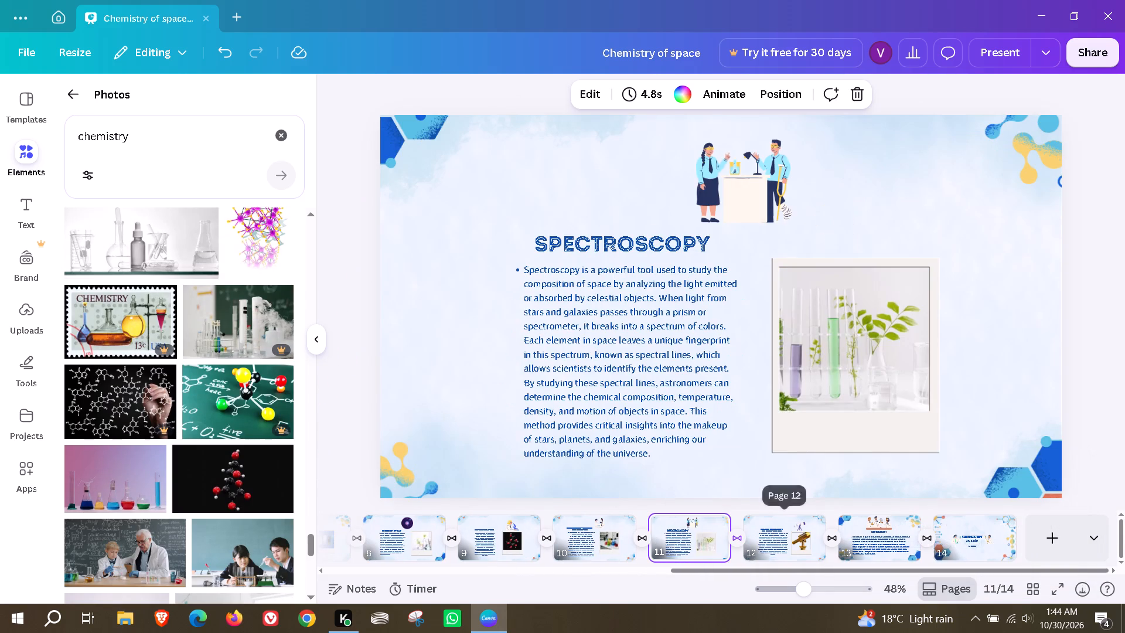
click(870, 537)
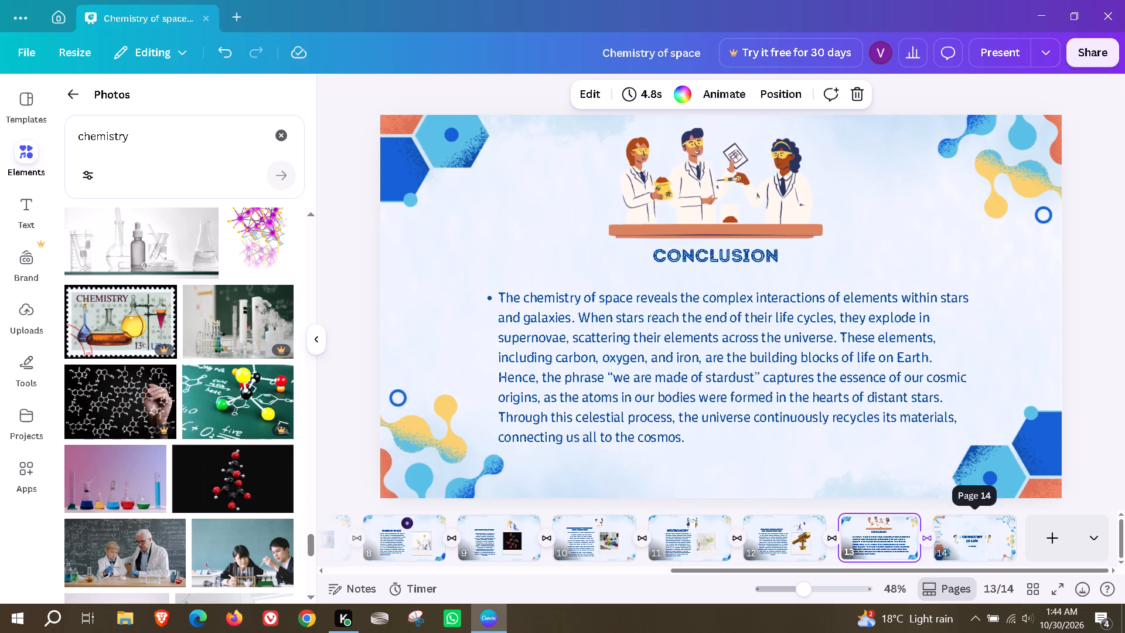
click(971, 536)
scroll(612, 539, up, 17)
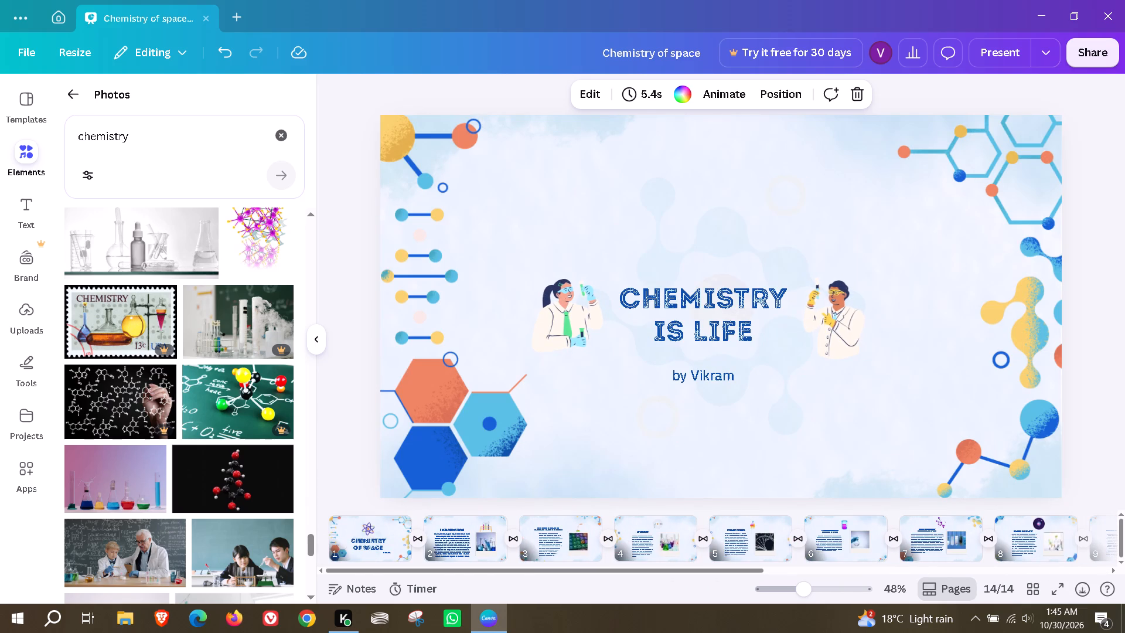
scroll(615, 539, up, 5)
click(392, 539)
click(468, 538)
click(547, 537)
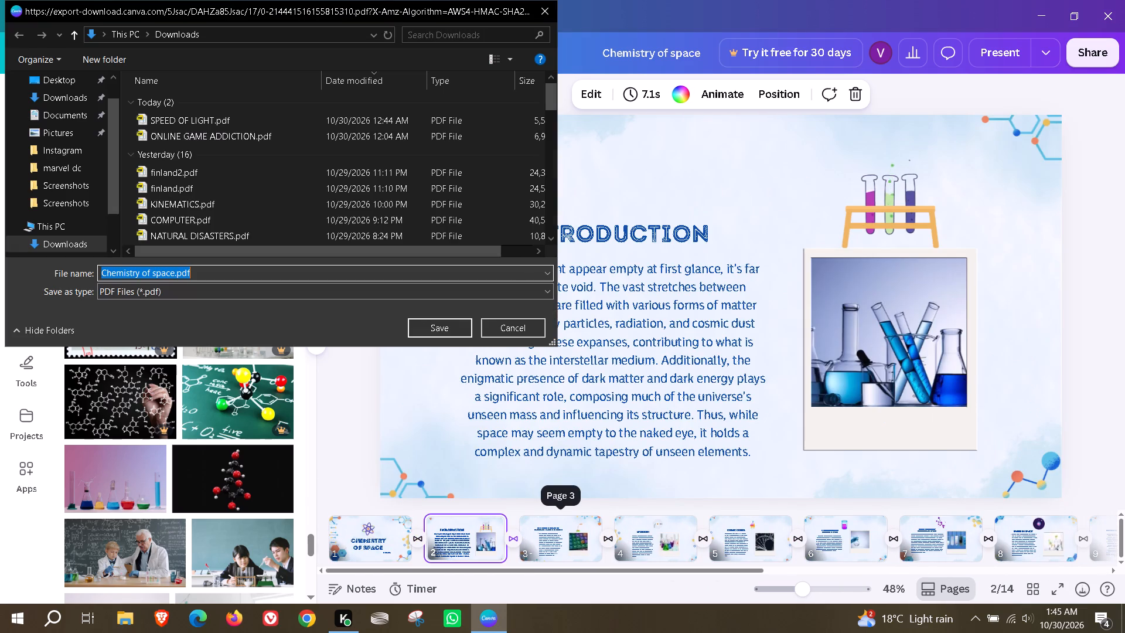
Save the exported PDF as Chemistry of space.pdf in the Downloads folder.
click(442, 333)
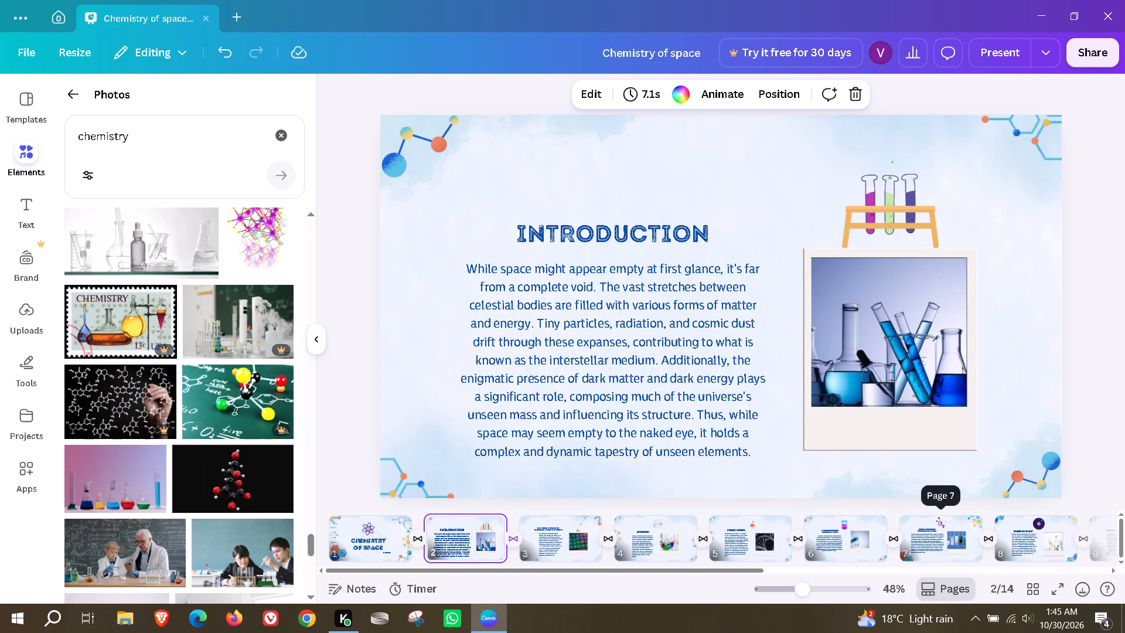
Review the presentation's slides from page 1 through to the closing page 14.
scroll(622, 518, down, 7)
scroll(740, 525, down, 2)
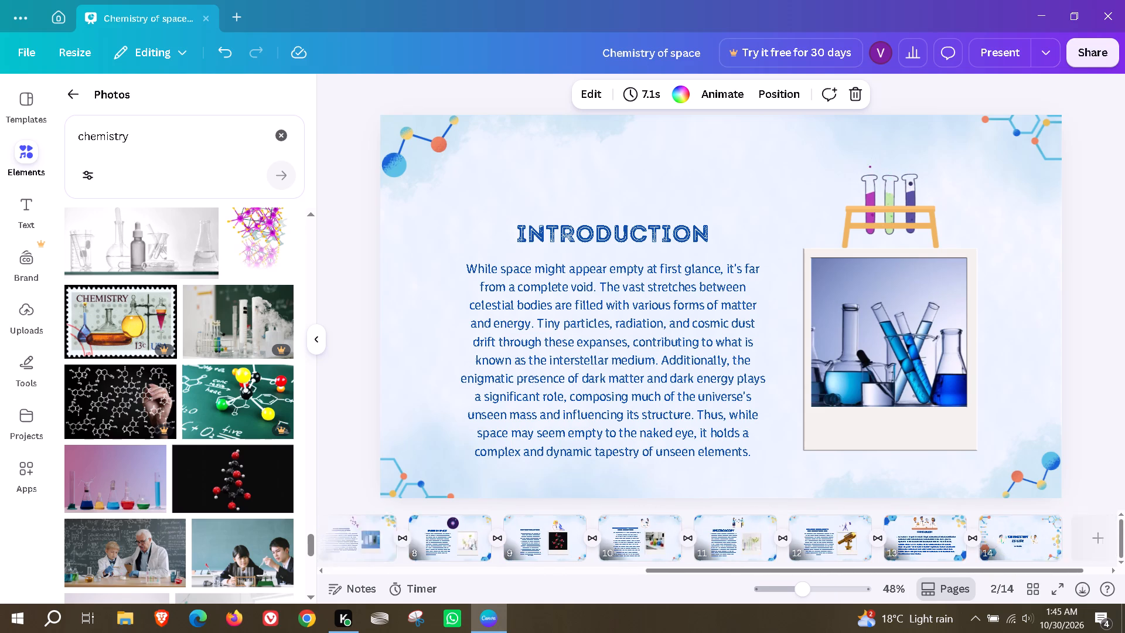
scroll(740, 525, down, 1)
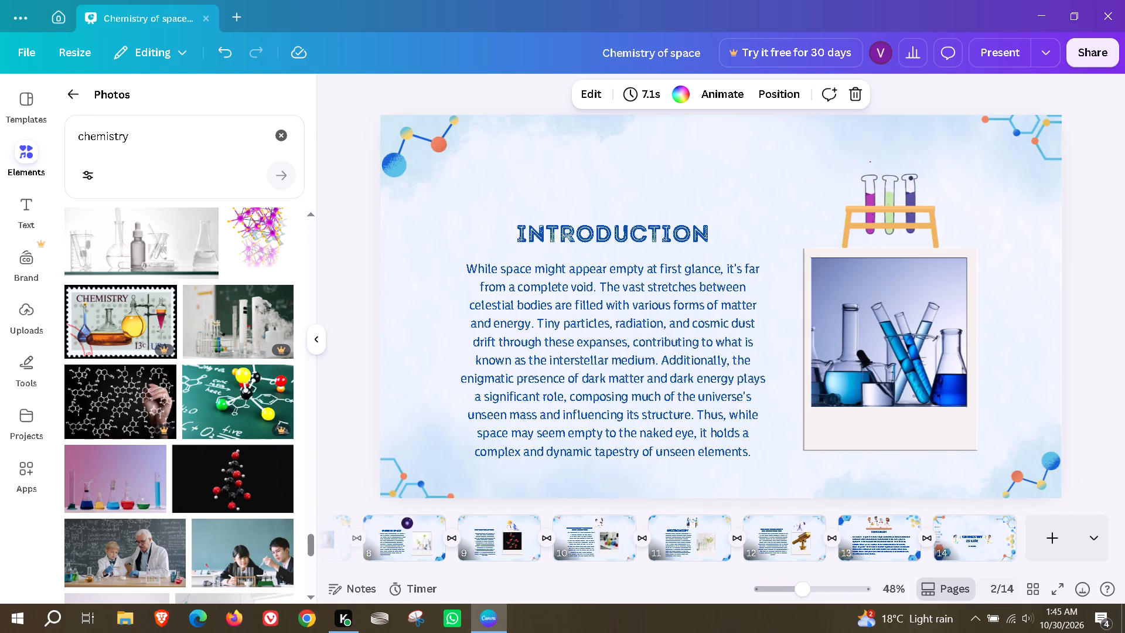
scroll(745, 547, up, 17)
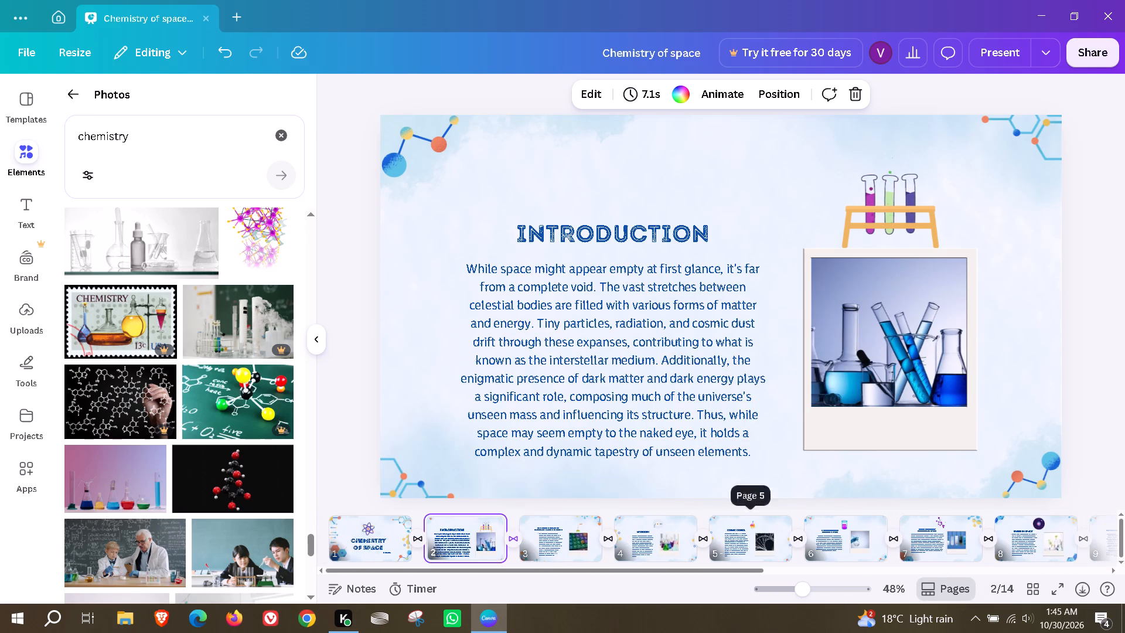
click(383, 522)
click(588, 547)
click(637, 550)
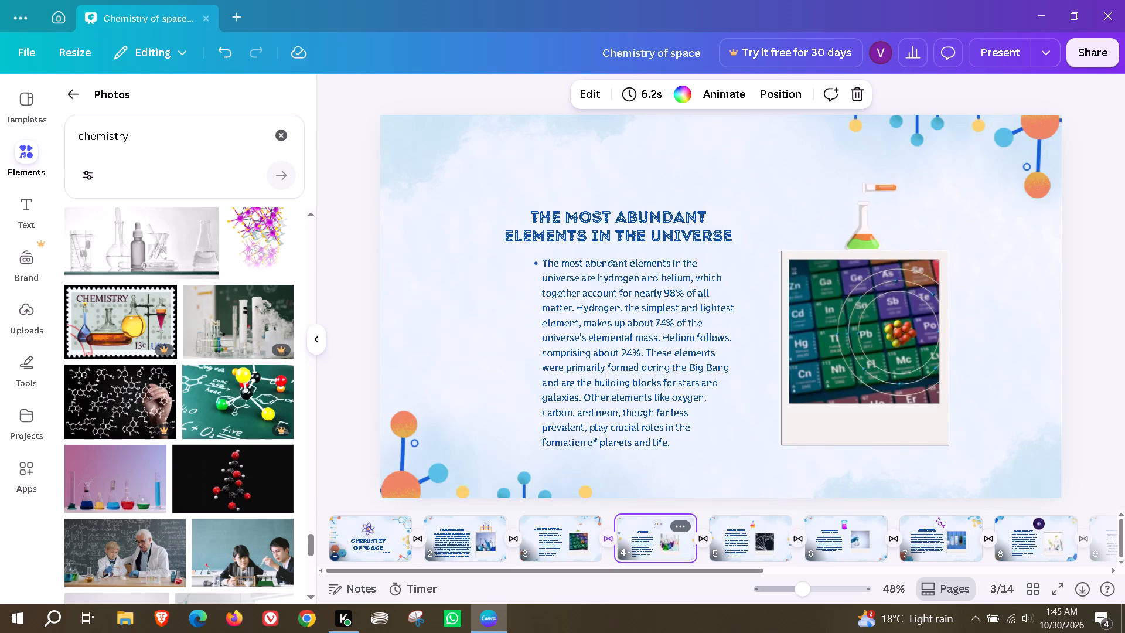
click(749, 552)
click(824, 550)
scroll(891, 549, down, 2)
click(826, 542)
click(887, 542)
scroll(894, 550, down, 2)
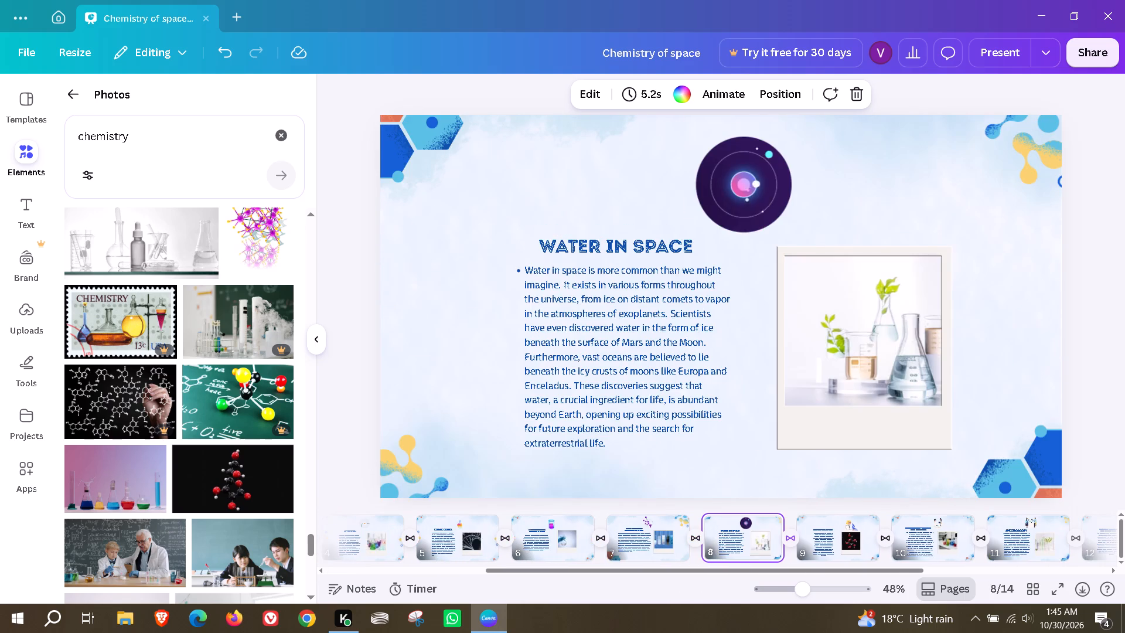
click(867, 536)
click(932, 542)
scroll(916, 546, down, 2)
click(892, 546)
click(980, 543)
scroll(923, 554, down, 2)
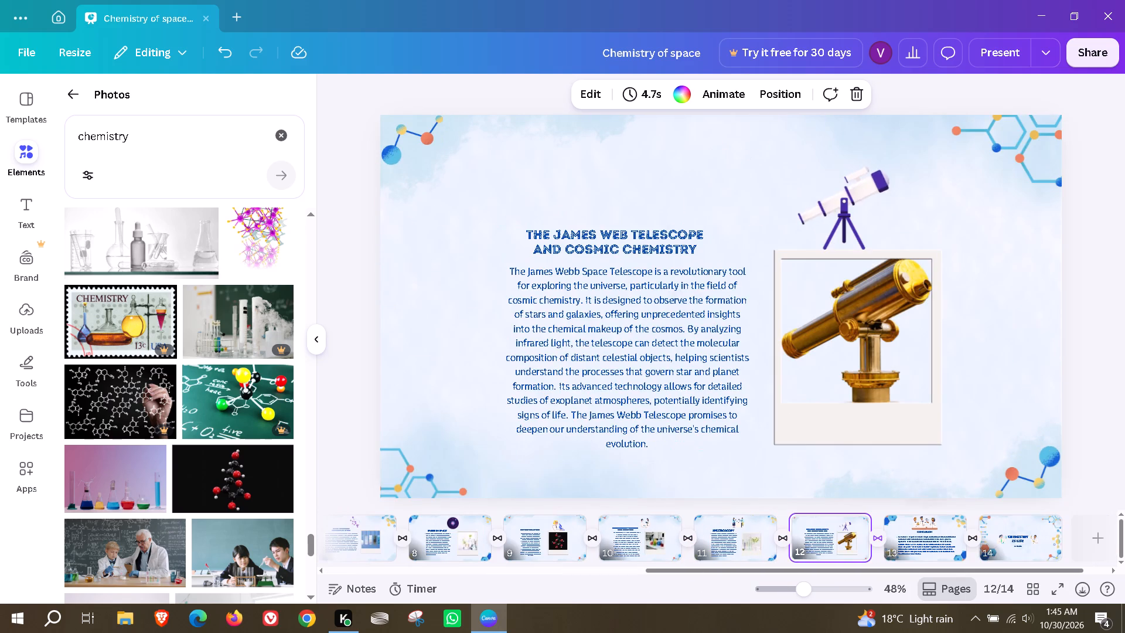
click(987, 544)
scroll(719, 367, down, 1)
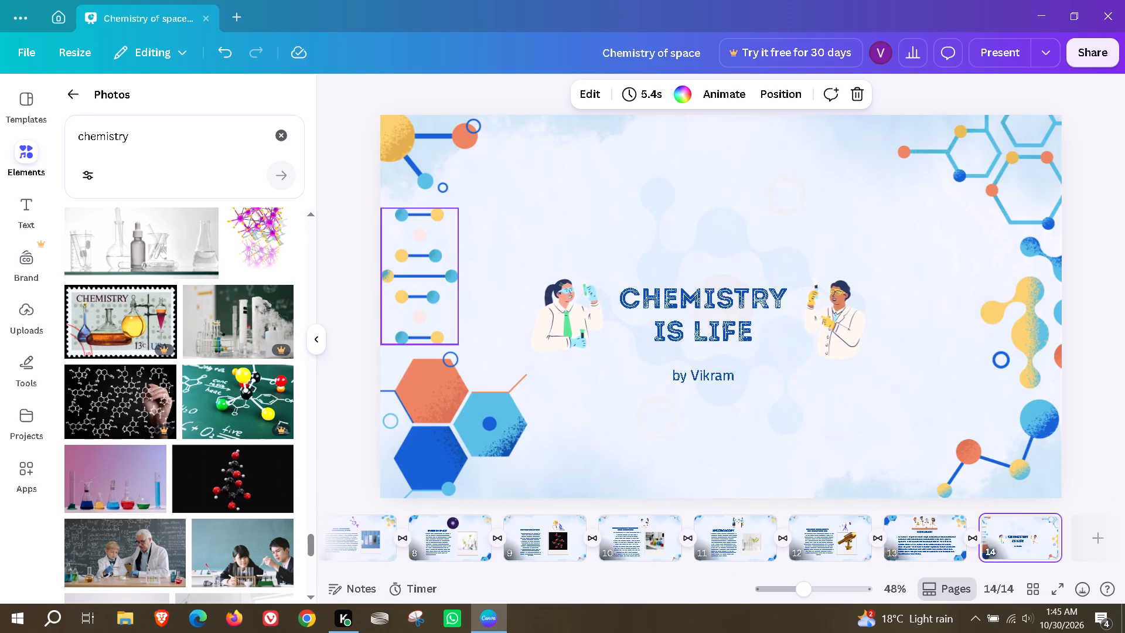
Browse the suggested presentation templates and open the Teal Green and Orange Playful Chemistry Presentation to view its pages.
click(26, 121)
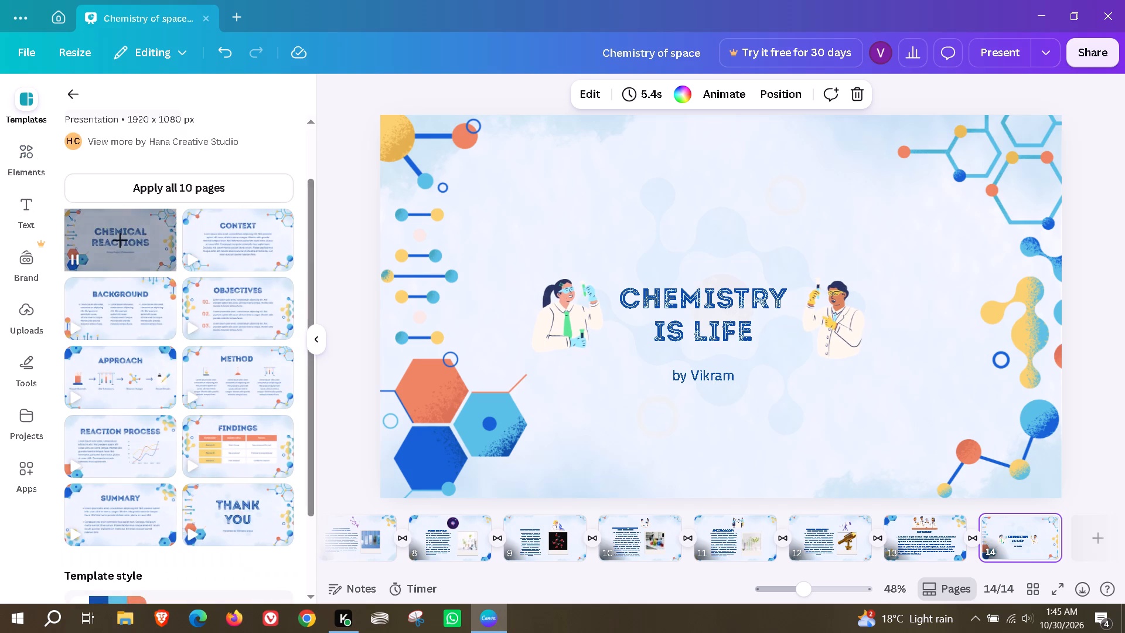
scroll(165, 260, down, 2)
scroll(180, 305, down, 6)
scroll(203, 393, down, 1)
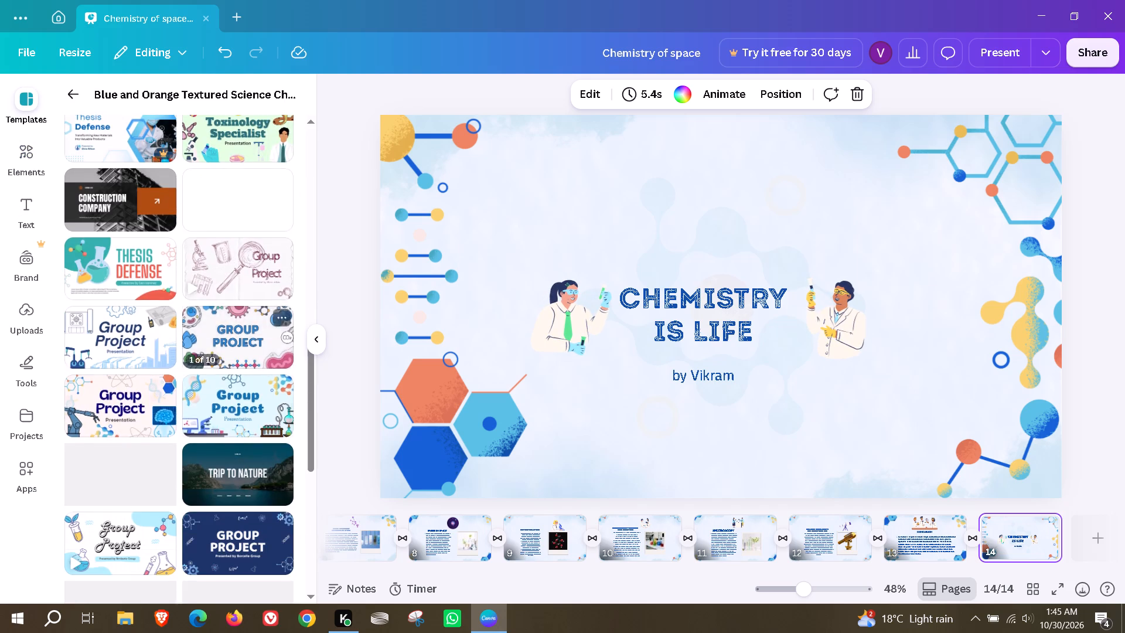
scroll(203, 393, down, 2)
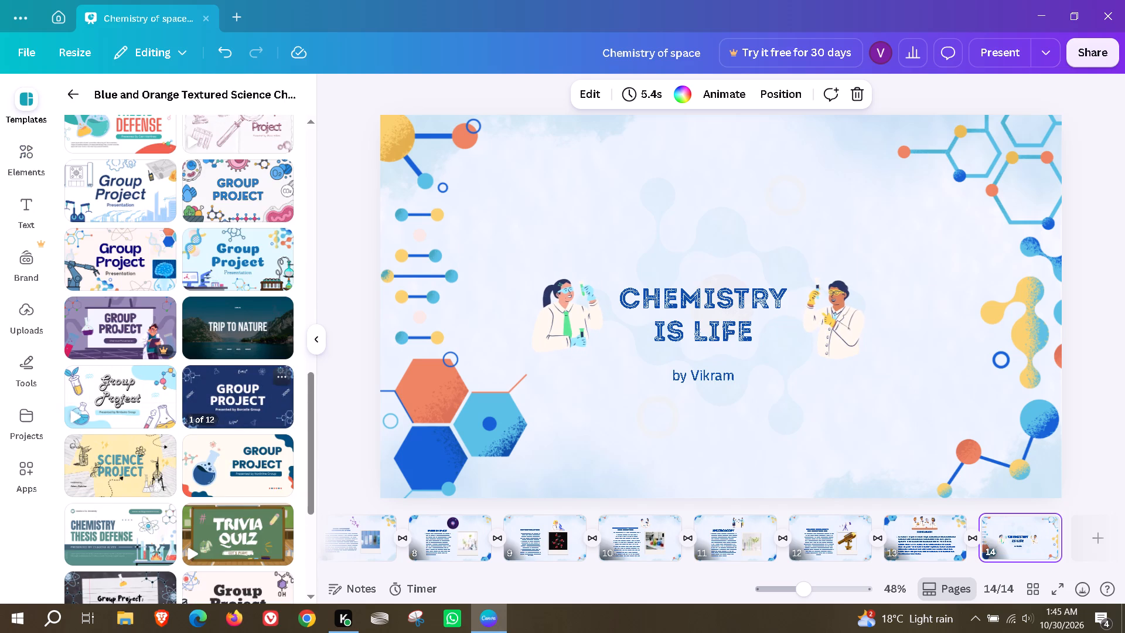
scroll(204, 393, down, 3)
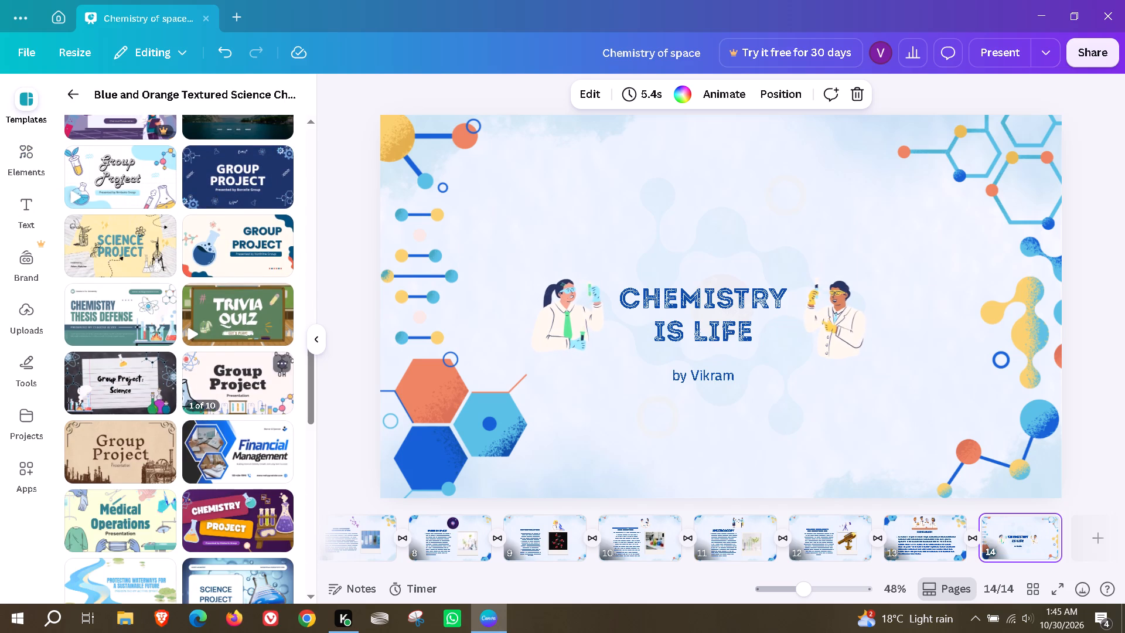
scroll(218, 401, down, 4)
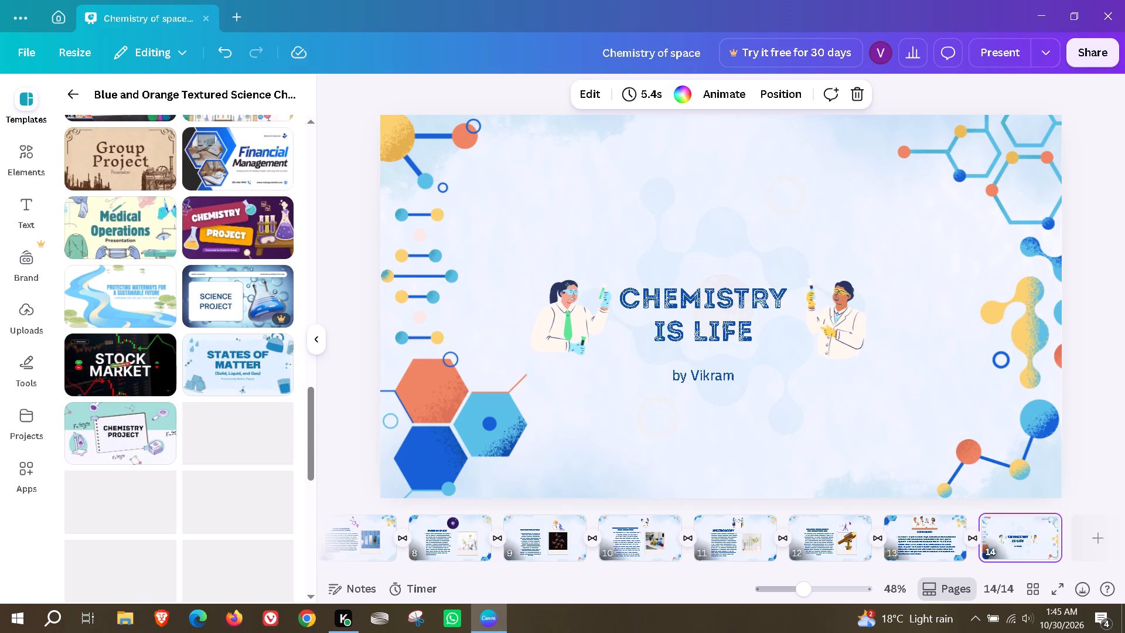
scroll(220, 404, down, 5)
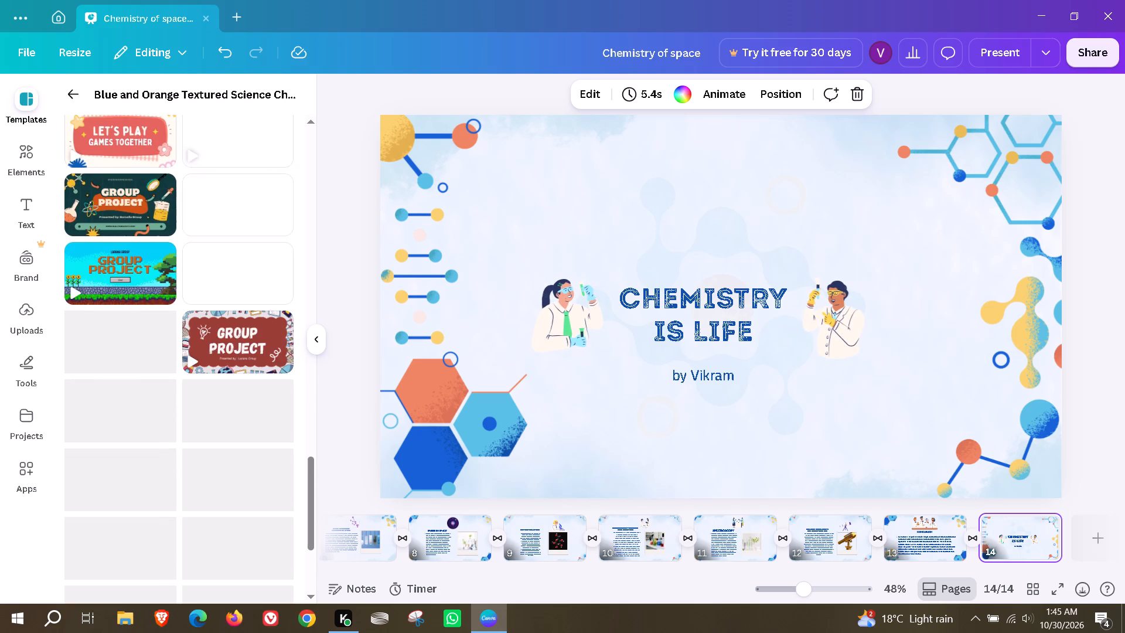
scroll(216, 416, down, 9)
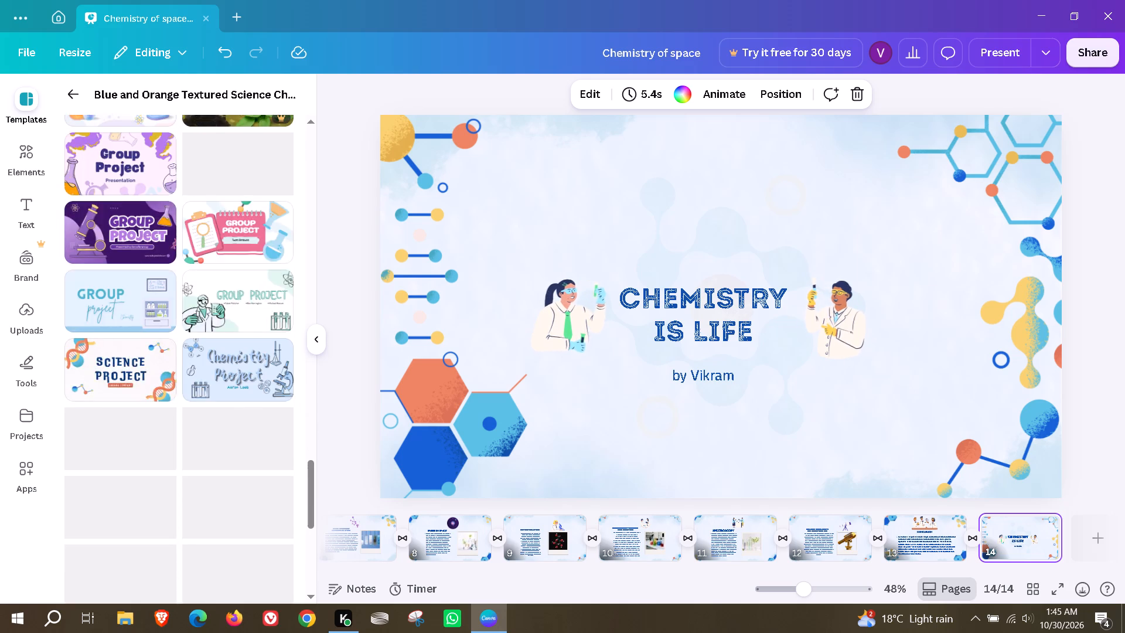
scroll(215, 417, down, 6)
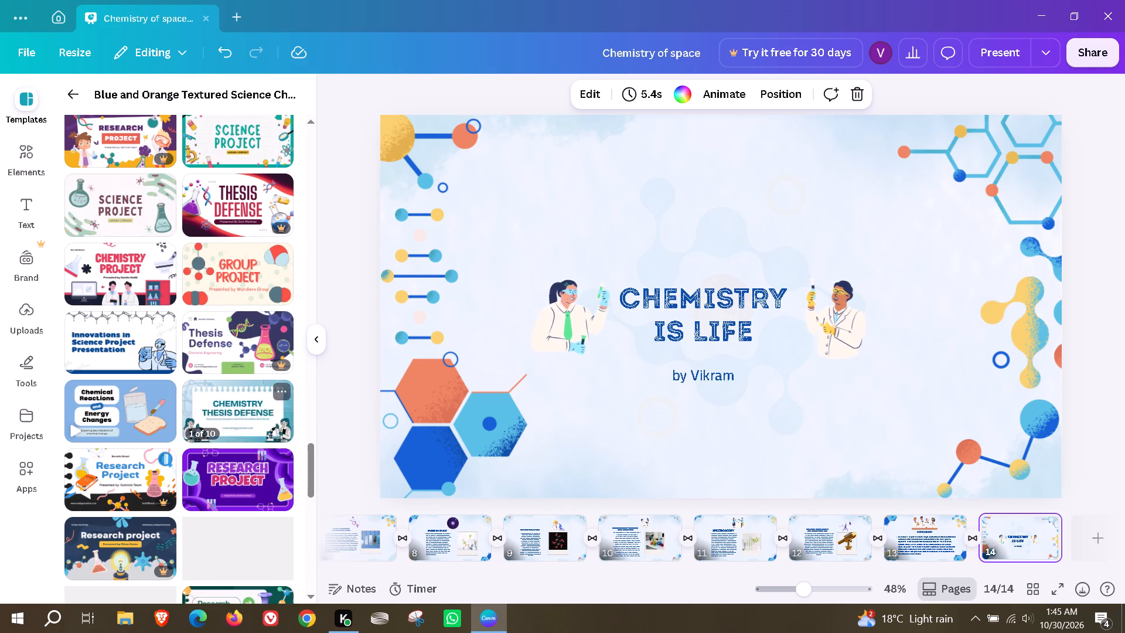
scroll(215, 417, down, 4)
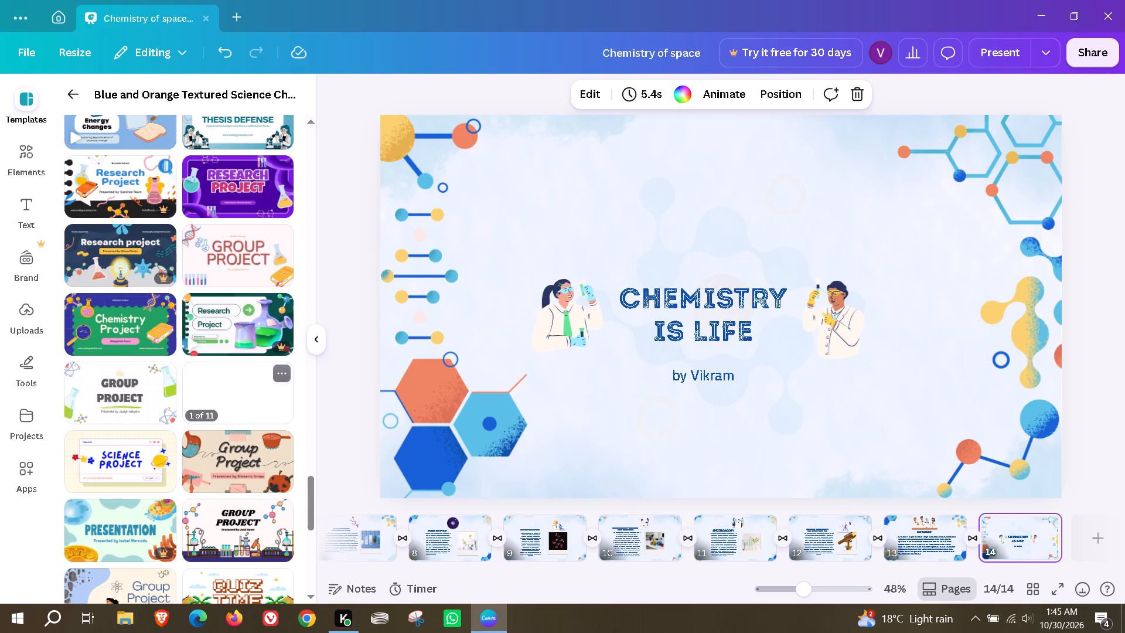
click(219, 395)
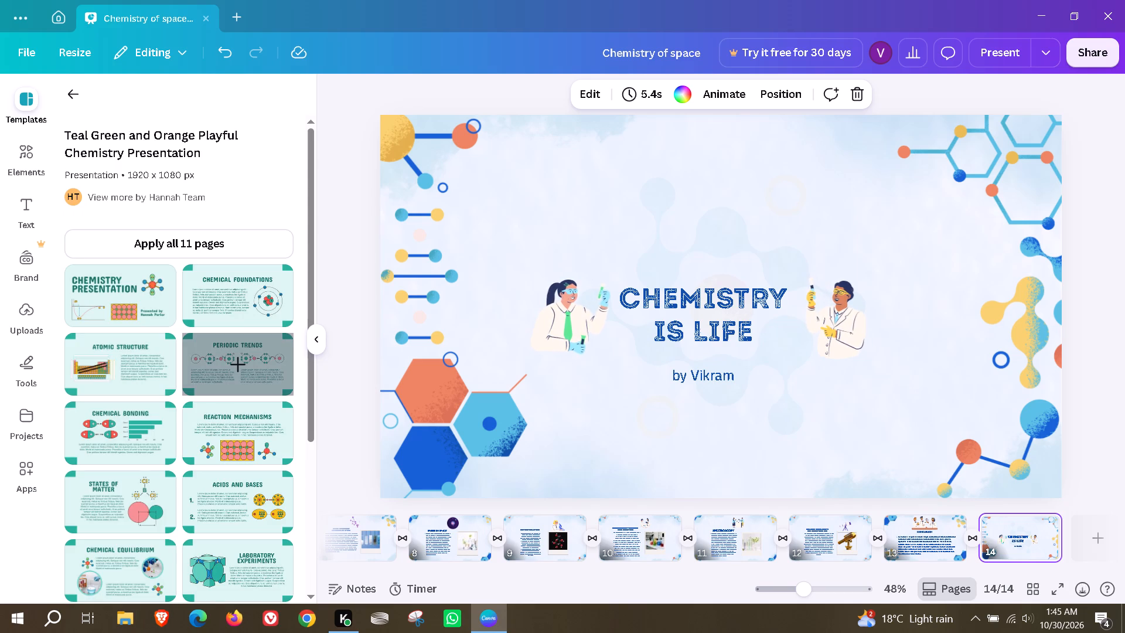